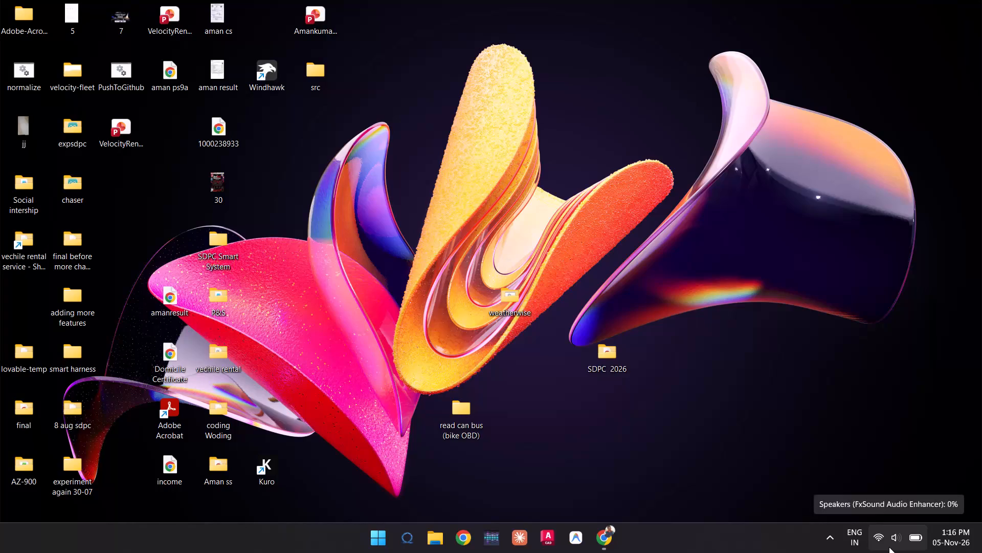
Look through File Explorer's list of locations and folders from Home for the needed place.
{"action": "left_click", "coordinate": [436, 542]}
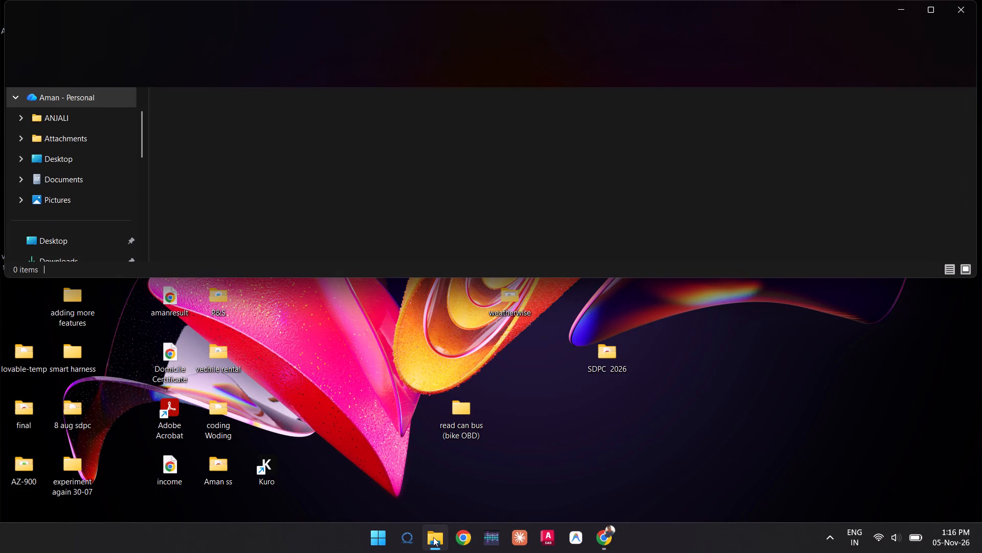
{"action": "double_click", "coordinate": [264, 16]}
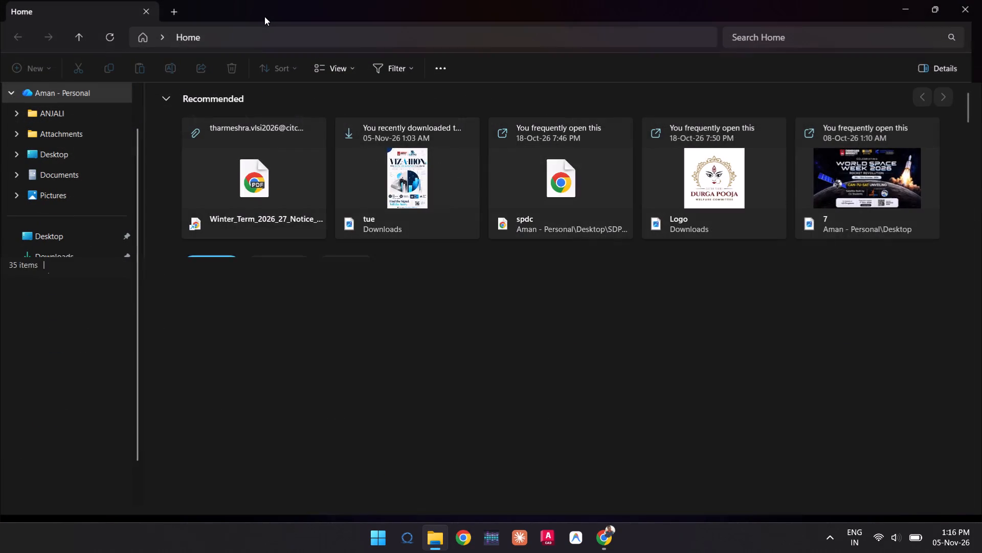
{"action": "left_click", "coordinate": [159, 39]}
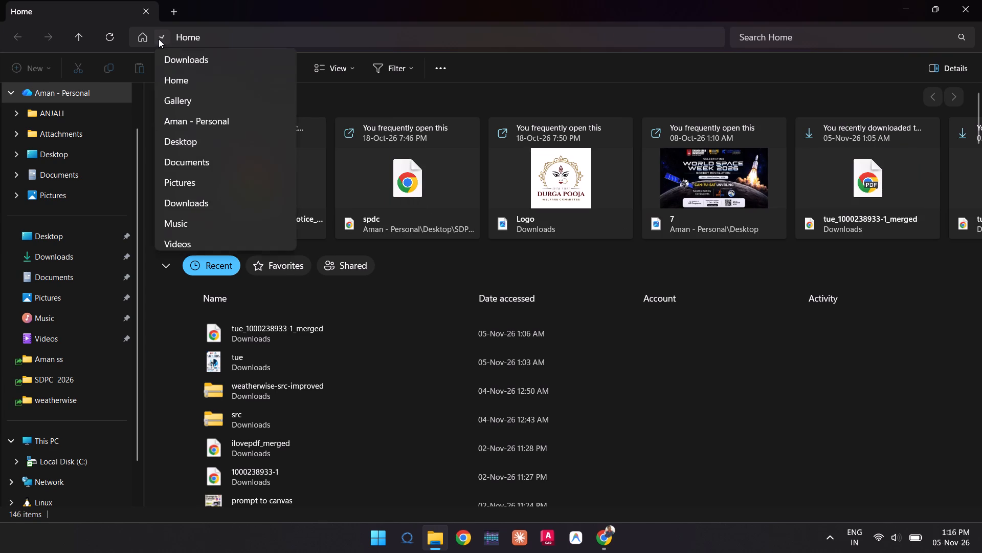
{"action": "scroll", "coordinate": [202, 215], "scroll_direction": "down", "scroll_amount": 4}
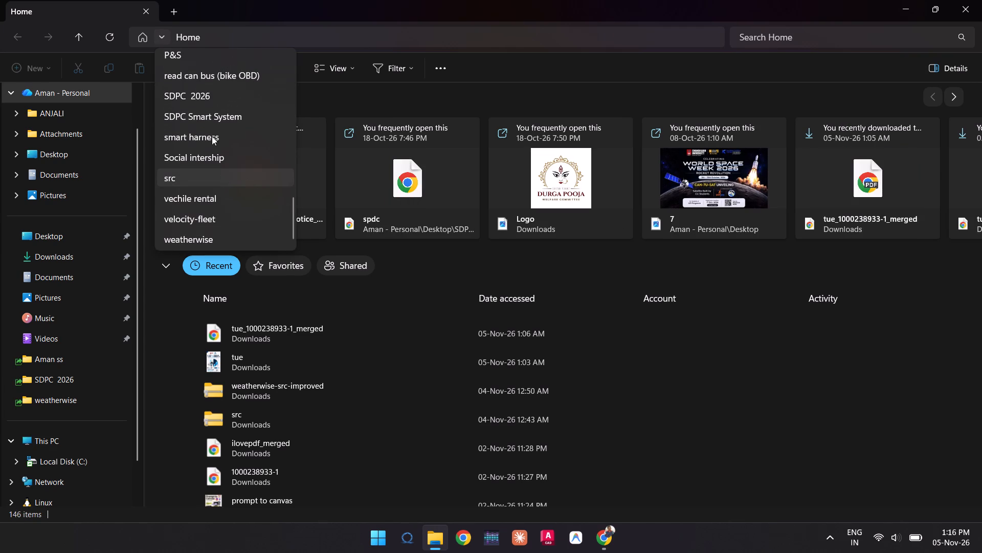
{"action": "scroll", "coordinate": [212, 132], "scroll_direction": "up", "scroll_amount": 2}
{"action": "scroll", "coordinate": [212, 132], "scroll_direction": "down", "scroll_amount": 2}
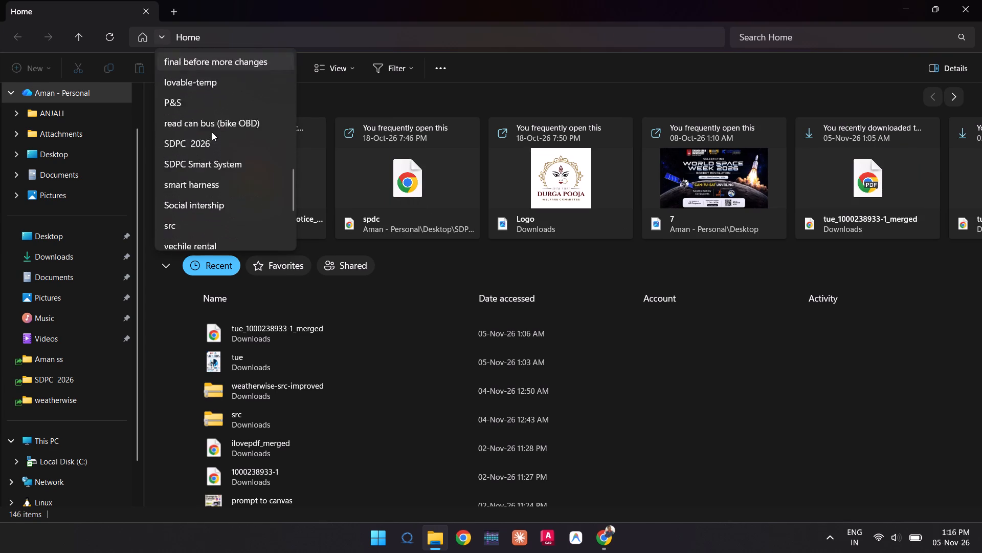
{"action": "scroll", "coordinate": [212, 132], "scroll_direction": "down", "scroll_amount": 1}
{"action": "scroll", "coordinate": [212, 195], "scroll_direction": "up", "scroll_amount": 3}
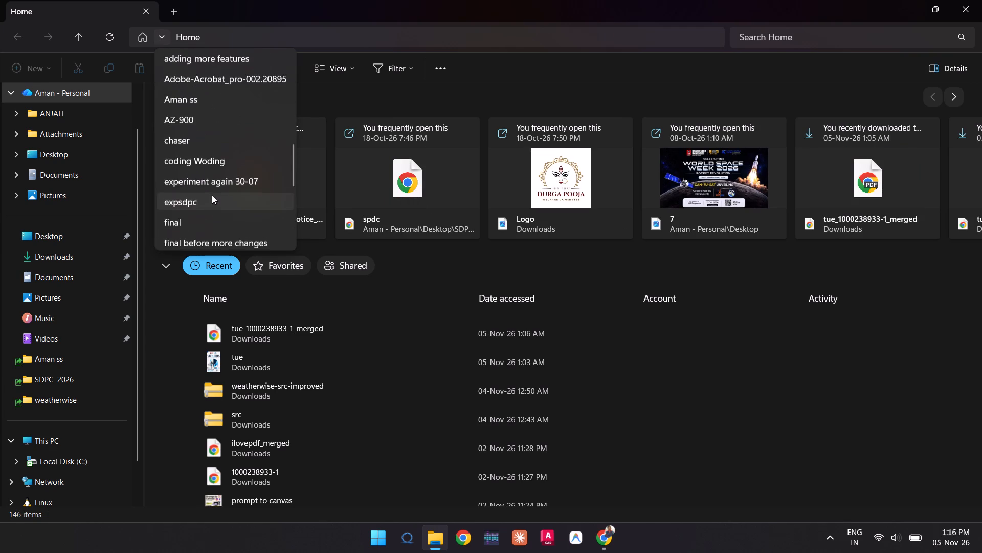
{"action": "scroll", "coordinate": [212, 195], "scroll_direction": "up", "scroll_amount": 3}
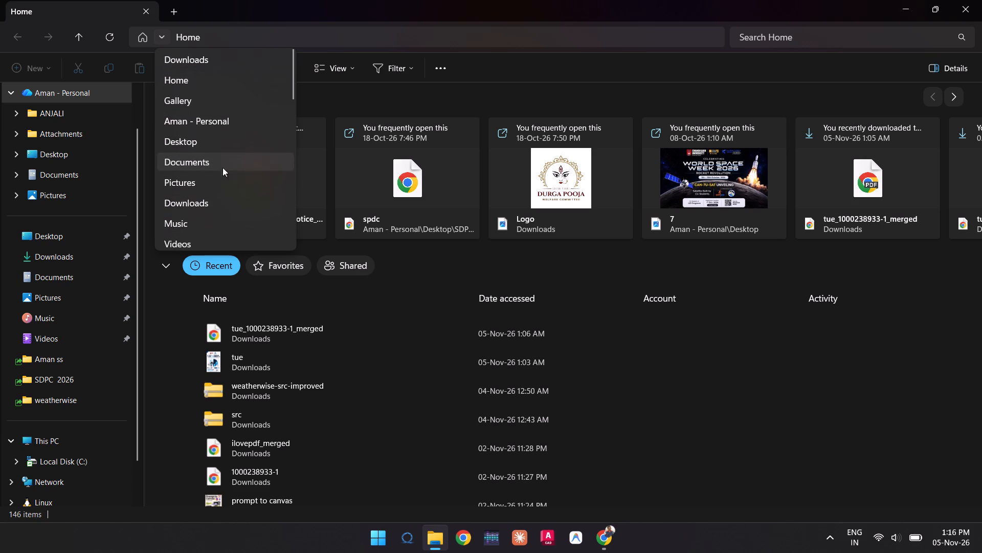
{"action": "scroll", "coordinate": [233, 222], "scroll_direction": "down", "scroll_amount": 2}
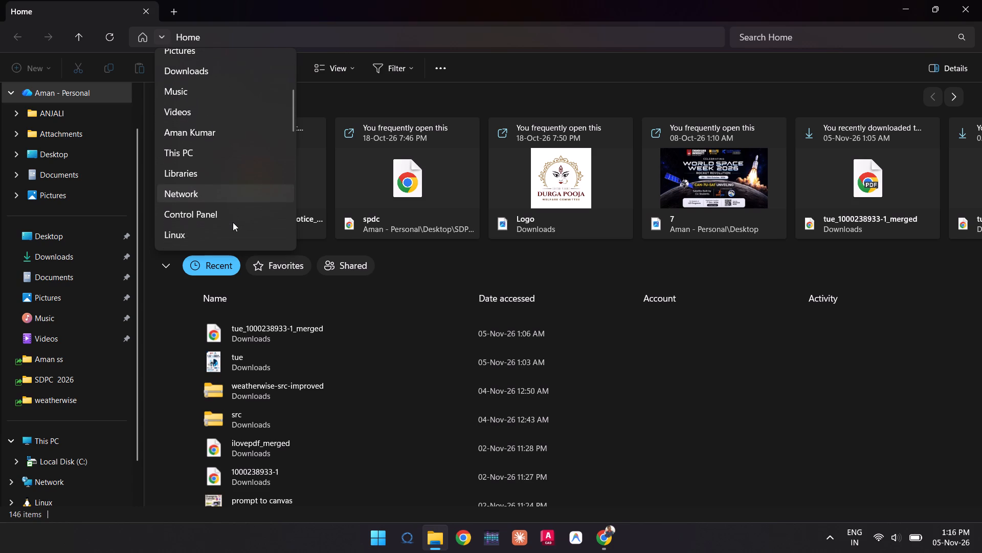
{"action": "scroll", "coordinate": [233, 222], "scroll_direction": "down", "scroll_amount": 4}
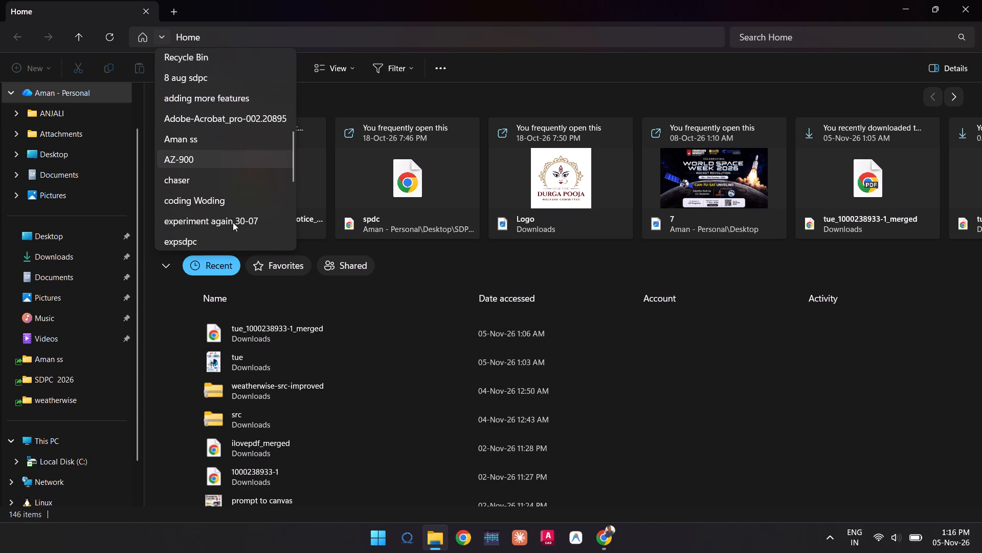
{"action": "scroll", "coordinate": [233, 222], "scroll_direction": "down", "scroll_amount": 7}
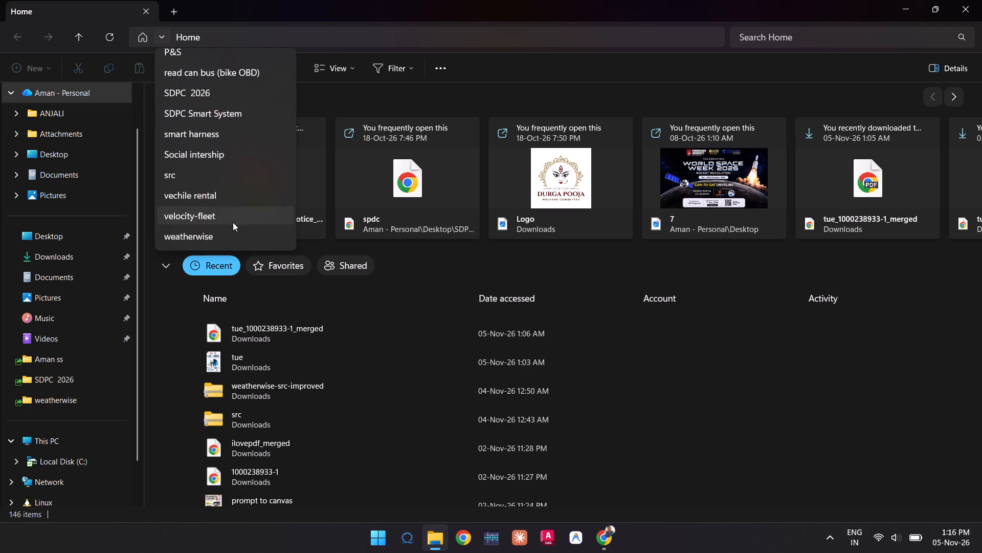
{"action": "scroll", "coordinate": [233, 222], "scroll_direction": "up", "scroll_amount": 3}
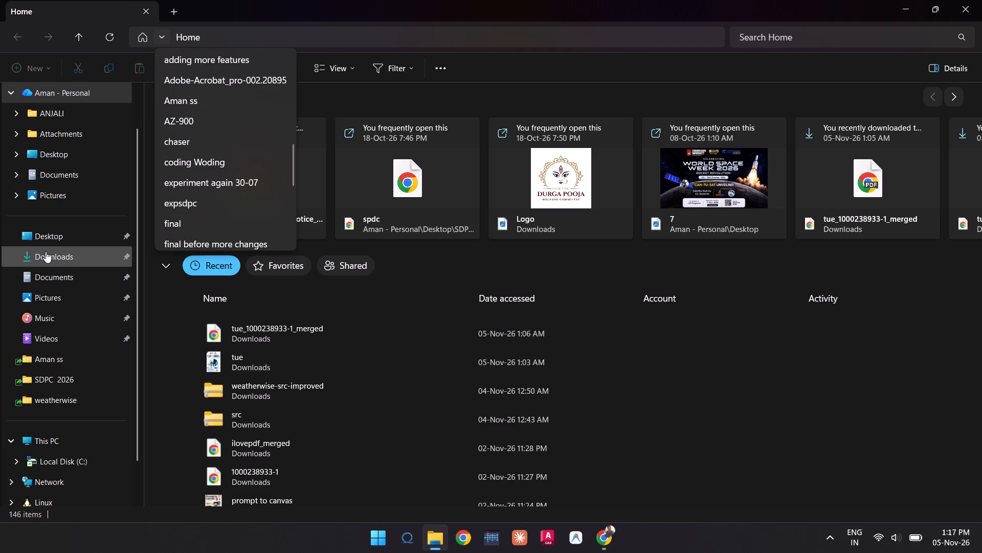
Check the Desktop folder and its list of locations in File Explorer, then close the window.
{"action": "left_click", "coordinate": [49, 241]}
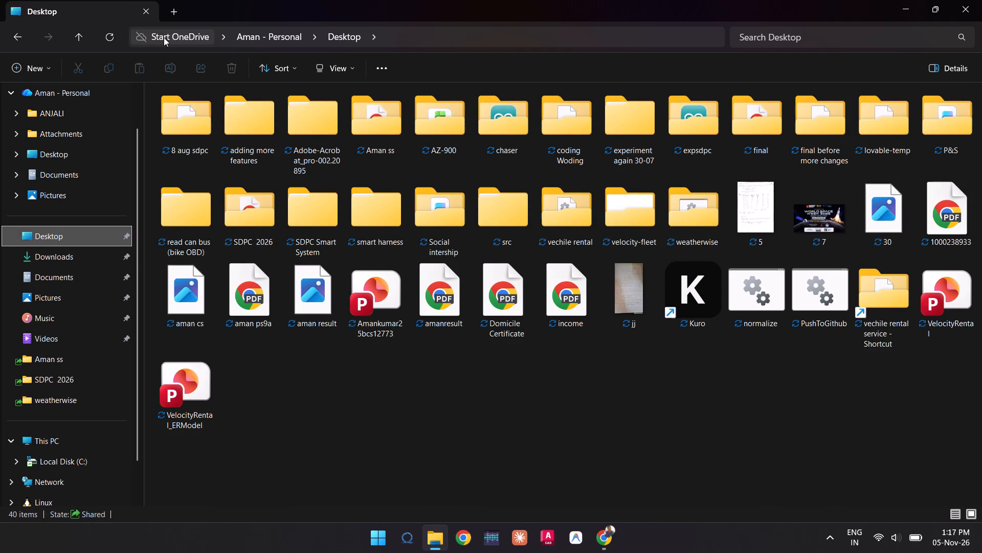
{"action": "left_click", "coordinate": [222, 40]}
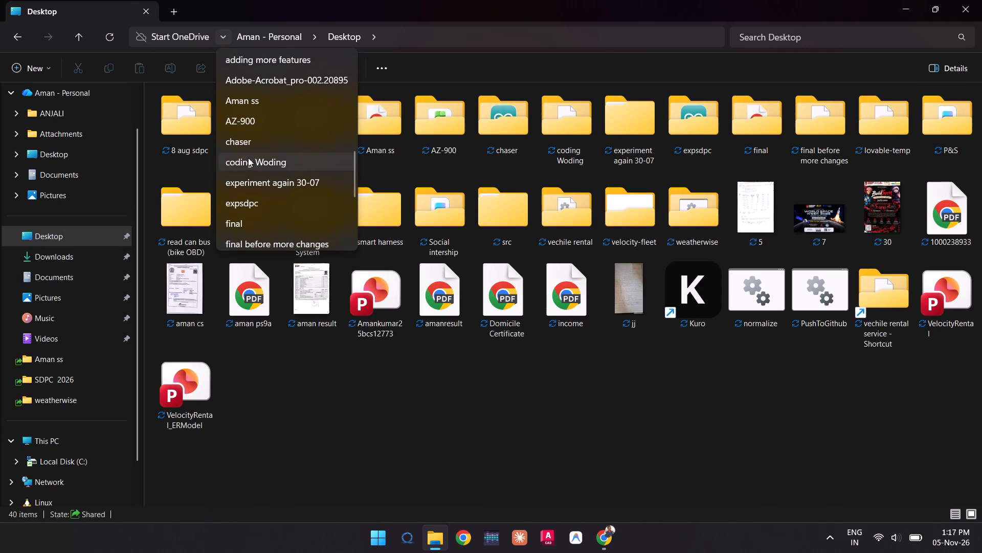
{"action": "scroll", "coordinate": [248, 158], "scroll_direction": "down", "scroll_amount": 5}
{"action": "scroll", "coordinate": [248, 158], "scroll_direction": "up", "scroll_amount": 5}
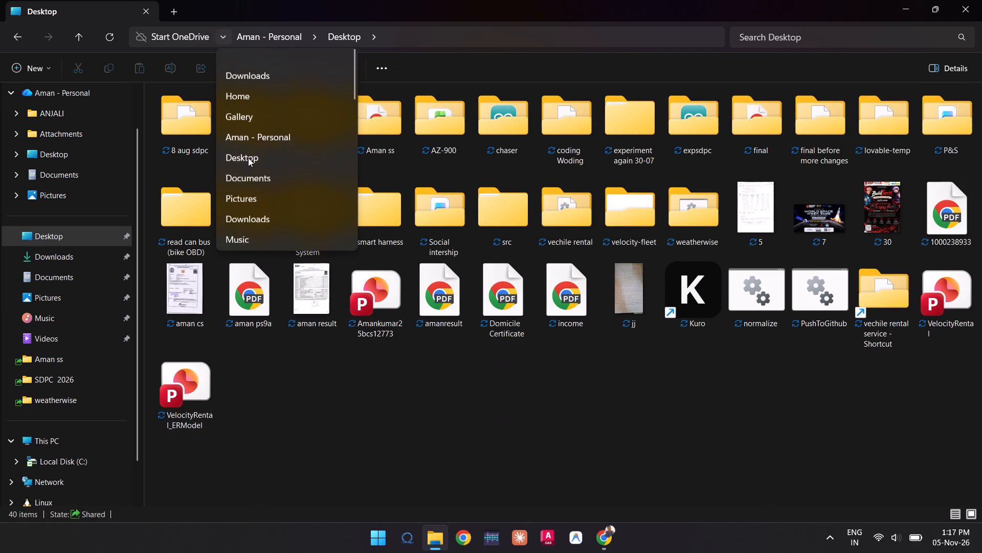
{"action": "left_click", "coordinate": [981, 14]}
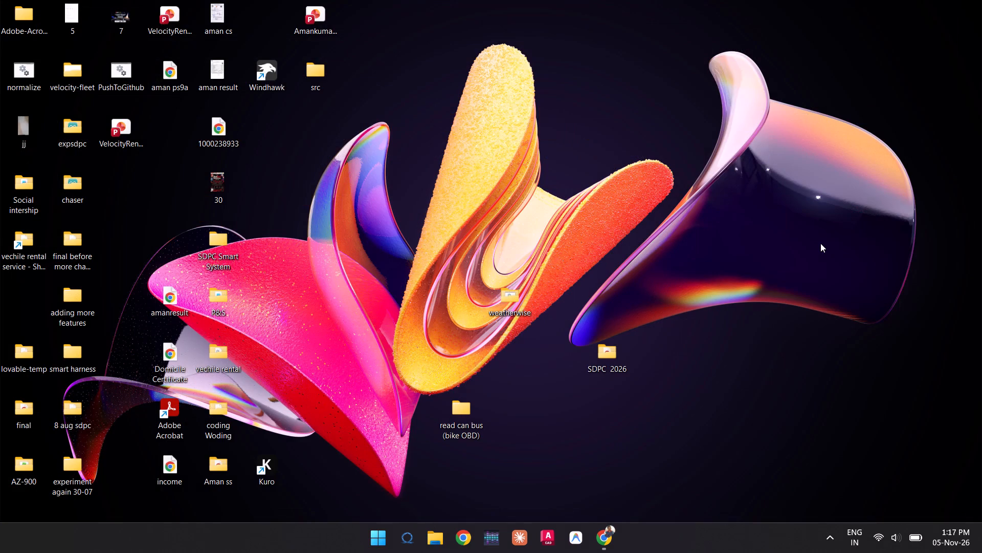
Find the Recycle Bin through system search and open it.
{"action": "type", "text": "re"}
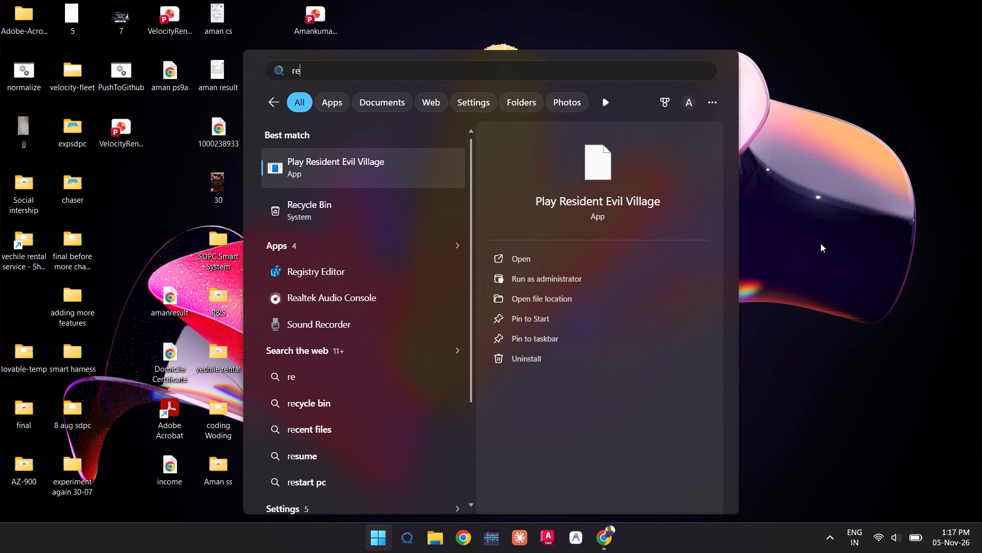
{"action": "key", "text": "Down"}
{"action": "key", "text": "Return"}
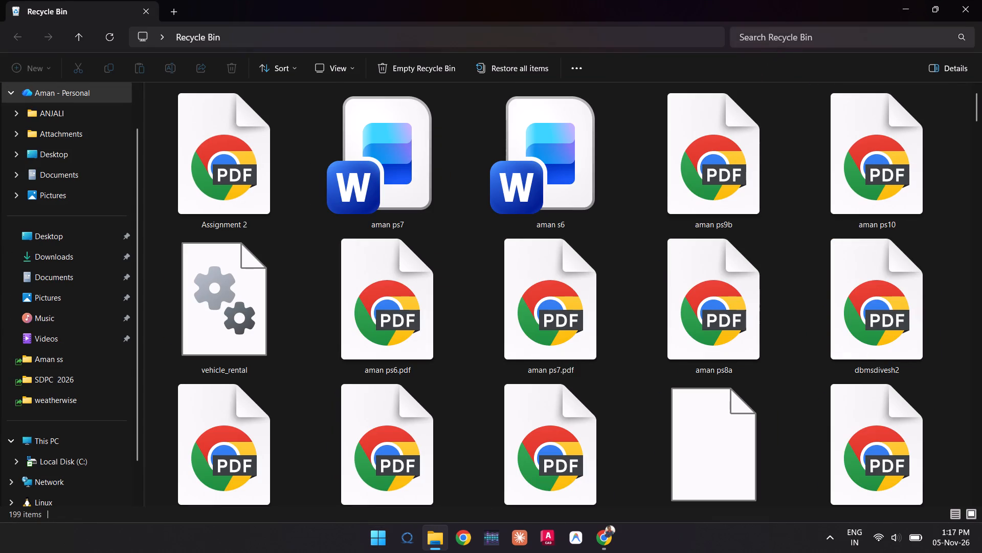
Search the Recycle Bin for "oops", then clear the search.
{"action": "left_click", "coordinate": [781, 35]}
{"action": "type", "text": "oos"}
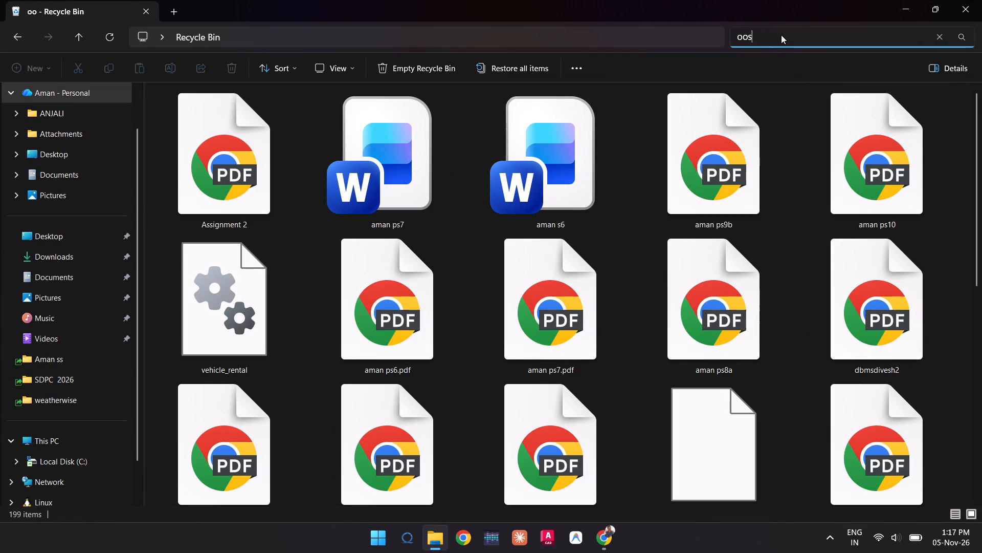
{"action": "key", "text": "BackSpace"}
{"action": "type", "text": "ps"}
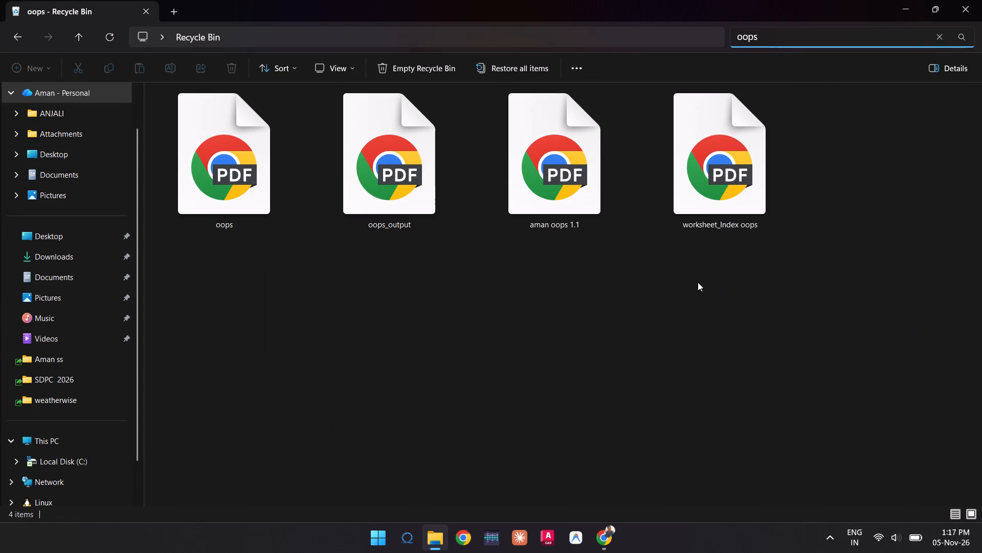
{"action": "key", "text": "BackSpace"}
{"action": "key", "text": "BackSpace"}
{"action": "key", "text": "BackSpace"}
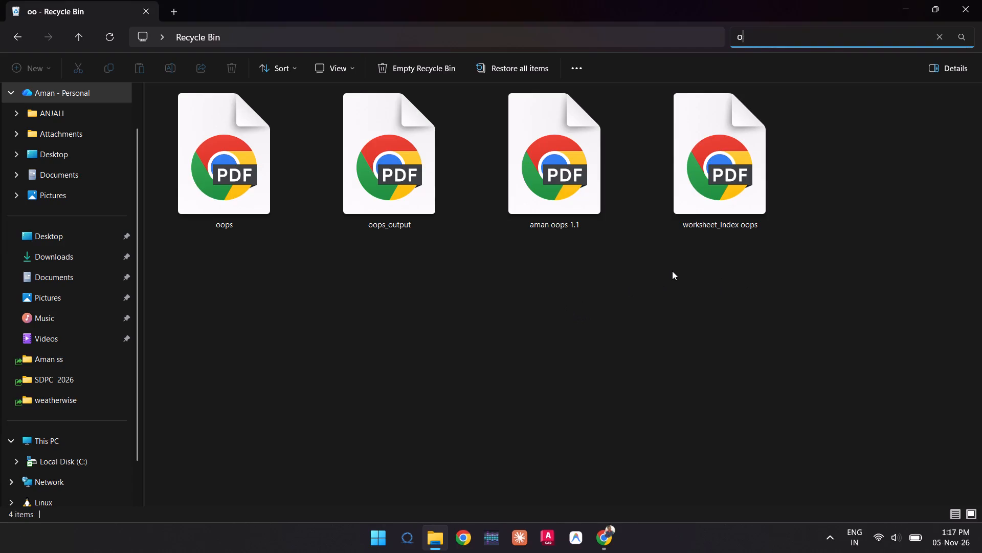
{"action": "key", "text": "BackSpace"}
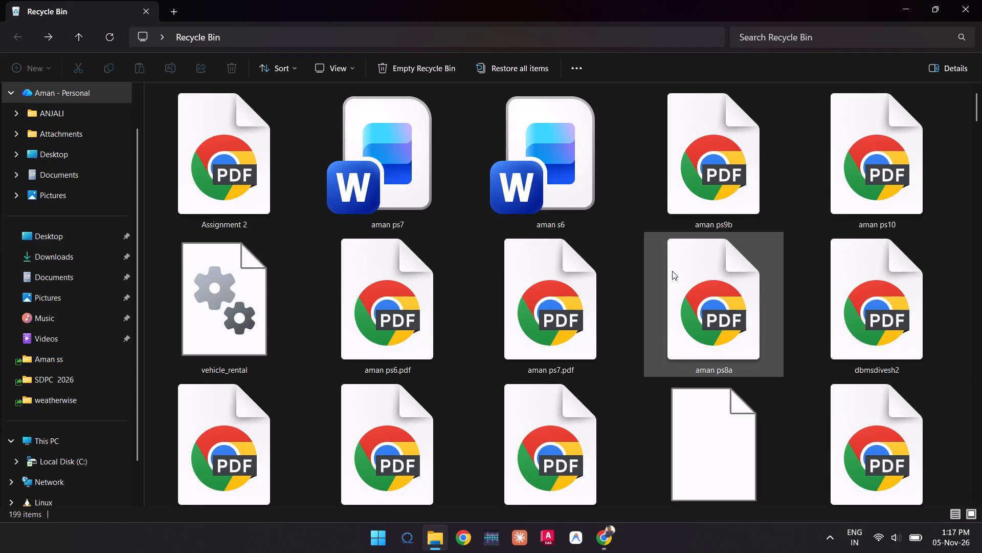
Find the deleted Word document "Worksheet Template" in the Recycle Bin and restore it to the desktop.
{"action": "scroll", "coordinate": [733, 280], "scroll_direction": "down", "scroll_amount": 7}
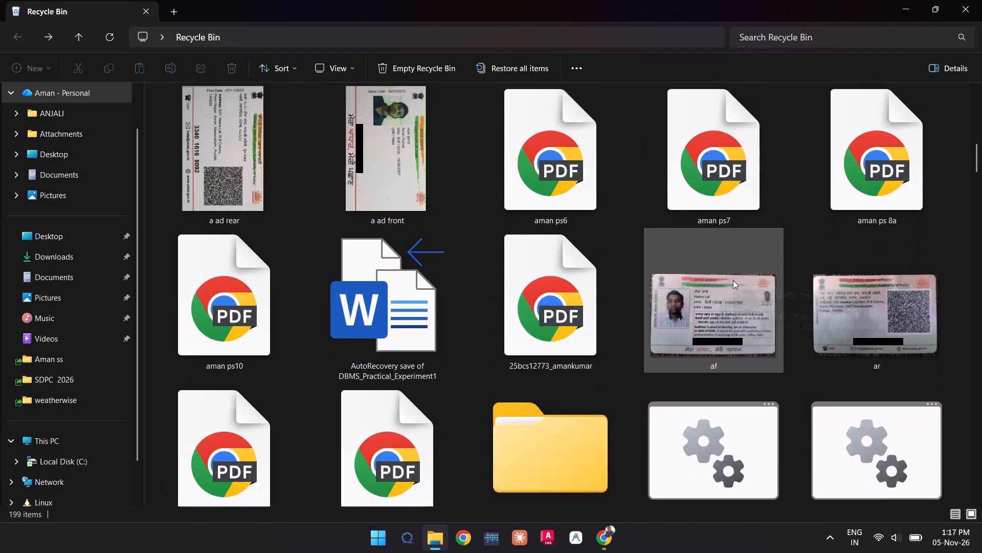
{"action": "scroll", "coordinate": [733, 280], "scroll_direction": "down", "scroll_amount": 2}
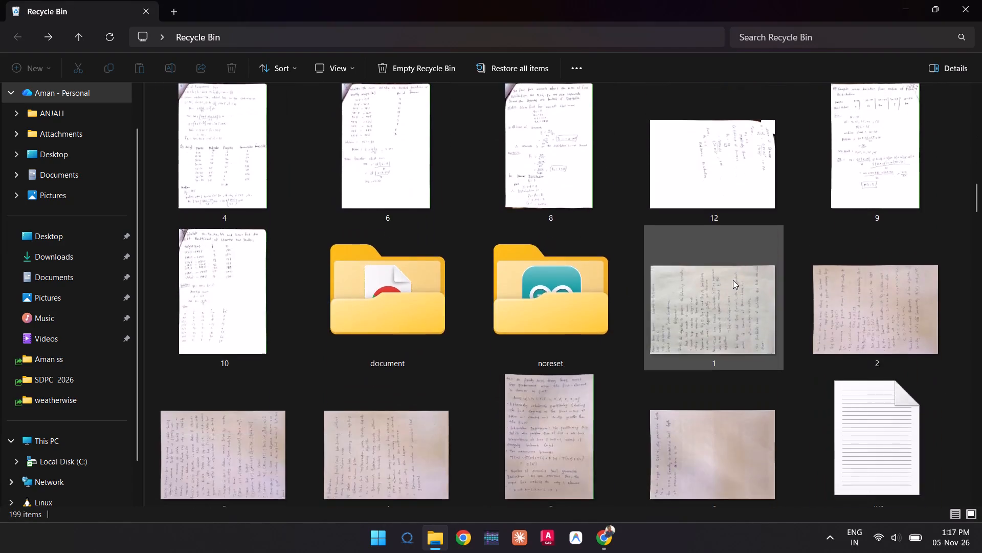
{"action": "scroll", "coordinate": [733, 280], "scroll_direction": "down", "scroll_amount": 2}
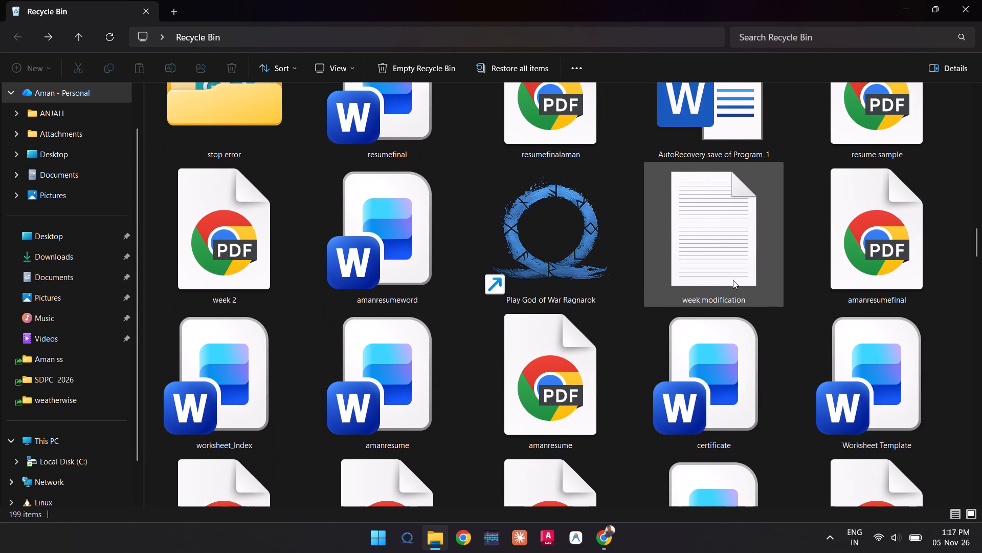
{"action": "scroll", "coordinate": [733, 280], "scroll_direction": "down", "scroll_amount": 2}
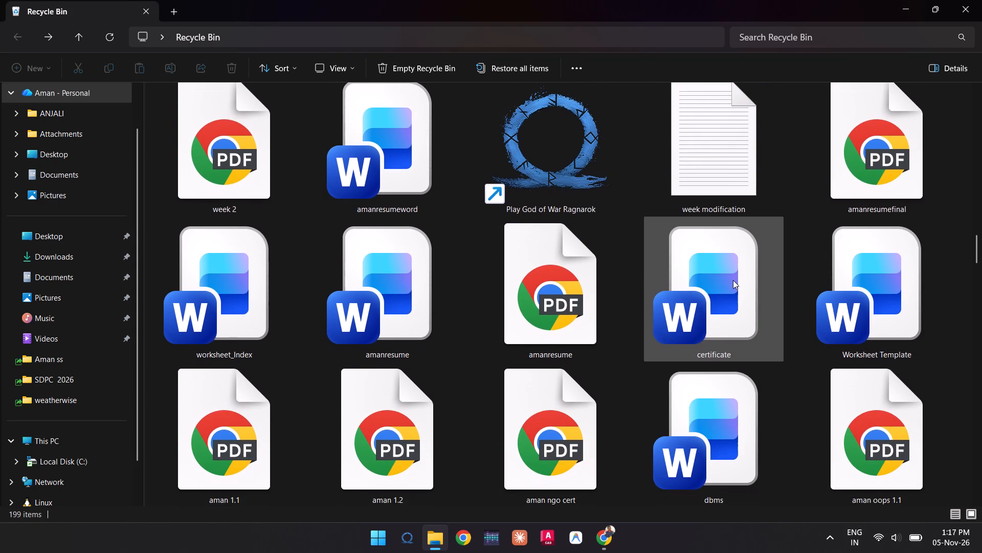
{"action": "scroll", "coordinate": [733, 280], "scroll_direction": "down", "scroll_amount": 1}
{"action": "scroll", "coordinate": [687, 370], "scroll_direction": "down", "scroll_amount": 1}
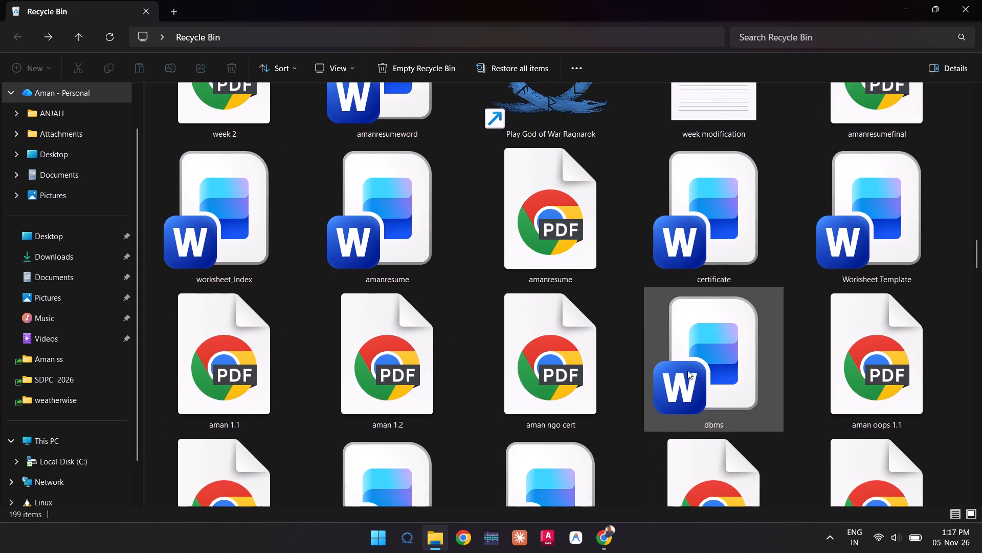
{"action": "scroll", "coordinate": [687, 370], "scroll_direction": "down", "scroll_amount": 1}
{"action": "double_click", "coordinate": [835, 242]}
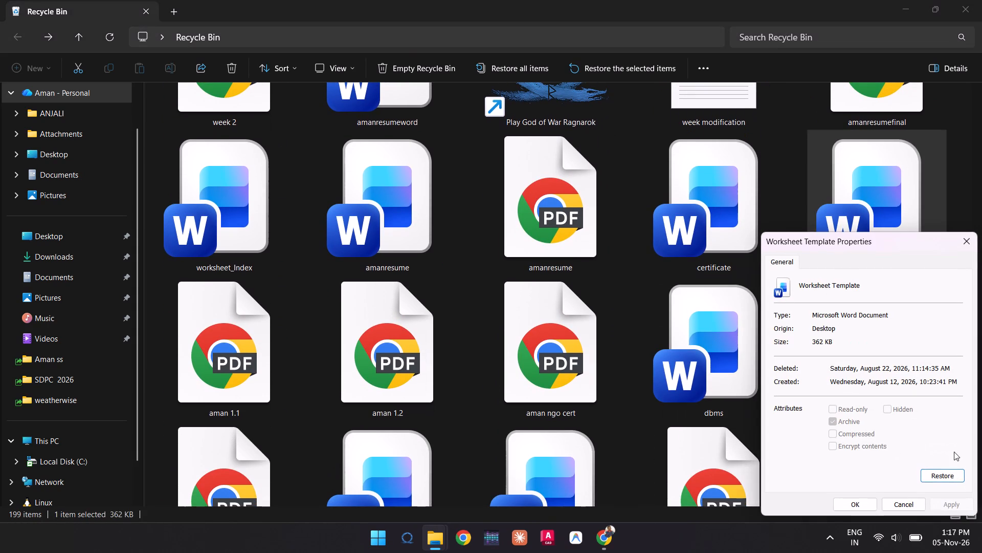
{"action": "left_click", "coordinate": [946, 477]}
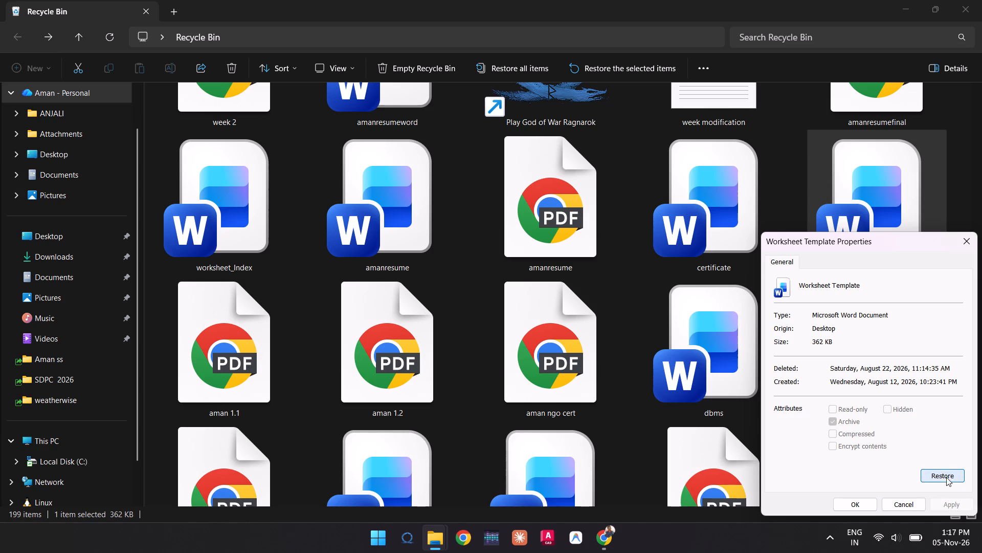
{"action": "left_click", "coordinate": [392, 205]}
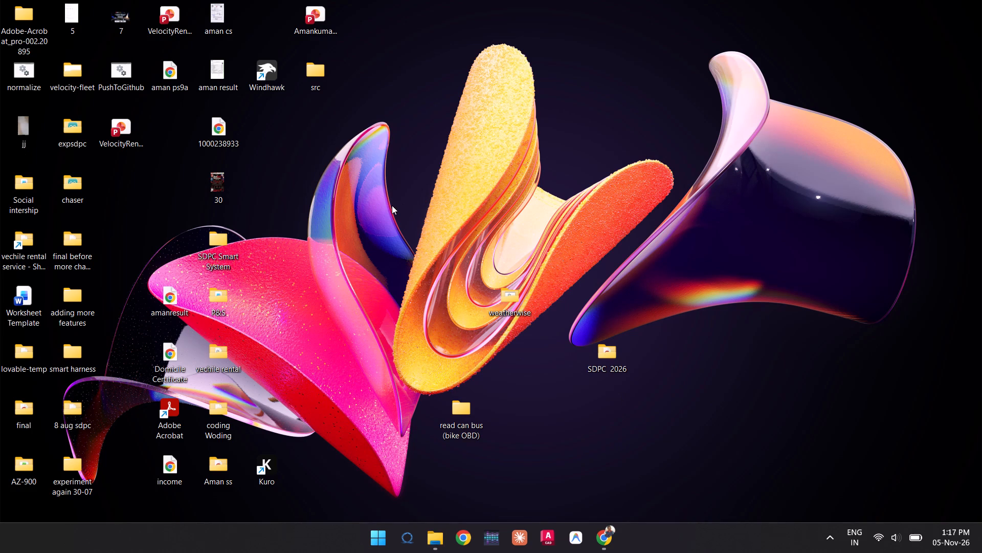
Open the restored Worksheet Template document in Word, dismiss the leftover file properties window and maximize the document window.
{"action": "double_click", "coordinate": [35, 303]}
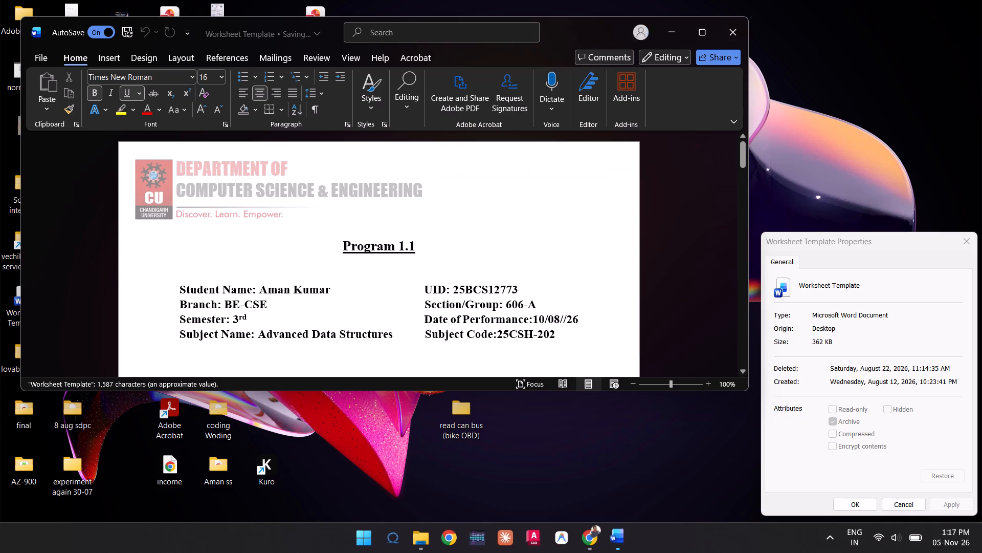
{"action": "left_click", "coordinate": [970, 237]}
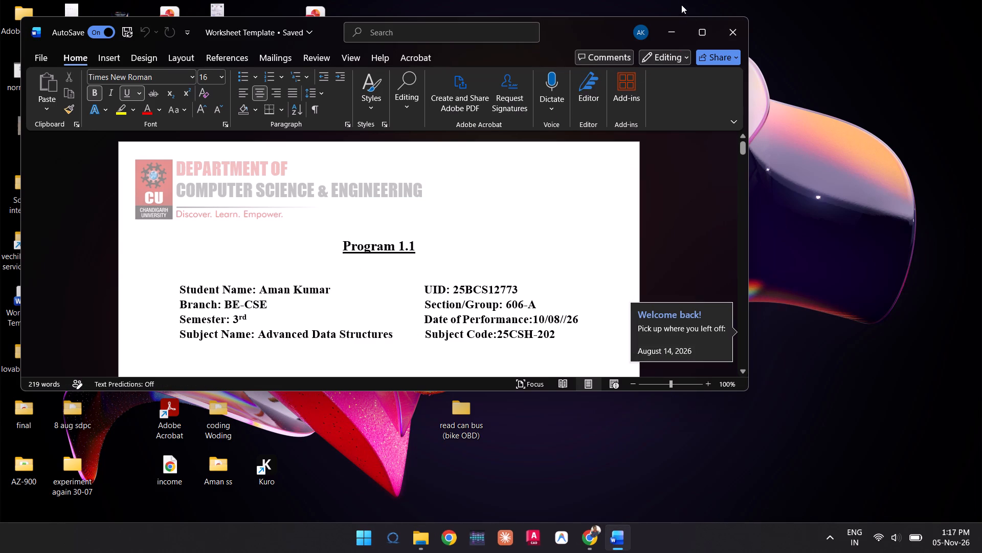
{"action": "left_click", "coordinate": [705, 37]}
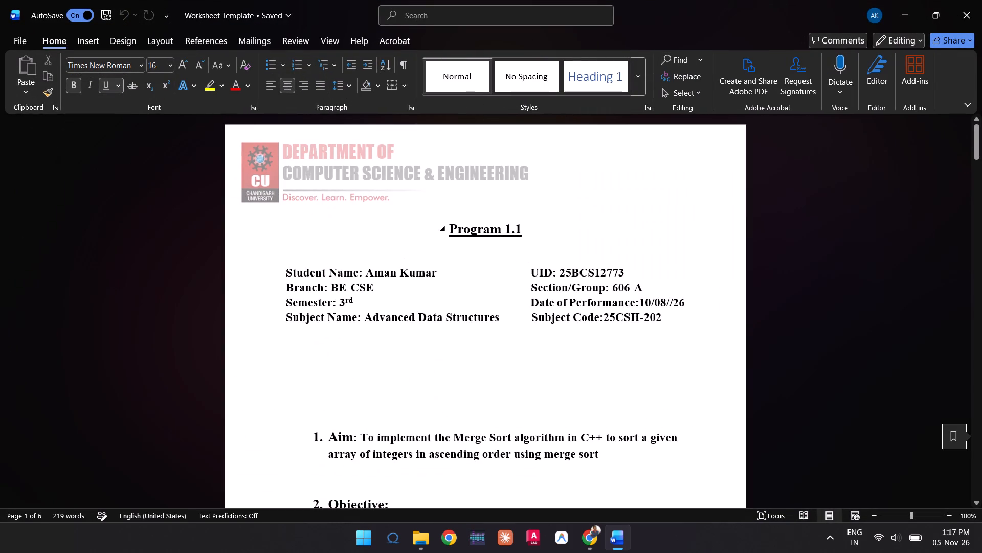
Change the worksheet heading's program number so that it reads "Program 3".
{"action": "left_click", "coordinate": [543, 225]}
{"action": "key", "text": "BackSpace"}
{"action": "key", "text": "BackSpace"}
{"action": "key", "text": "BackSpace"}
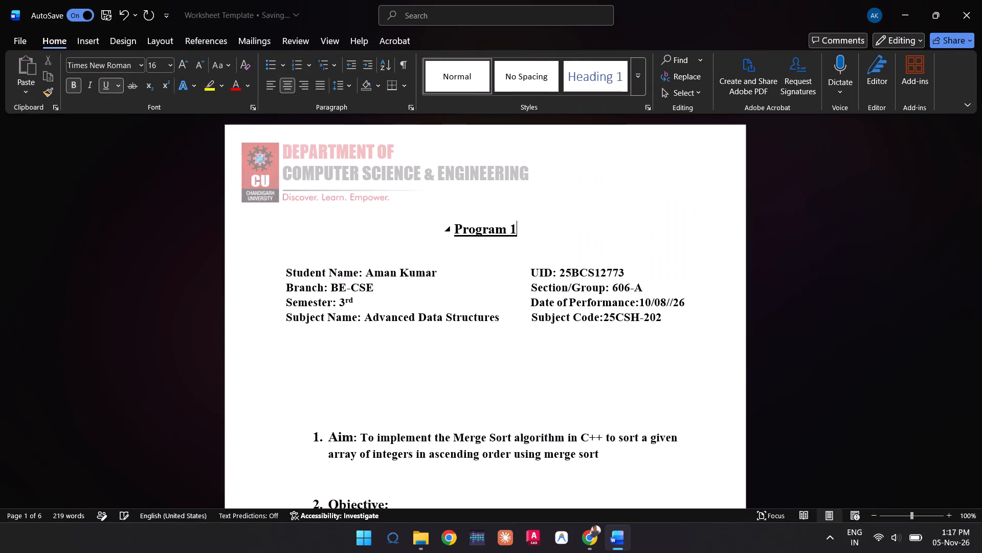
{"action": "key", "text": "3"}
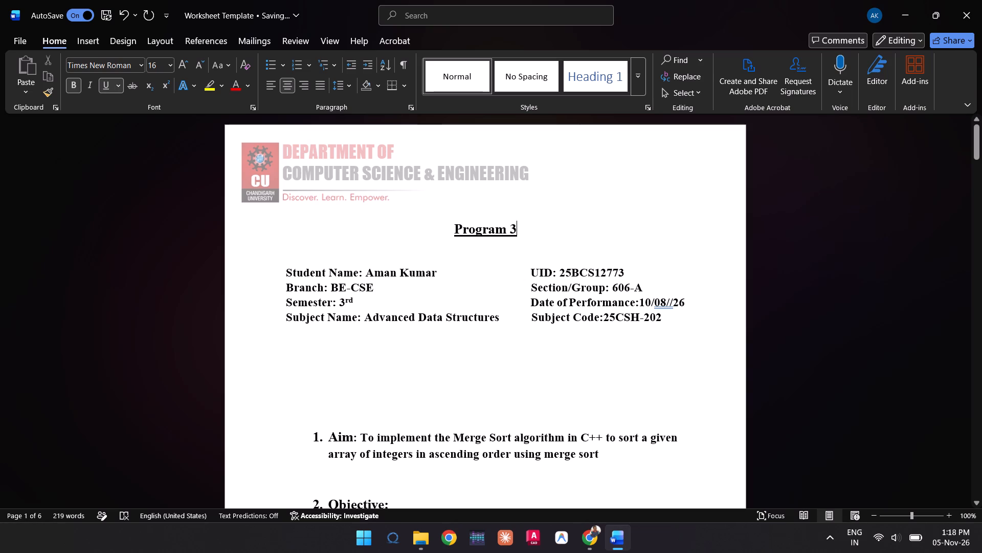
Change the day and month in the worksheet's Date of Performance to 04/11, keeping the year.
{"action": "left_click", "coordinate": [651, 299]}
{"action": "key", "text": "BackSpace"}
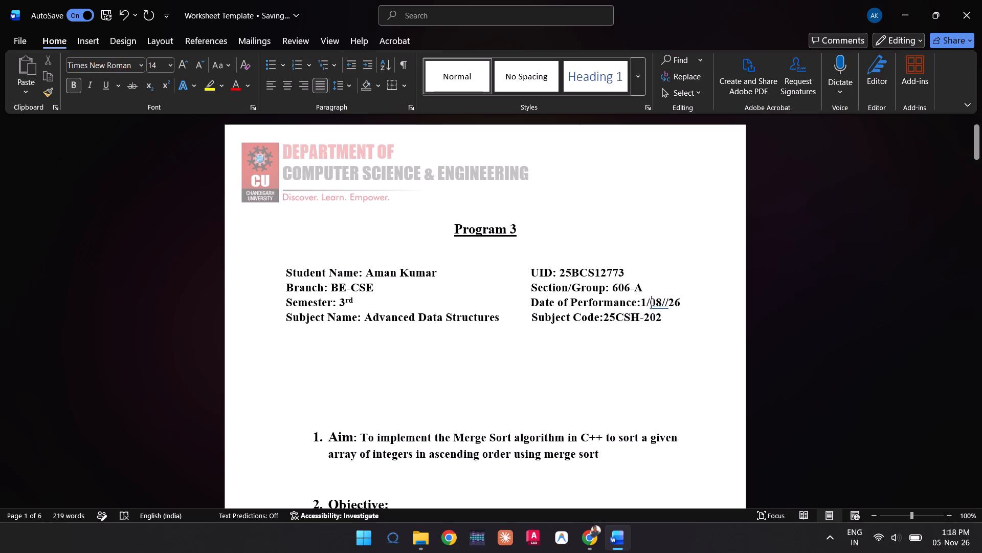
{"action": "key", "text": "BackSpace"}
{"action": "key", "text": "4"}
{"action": "key", "text": "BackSpace"}
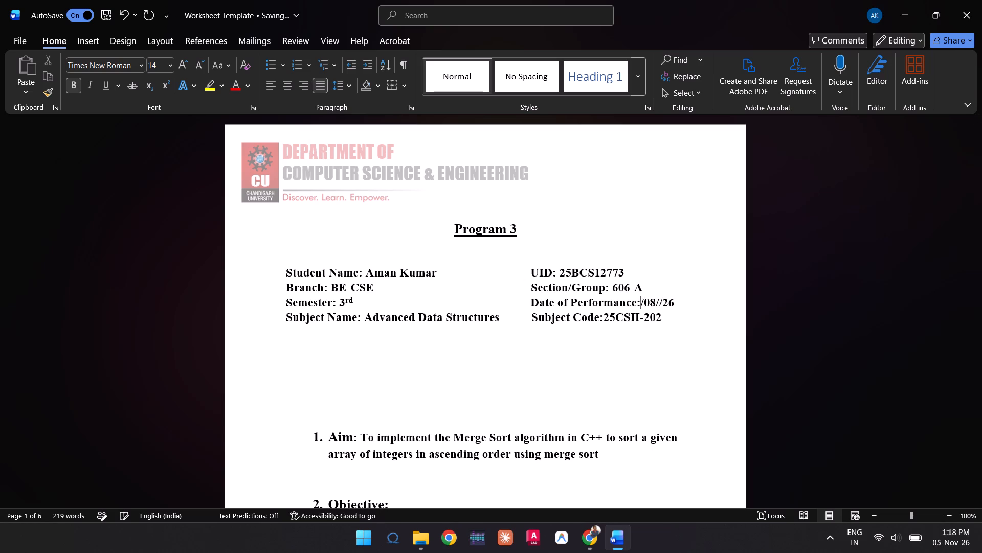
{"action": "type", "text": "04"}
{"action": "key", "text": "Right"}
{"action": "key", "text": "Right"}
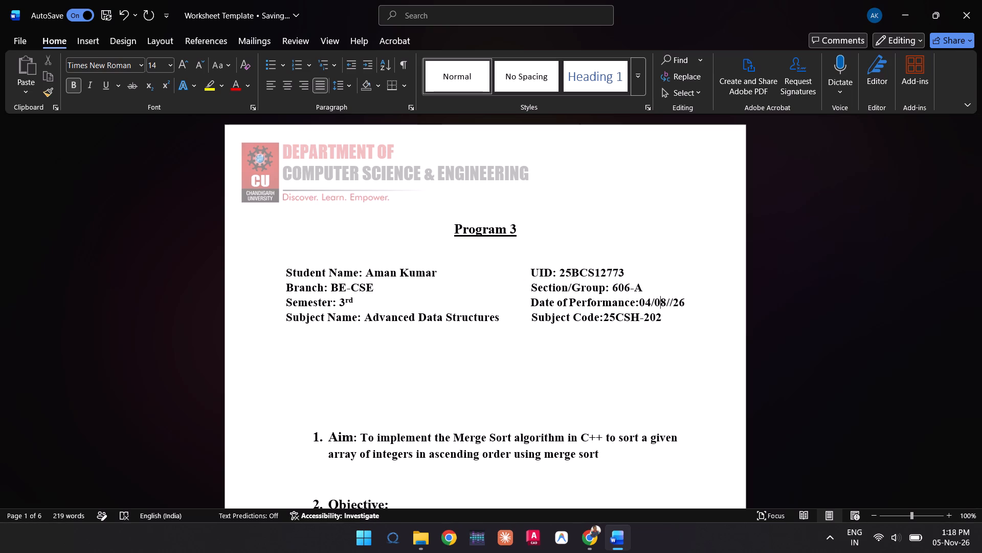
{"action": "key", "text": "Right"}
{"action": "key", "text": "BackSpace"}
{"action": "key", "text": "BackSpace"}
{"action": "type", "text": "11"}
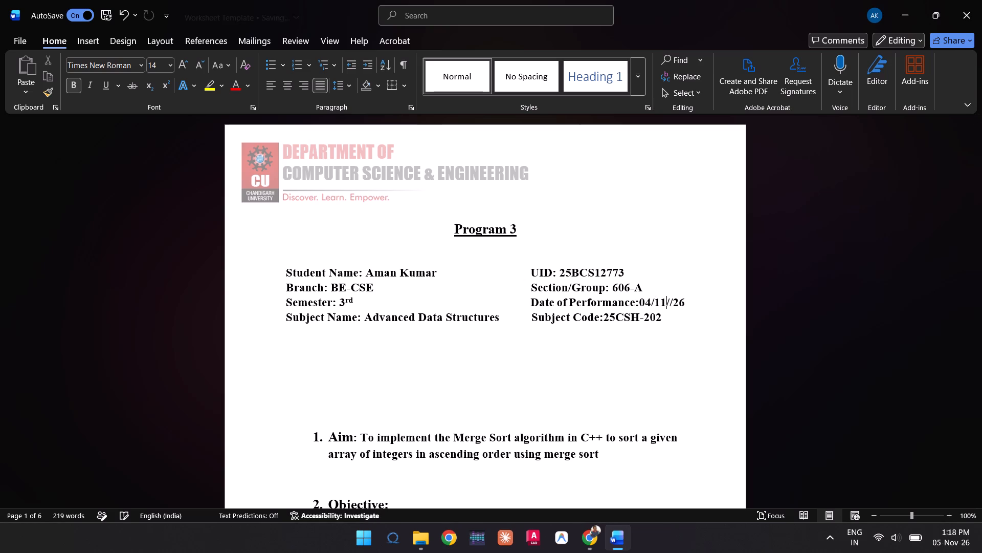
Replace the subject name in the worksheet's details block with "Database Management Systems".
{"action": "left_click", "coordinate": [505, 322]}
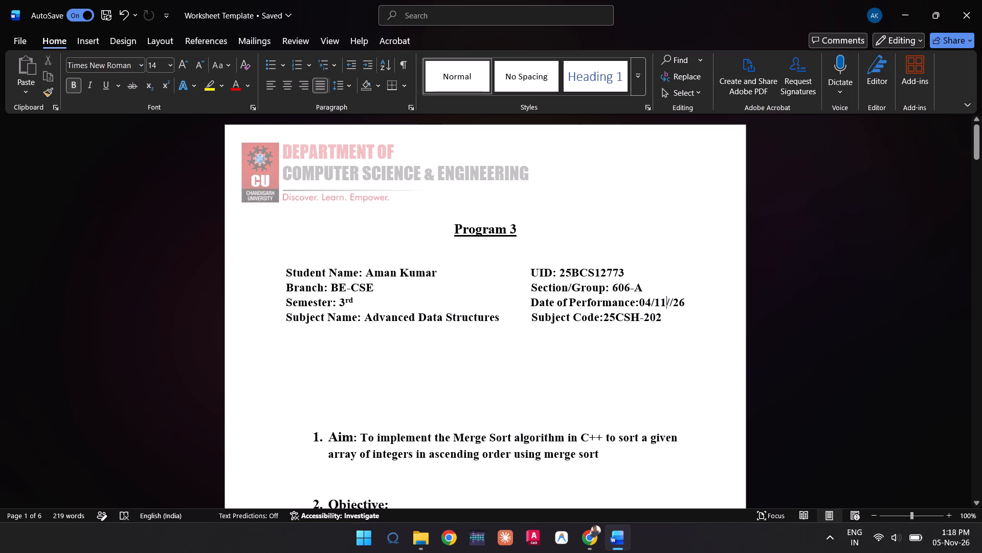
{"action": "key", "text": "BackSpace"}
{"action": "key", "text": "BackSpace"}
{"action": "key", "text": "BackSpace"}
{"action": "key", "text": "BackSpace"}
{"action": "key", "text": "BackSpace"}
{"action": "key", "text": "BackSpace"}
{"action": "key", "text": "BackSpace"}
{"action": "key", "text": "BackSpace"}
{"action": "key", "text": "BackSpace"}
{"action": "key", "text": "BackSpace"}
{"action": "key", "text": "BackSpace"}
{"action": "key", "text": "BackSpace"}
{"action": "key", "text": "BackSpace"}
{"action": "key", "text": "BackSpace"}
{"action": "key", "text": "BackSpace"}
{"action": "key", "text": "BackSpace"}
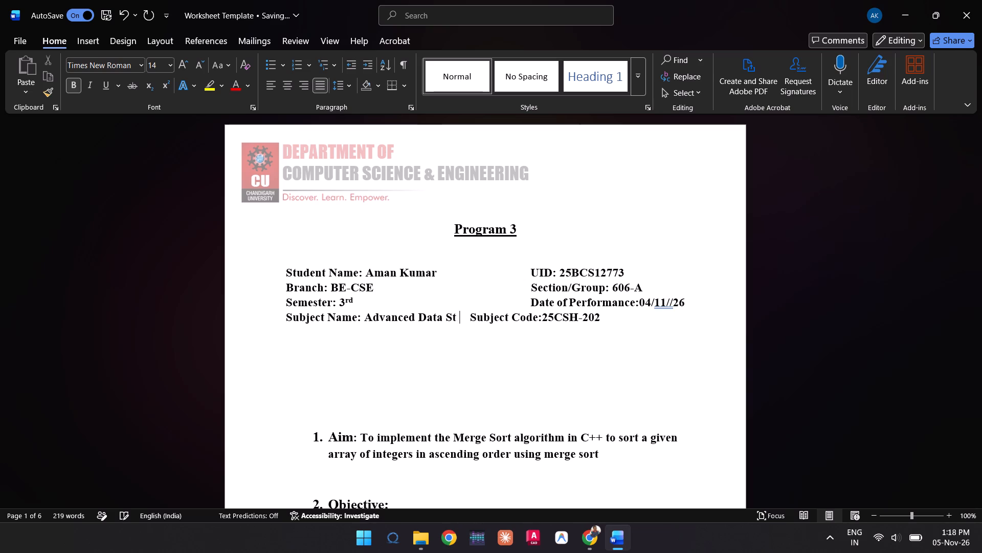
{"action": "key", "text": "BackSpace"}
{"action": "key", "text": "BackSpace"}
{"action": "key", "text": "BackSpace"}
{"action": "key", "text": "BackSpace"}
{"action": "key", "text": "BackSpace"}
{"action": "key", "text": "BackSpace"}
{"action": "key", "text": "BackSpace"}
{"action": "key", "text": "BackSpace"}
{"action": "key", "text": "BackSpace"}
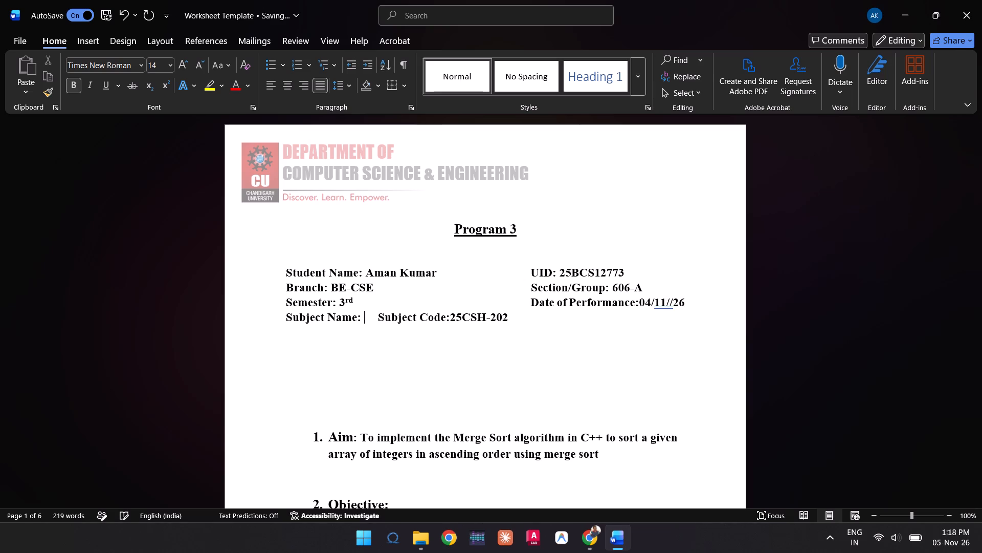
{"action": "type", "text": "Data"}
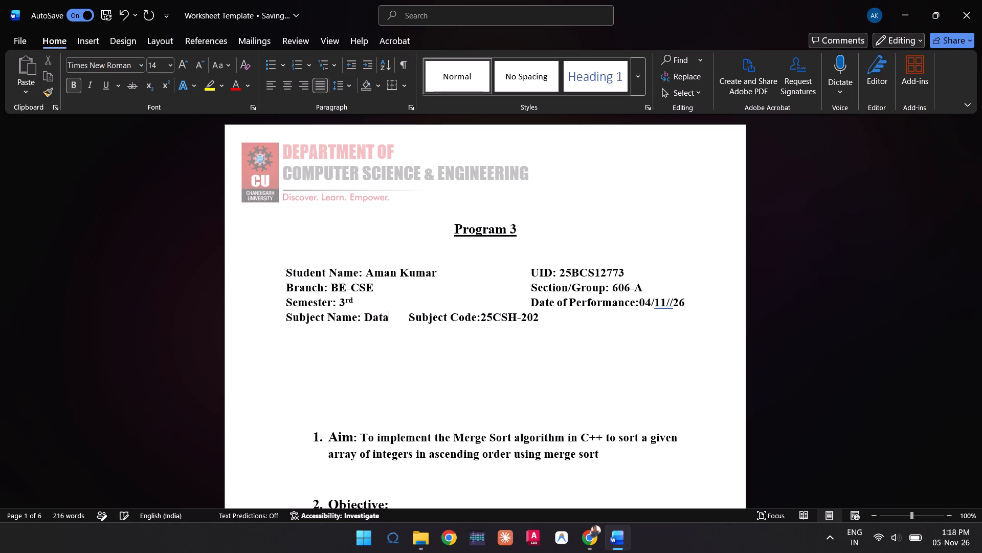
{"action": "type", "text": "base Management Systems"}
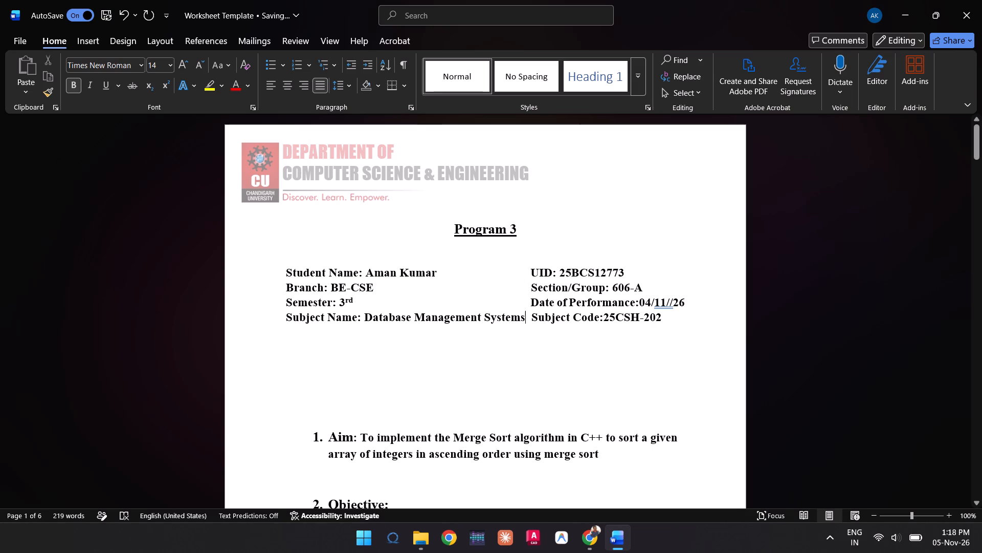
Change the ending of the subject code so that it reads 25CSH-204.
{"action": "left_click", "coordinate": [667, 323]}
{"action": "key", "text": "BackSpace"}
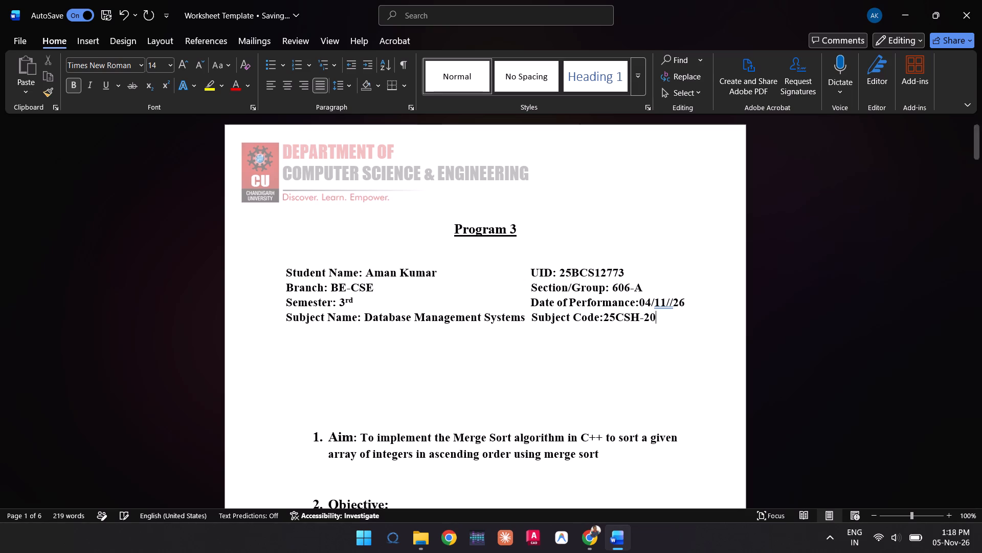
{"action": "key", "text": "8"}
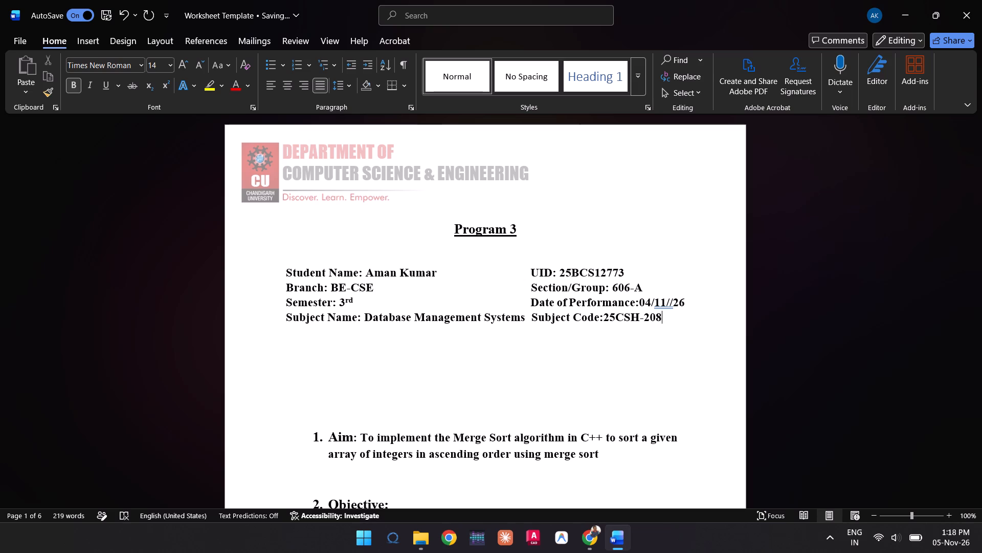
{"action": "key", "text": "BackSpace"}
{"action": "key", "text": "4"}
Place the text cursor at the start of the Aim description, directly after the "Aim:" label.
{"action": "scroll", "coordinate": [667, 323], "scroll_direction": "down", "scroll_amount": 1}
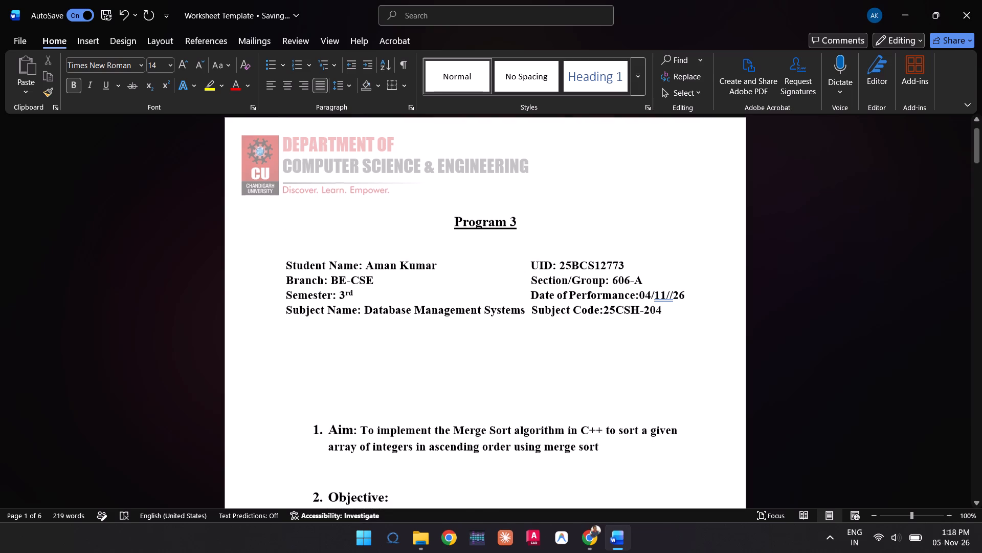
{"action": "scroll", "coordinate": [667, 323], "scroll_direction": "down", "scroll_amount": 1}
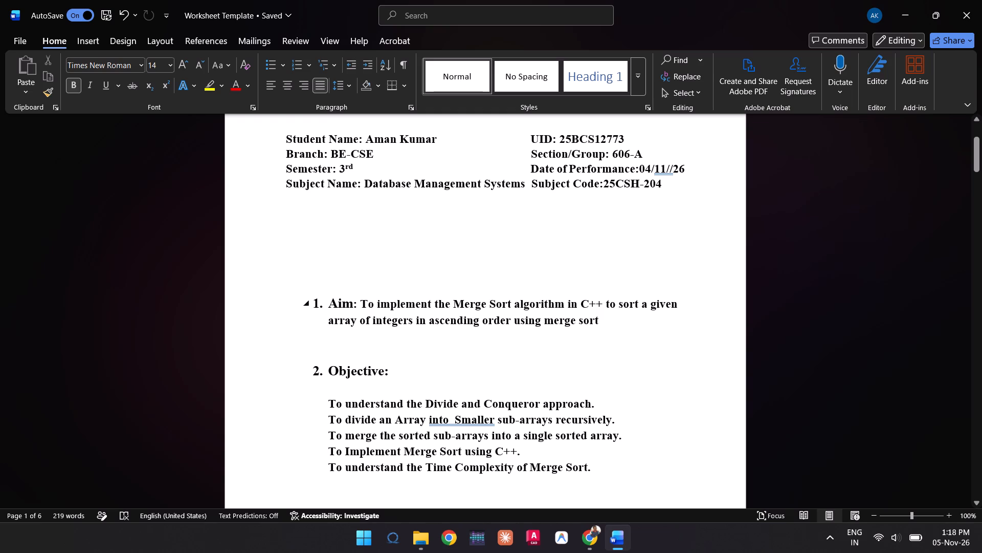
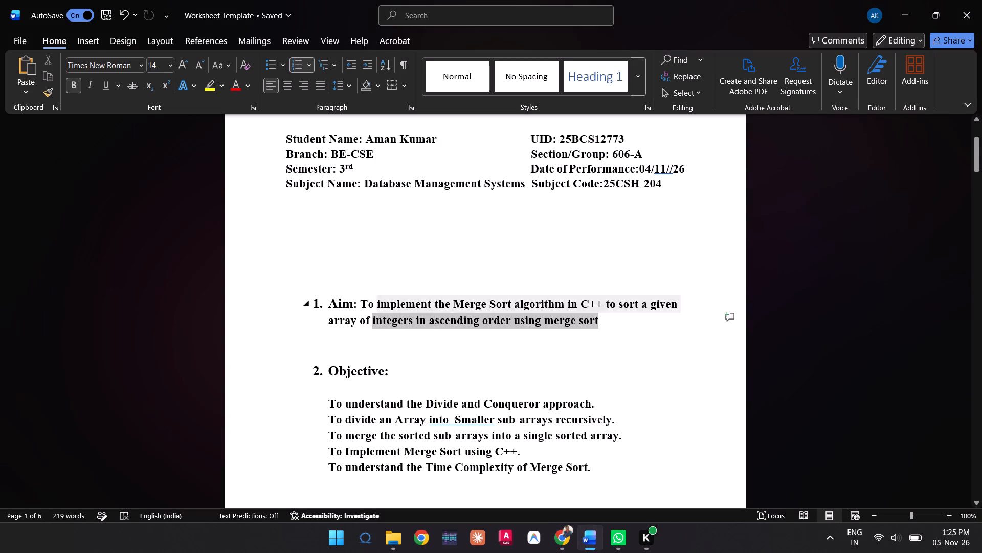
{"action": "left_click_drag", "start_coordinate": [361, 313], "coordinate": [361, 304]}
{"action": "key", "text": "BackSpace"}
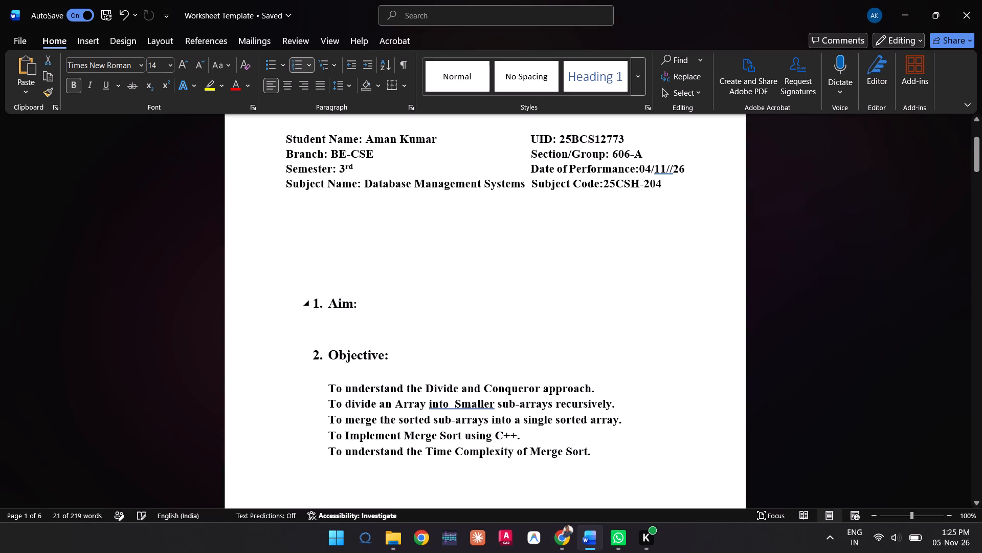
{"action": "key", "text": "ctrl+v"}
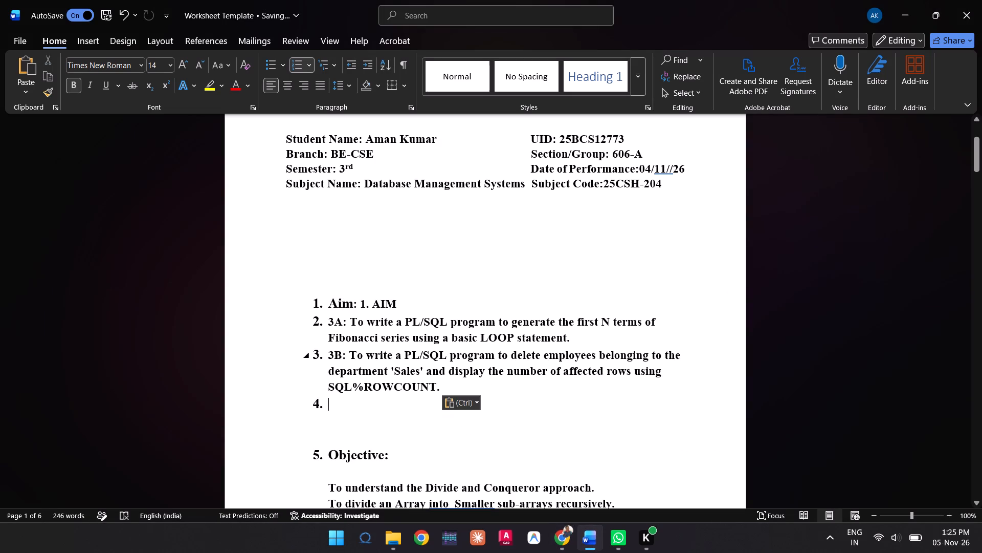
Delete the duplicate pasted "1. AIM" and the colon from the Aim heading line.
{"action": "left_click", "coordinate": [395, 302]}
{"action": "left_click_drag", "start_coordinate": [395, 302], "coordinate": [359, 303]}
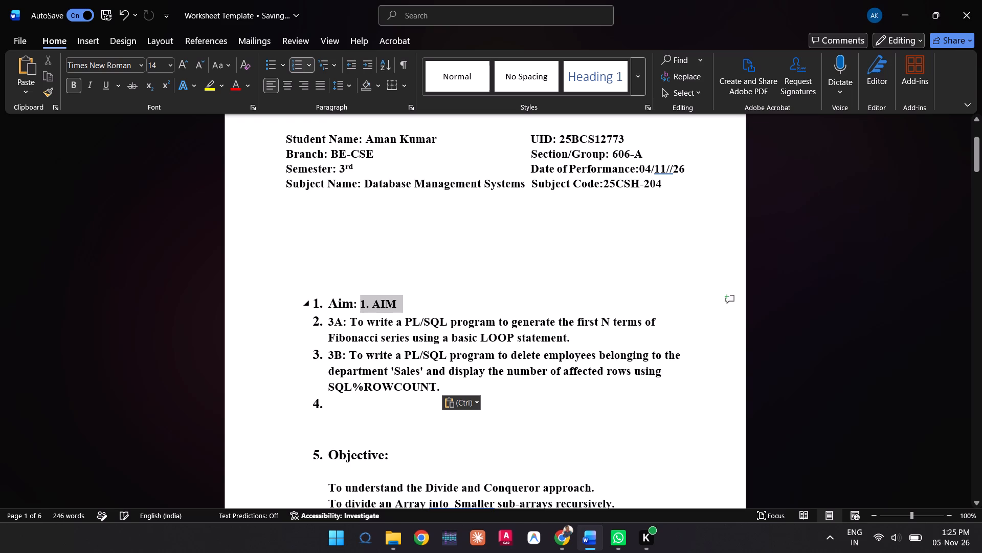
{"action": "left_click_drag", "start_coordinate": [359, 303], "coordinate": [358, 303]}
{"action": "key", "text": "BackSpace"}
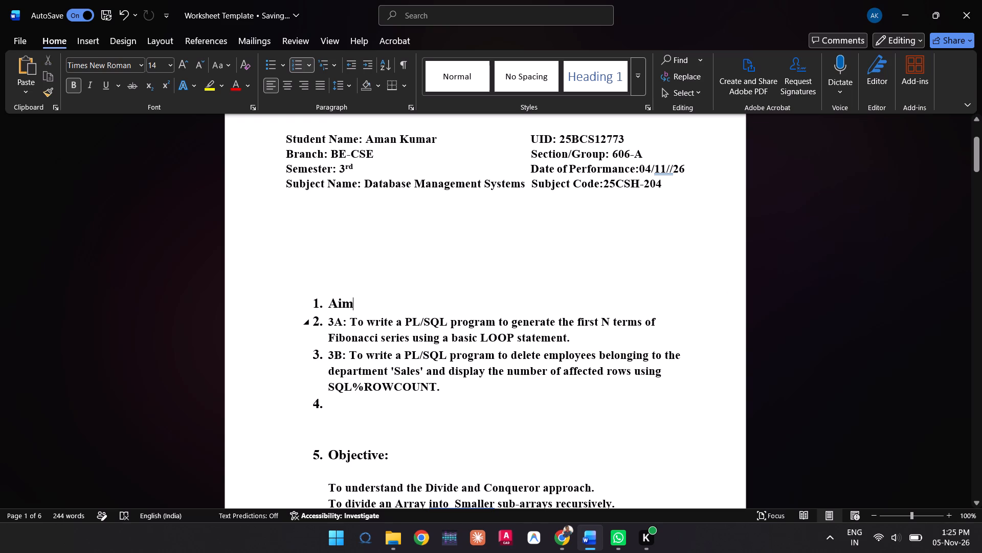
Change the label of the Fibonacci aim statement to "3(A)".
{"action": "left_click", "coordinate": [339, 324]}
{"action": "key", "text": "BackSpace"}
{"action": "key", "text": "shift+parenleft"}
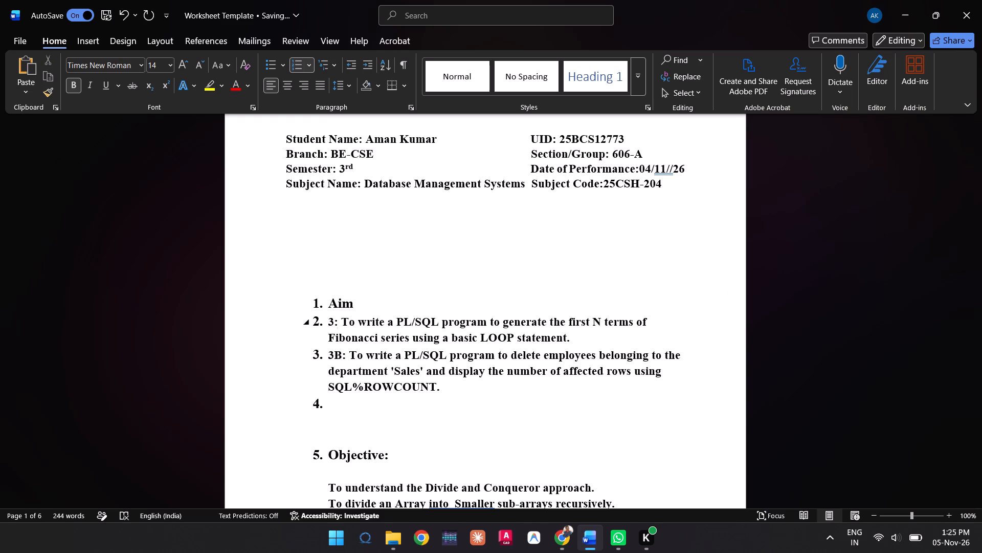
{"action": "key", "text": "a"}
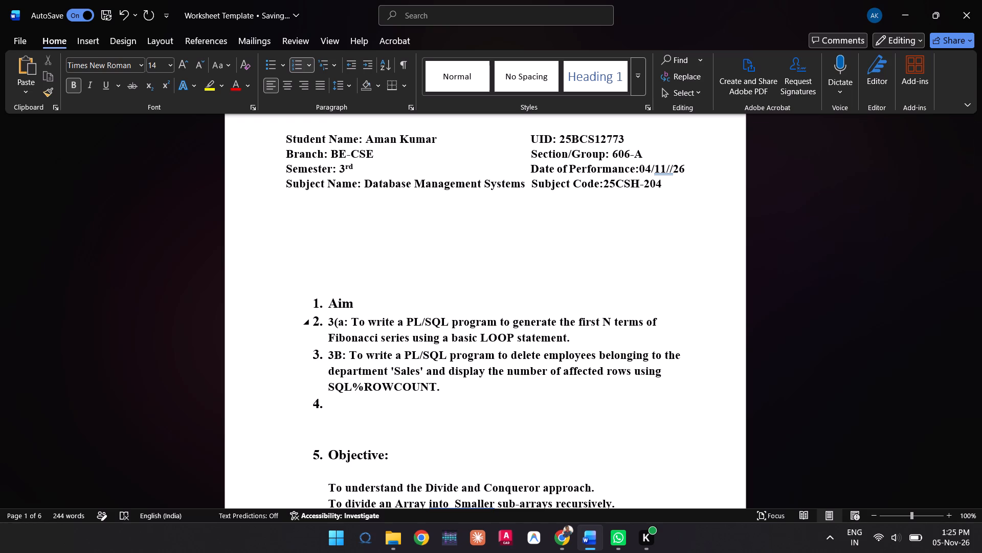
{"action": "key", "text": "shift+parenright"}
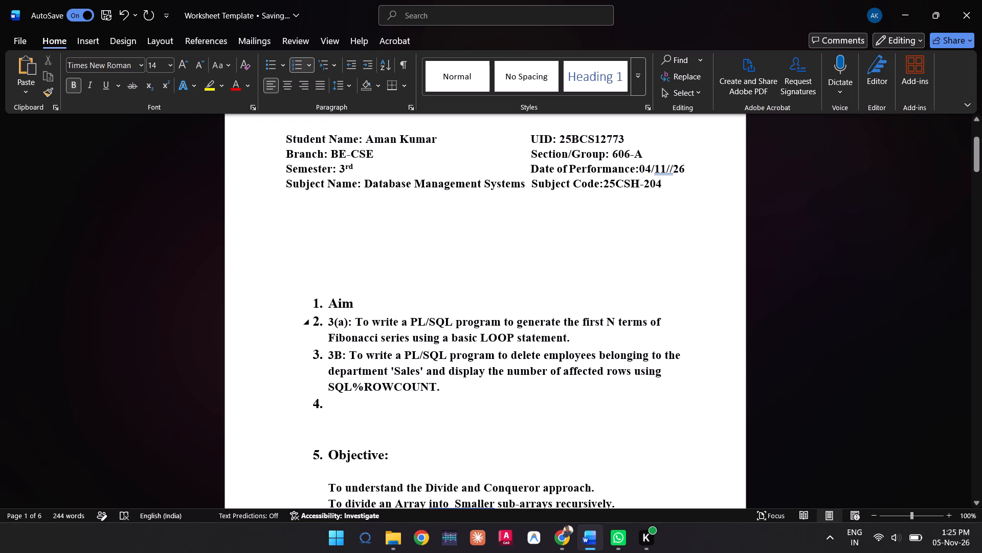
{"action": "left_click", "coordinate": [343, 323]}
{"action": "key", "text": "BackSpace"}
{"action": "key", "text": "shift+a"}
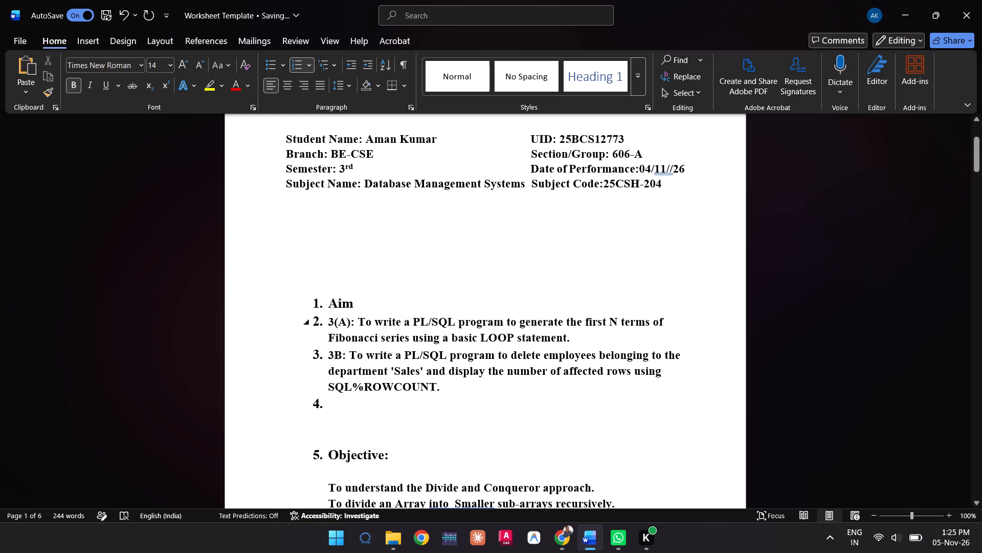
Remove the automatic list numbers from the 3(A) and 3B statements under the Aim heading.
{"action": "left_click", "coordinate": [326, 320]}
{"action": "key", "text": "BackSpace"}
{"action": "key", "text": "BackSpace"}
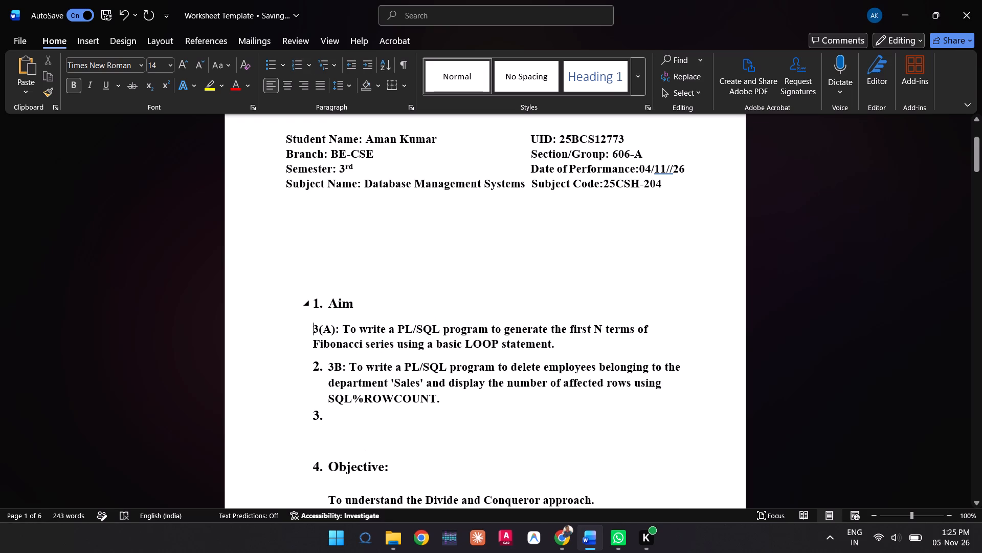
{"action": "left_click_drag", "start_coordinate": [327, 366], "coordinate": [312, 365]}
{"action": "left_click_drag", "start_coordinate": [312, 365], "coordinate": [311, 366]}
{"action": "key", "text": "BackSpace"}
{"action": "key", "text": "BackSpace"}
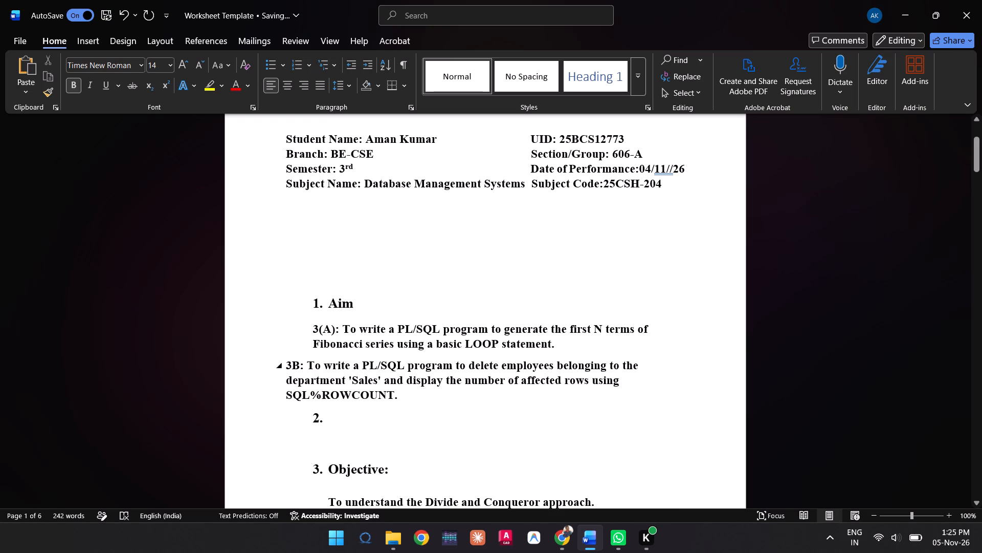
Indent the first line of the 3B statement with eight spaces to roughly line up with the 3(A) statement.
{"action": "key", "text": "space"}
{"action": "key", "text": "space"}
{"action": "key", "text": "space"}
{"action": "key", "text": "space"}
{"action": "key", "text": "space"}
{"action": "key", "text": "space"}
{"action": "key", "text": "space"}
{"action": "key", "text": "space"}
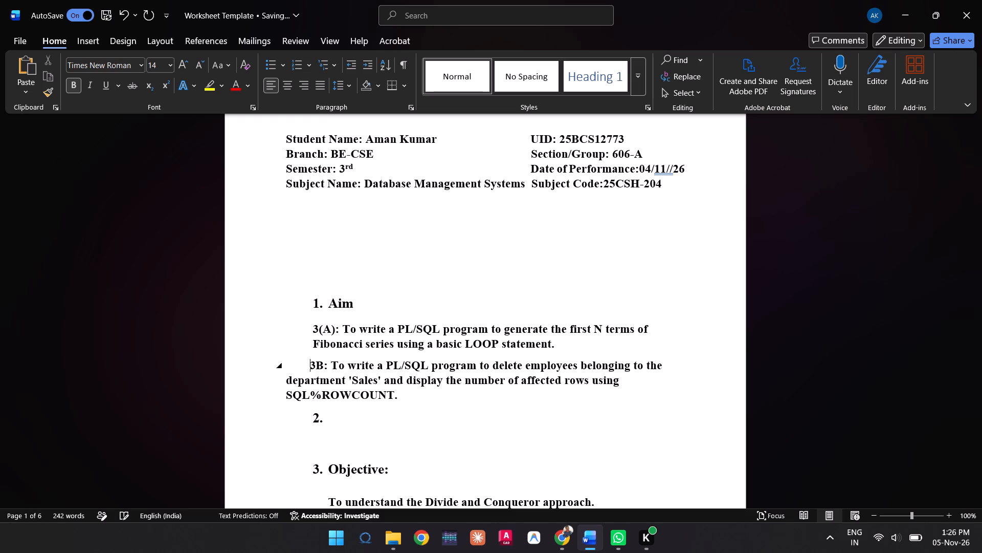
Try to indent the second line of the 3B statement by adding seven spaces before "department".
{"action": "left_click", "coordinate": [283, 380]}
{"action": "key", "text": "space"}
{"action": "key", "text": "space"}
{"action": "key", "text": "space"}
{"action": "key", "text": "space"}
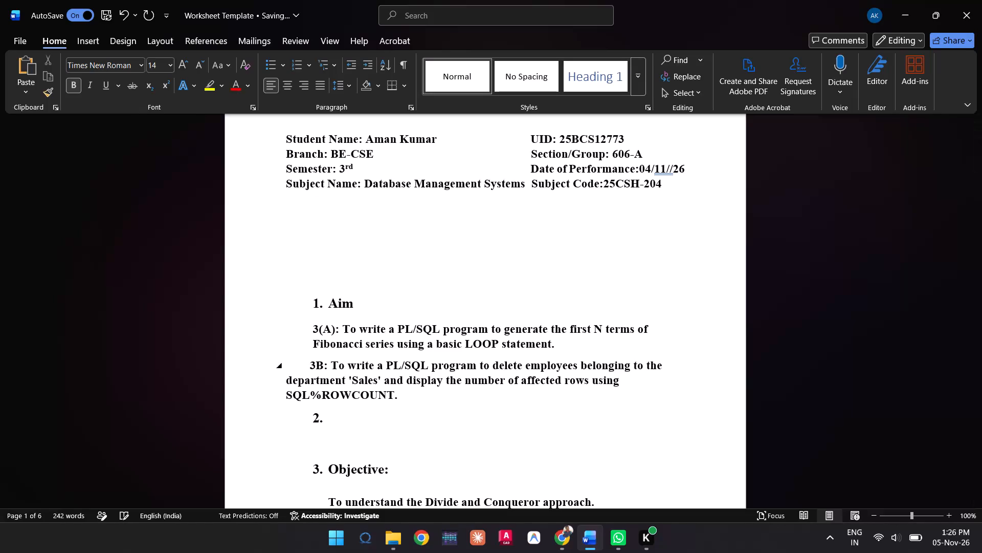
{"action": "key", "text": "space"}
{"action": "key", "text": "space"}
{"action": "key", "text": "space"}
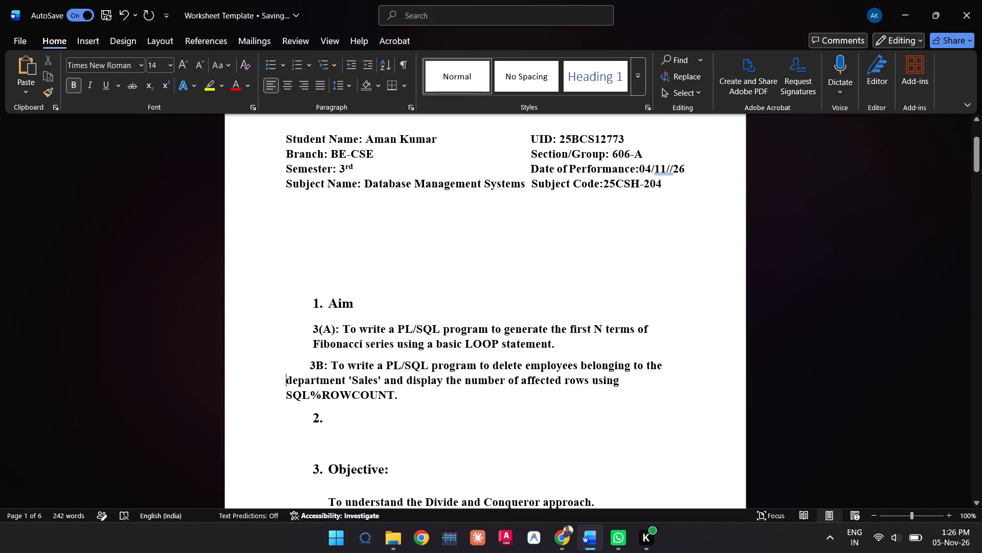
Format the 3(A) and 3B aim statements as 12 pt text without bold.
{"action": "left_click_drag", "start_coordinate": [409, 389], "coordinate": [389, 386]}
{"action": "left_click_drag", "start_coordinate": [389, 386], "coordinate": [315, 326]}
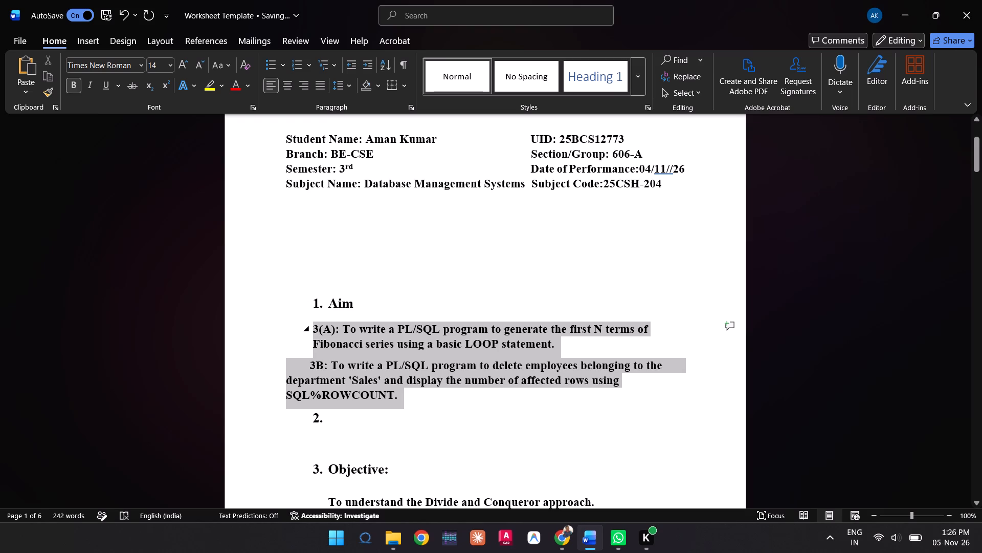
{"action": "left_click_drag", "start_coordinate": [315, 326], "coordinate": [314, 326]}
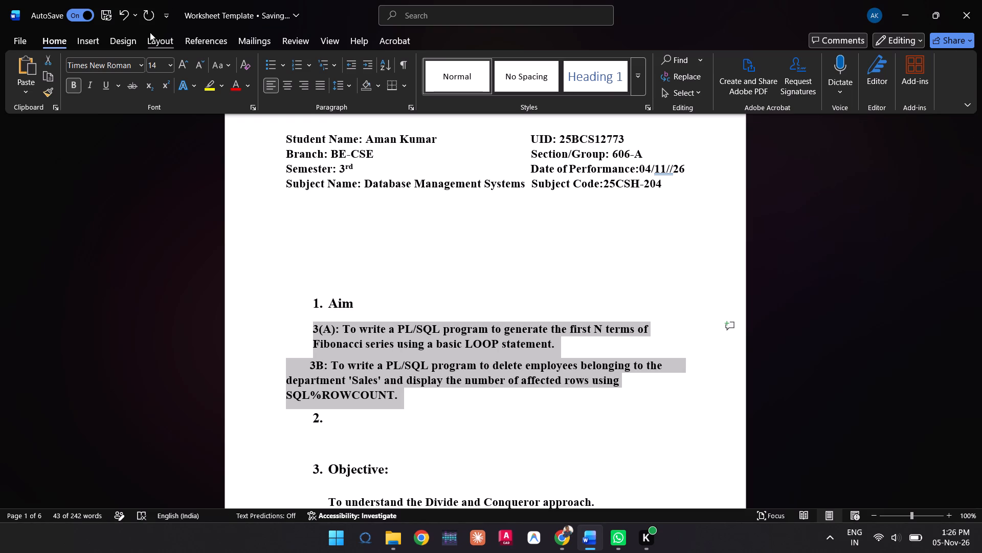
{"action": "left_click", "coordinate": [159, 60]}
{"action": "type", "text": "12"}
{"action": "key", "text": "Return"}
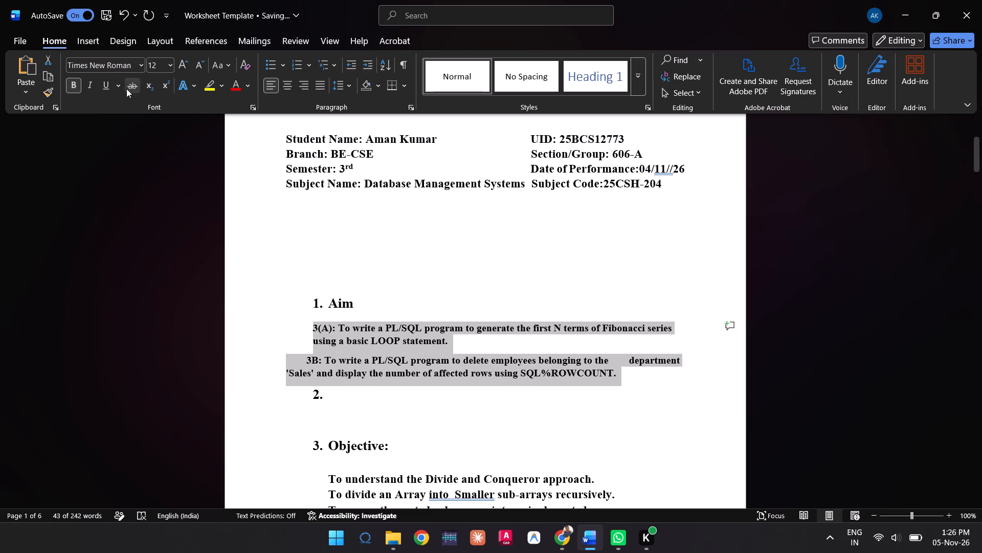
{"action": "left_click", "coordinate": [71, 86]}
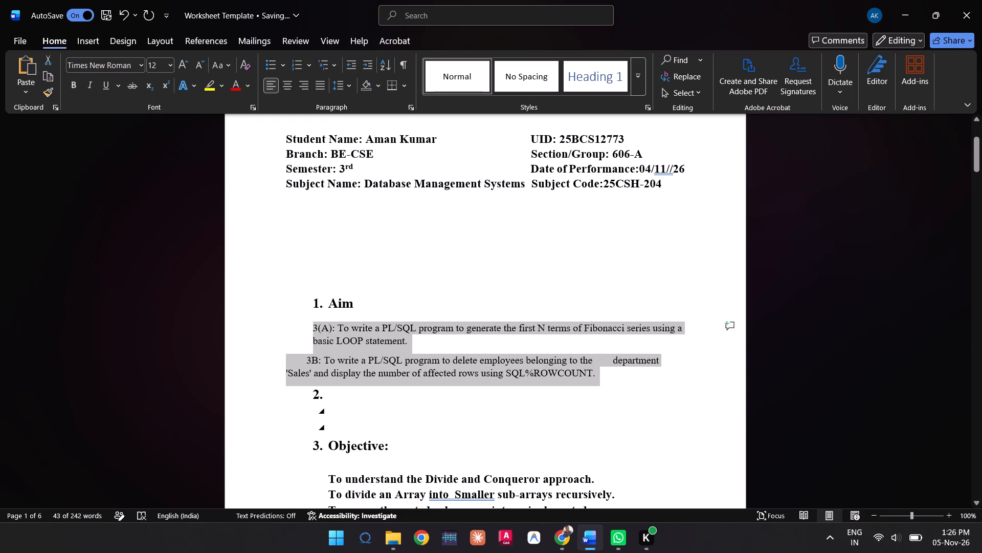
{"action": "left_click", "coordinate": [441, 419]}
Remove surplus blank lines above the Aim heading to bring it closer to the student details, leaving one blank line.
{"action": "left_click_drag", "start_coordinate": [362, 310], "coordinate": [318, 303]}
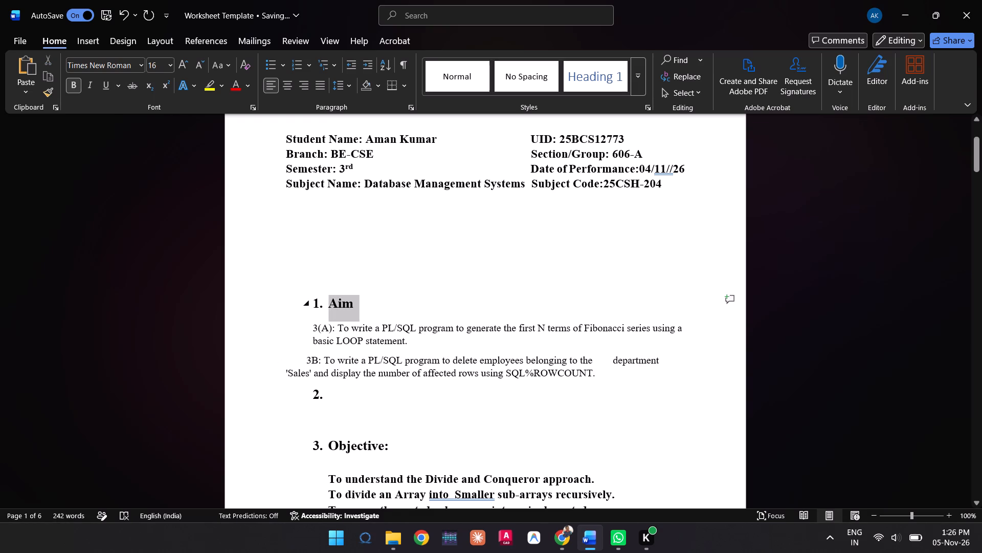
{"action": "left_click_drag", "start_coordinate": [318, 303], "coordinate": [307, 298]}
{"action": "left_click", "coordinate": [315, 304]}
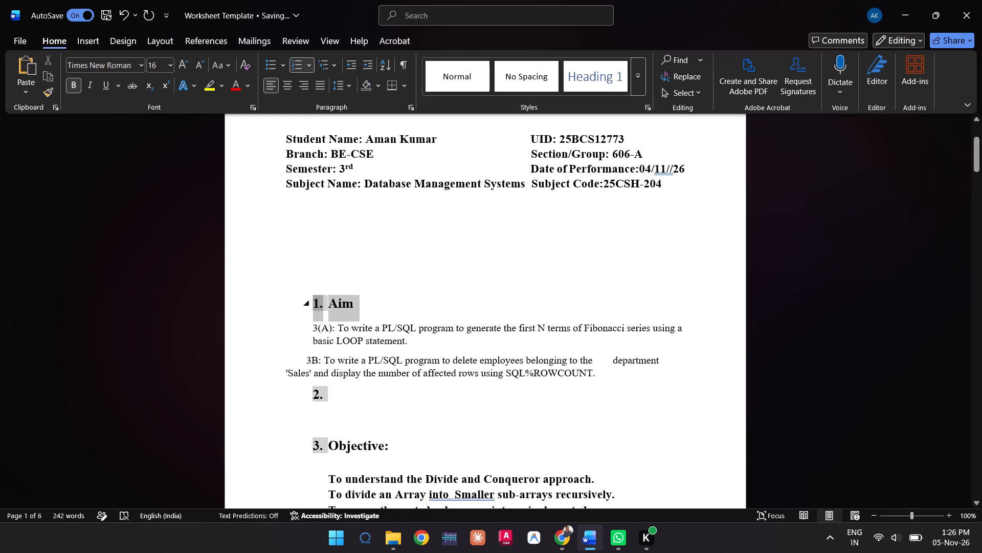
{"action": "left_click", "coordinate": [315, 304]}
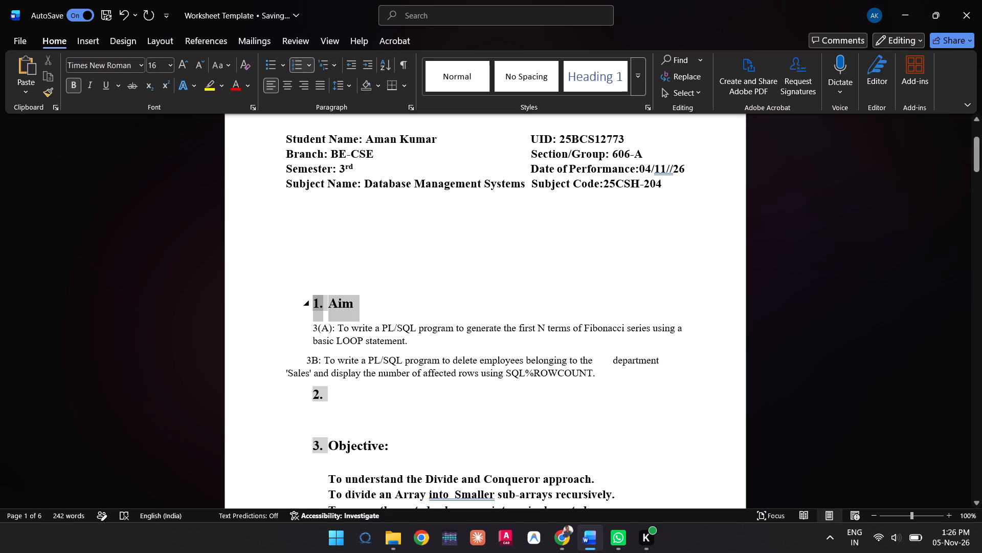
{"action": "left_click", "coordinate": [376, 314]}
{"action": "key", "text": "Left"}
{"action": "key", "text": "Left"}
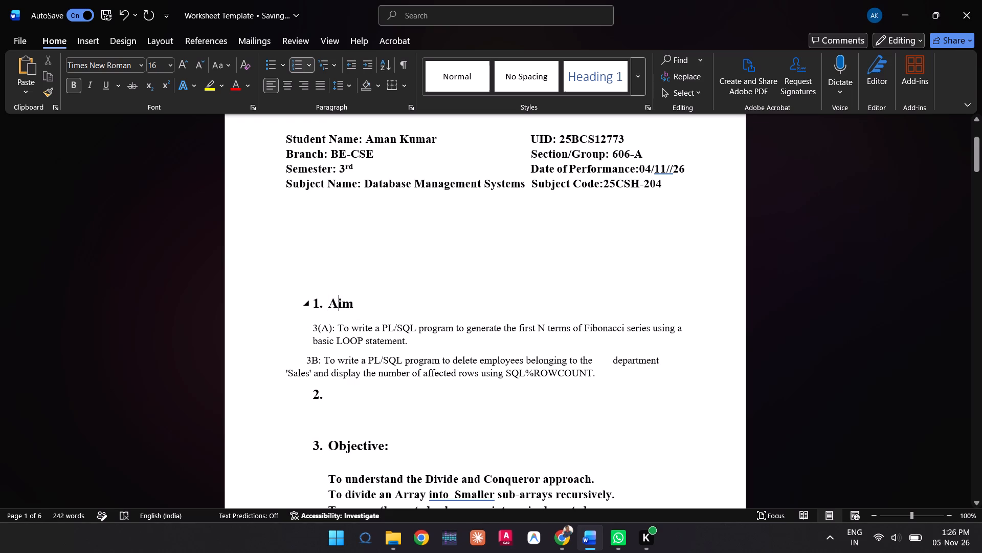
{"action": "key", "text": "Left"}
{"action": "key", "text": "Left"}
{"action": "key", "text": "Left"}
{"action": "key", "text": "BackSpace"}
{"action": "key", "text": "BackSpace"}
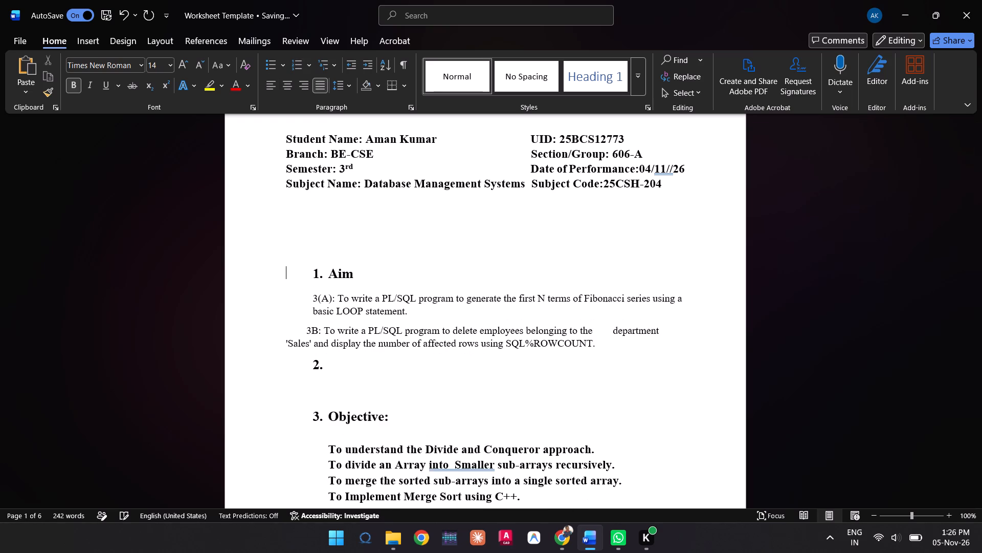
{"action": "key", "text": "BackSpace"}
{"action": "key", "text": "BackSpace"}
{"action": "key", "text": "BackSpace"}
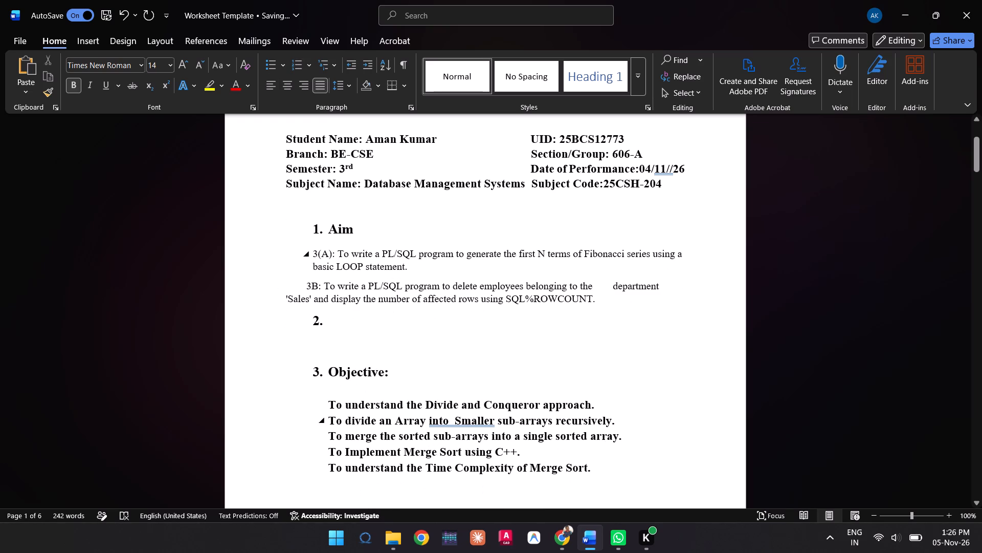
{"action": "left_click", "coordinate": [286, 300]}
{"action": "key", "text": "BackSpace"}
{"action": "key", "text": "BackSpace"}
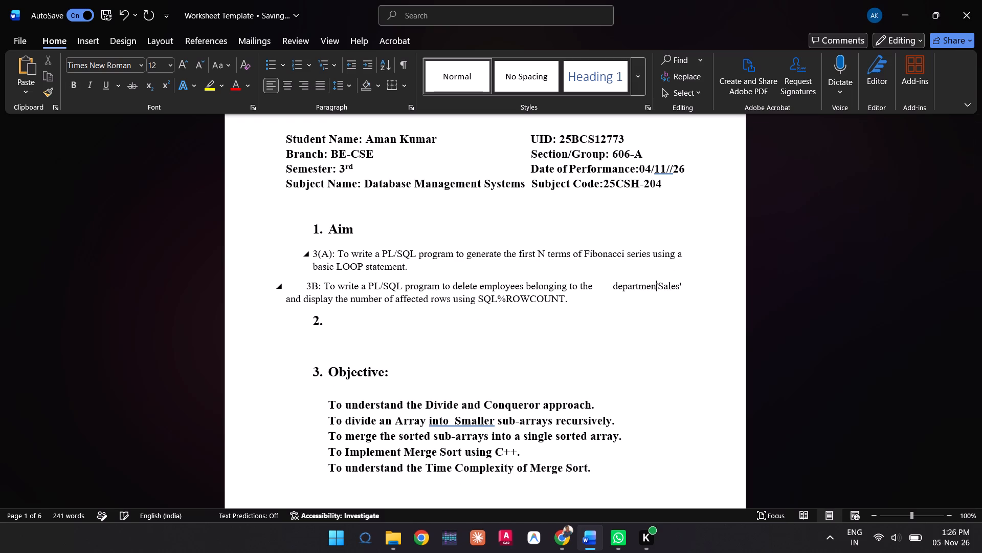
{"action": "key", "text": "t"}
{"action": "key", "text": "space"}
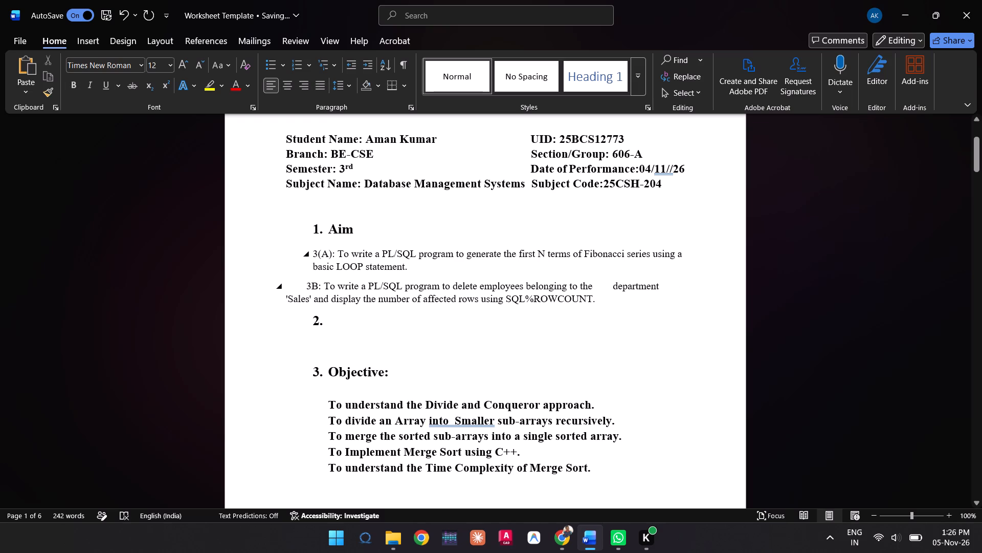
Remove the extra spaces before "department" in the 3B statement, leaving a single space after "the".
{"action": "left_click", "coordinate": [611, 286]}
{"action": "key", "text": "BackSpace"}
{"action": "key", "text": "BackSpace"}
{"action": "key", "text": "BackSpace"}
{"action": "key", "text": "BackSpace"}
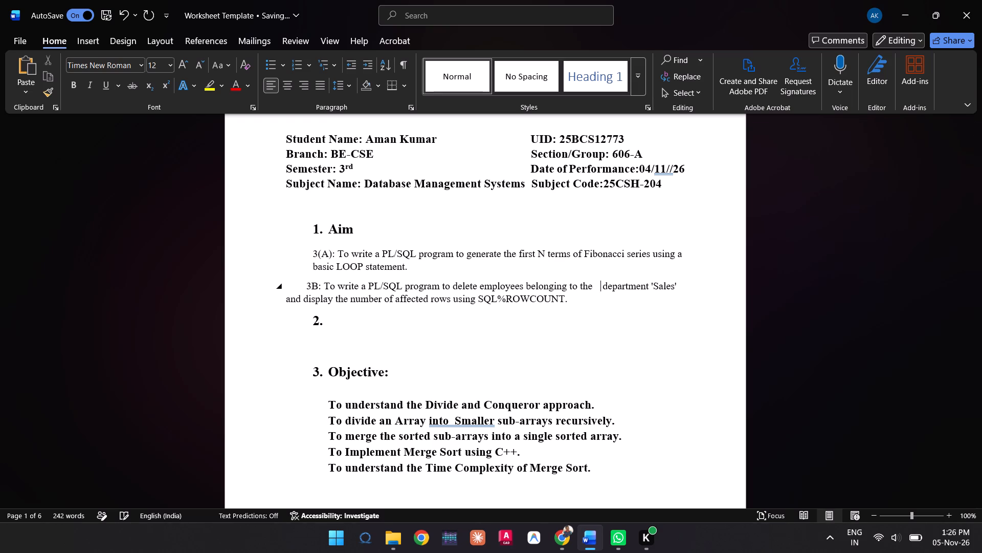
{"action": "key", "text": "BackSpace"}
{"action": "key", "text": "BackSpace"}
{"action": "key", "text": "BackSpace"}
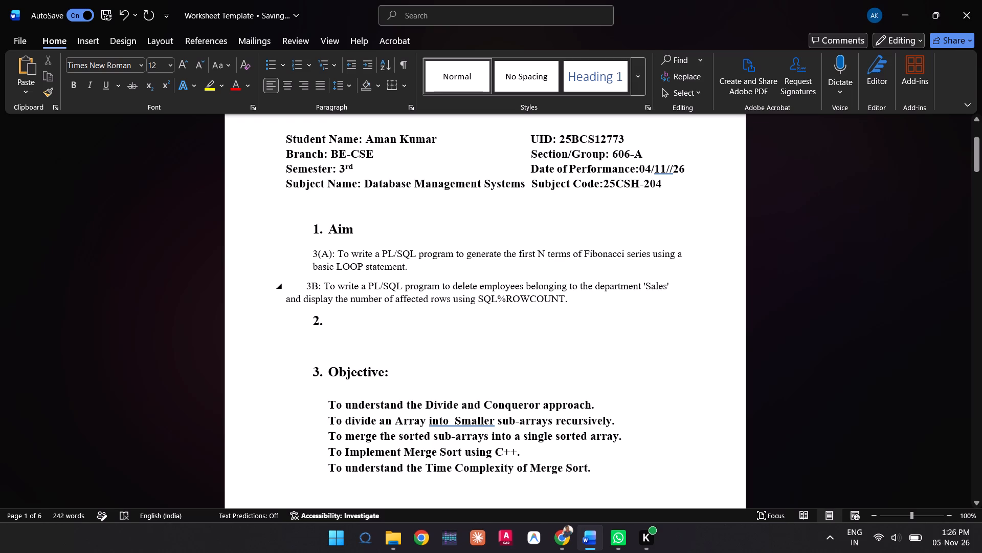
Try to indent the second line of the 3B aim statement by adding five spaces before "and".
{"action": "left_click", "coordinate": [281, 300]}
{"action": "key", "text": "space"}
{"action": "key", "text": "space"}
{"action": "key", "text": "space"}
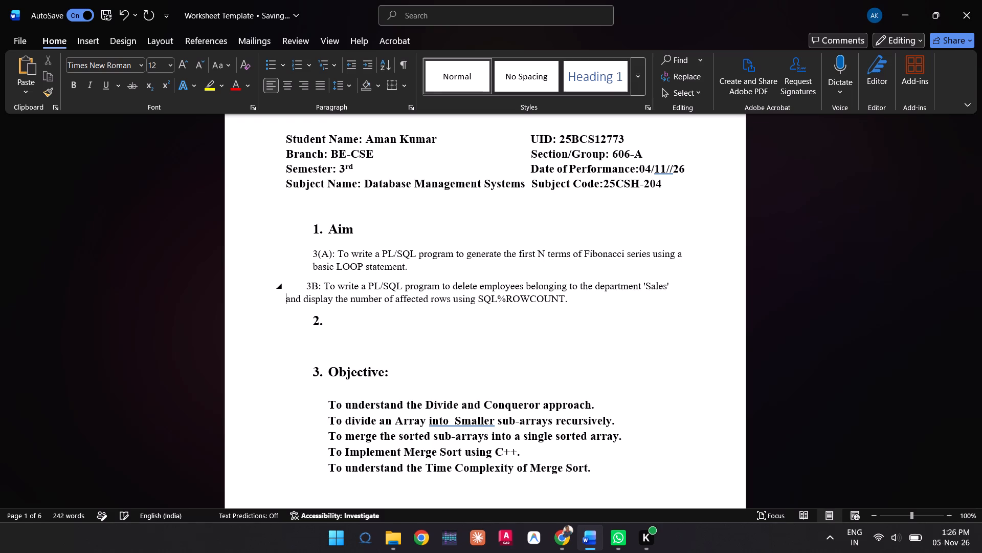
{"action": "key", "text": "space"}
{"action": "key", "text": "space"}
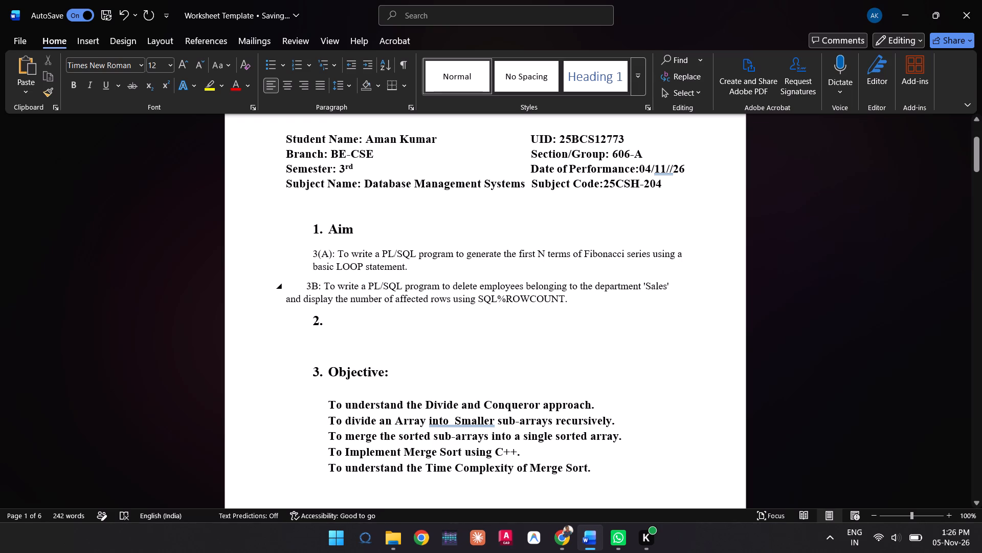
Rework the leading spaces before "3B:", clearing seven and adding nine, to line it up with the 3(A) statement.
{"action": "left_click", "coordinate": [308, 283]}
{"action": "key", "text": "space"}
{"action": "key", "text": "BackSpace"}
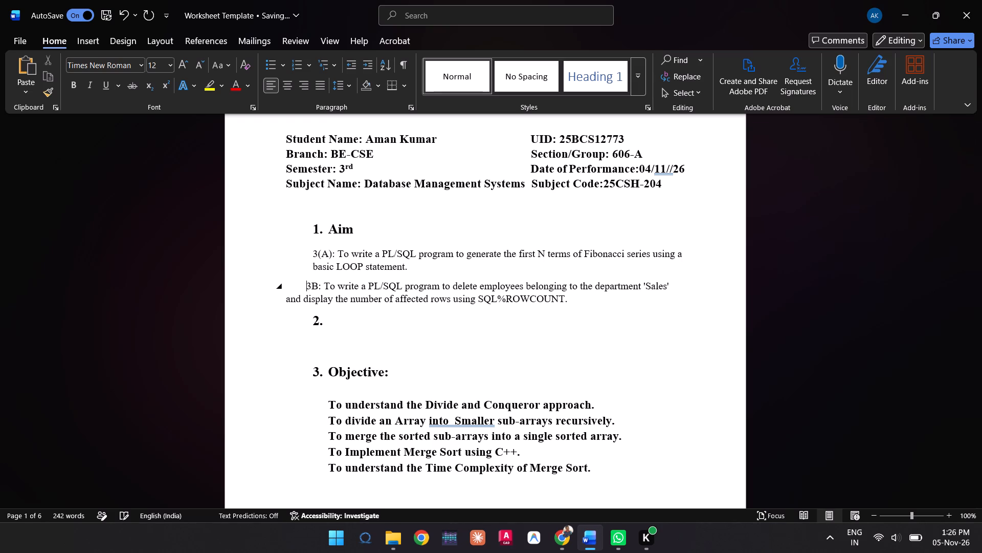
{"action": "key", "text": "BackSpace"}
{"action": "key", "text": "BackSpace"}
{"action": "key", "text": "BackSpace"}
{"action": "key", "text": "BackSpace"}
{"action": "key", "text": "BackSpace"}
{"action": "key", "text": "BackSpace"}
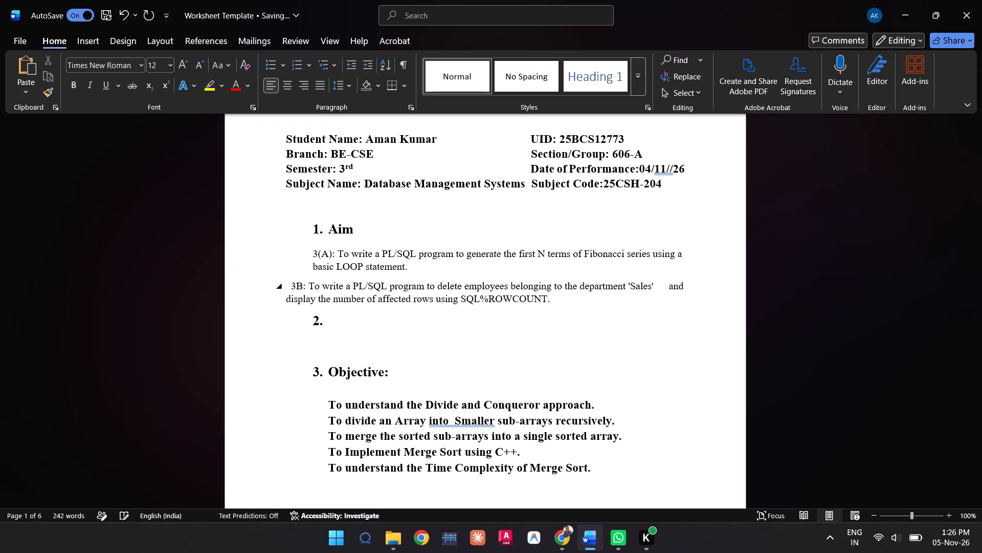
{"action": "key", "text": "BackSpace"}
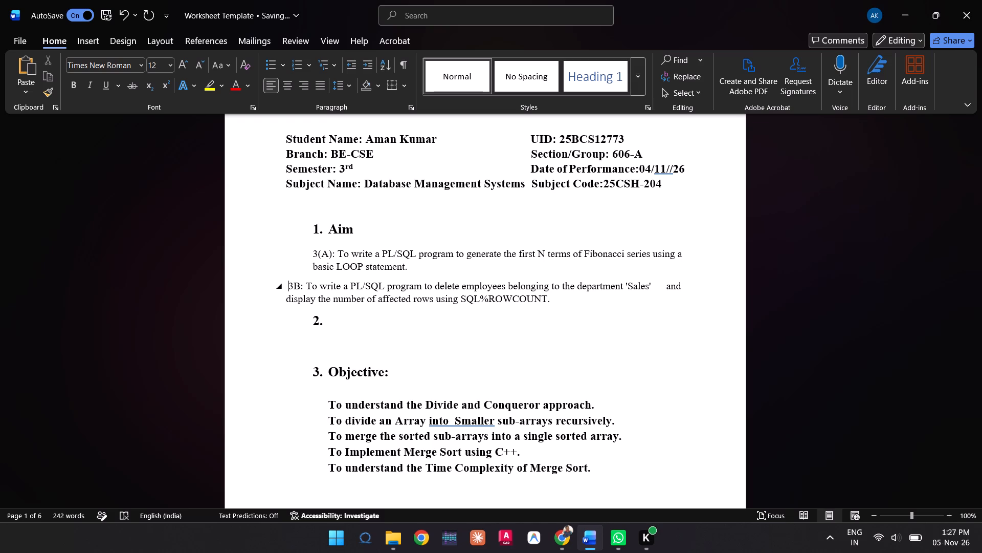
{"action": "scroll", "coordinate": [386, 328], "scroll_direction": "down", "scroll_amount": 5}
{"action": "scroll", "coordinate": [386, 328], "scroll_direction": "up", "scroll_amount": 1}
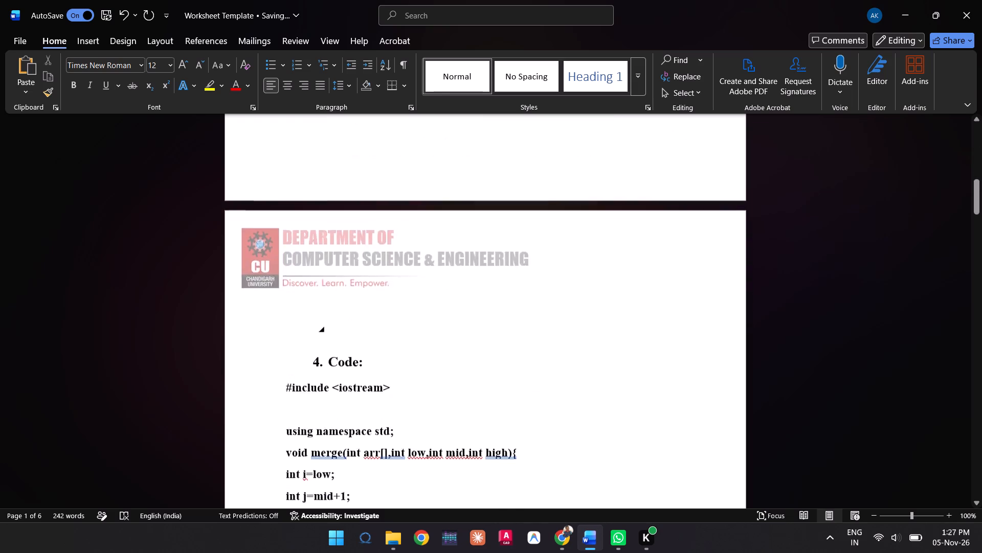
{"action": "scroll", "coordinate": [386, 328], "scroll_direction": "up", "scroll_amount": 1}
{"action": "key", "text": "space"}
{"action": "key", "text": "space"}
{"action": "key", "text": "space"}
{"action": "key", "text": "space"}
{"action": "key", "text": "space"}
{"action": "key", "text": "space"}
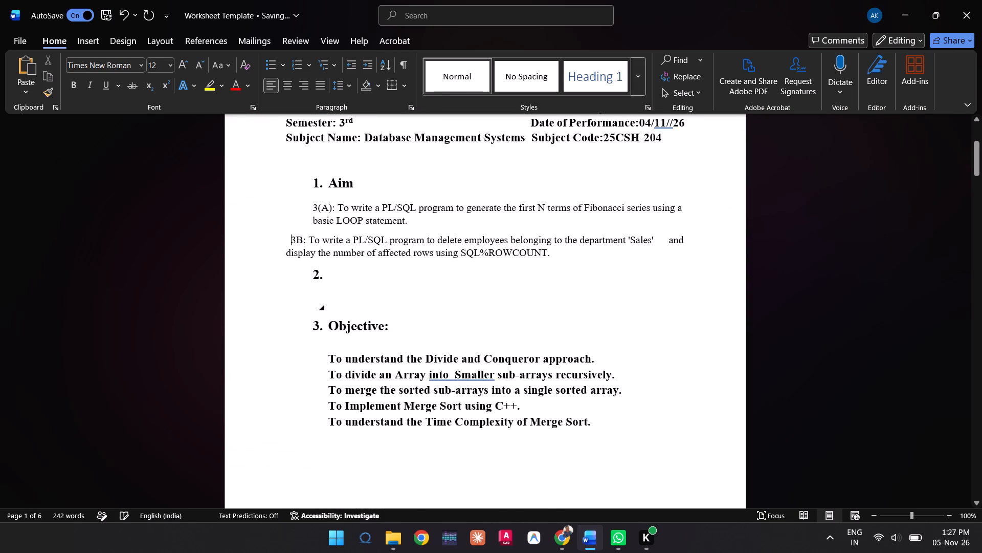
{"action": "key", "text": "space"}
{"action": "key", "text": "space"}
{"action": "key", "text": "space"}
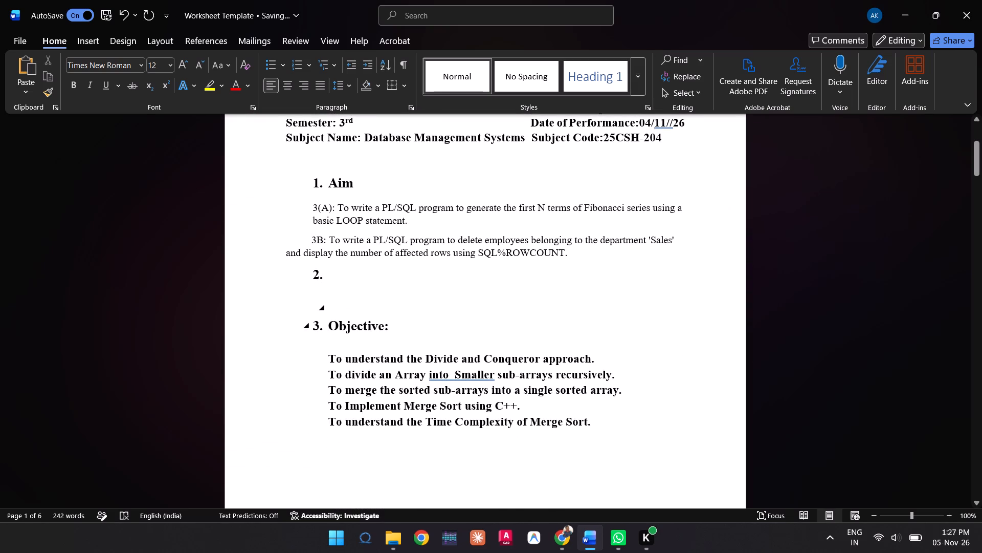
Try again to indent the second line of the 3B statement by adding more spaces between 'Sales' and "and".
{"action": "left_click", "coordinate": [286, 254]}
{"action": "key", "text": "space"}
{"action": "key", "text": "space"}
{"action": "key", "text": "space"}
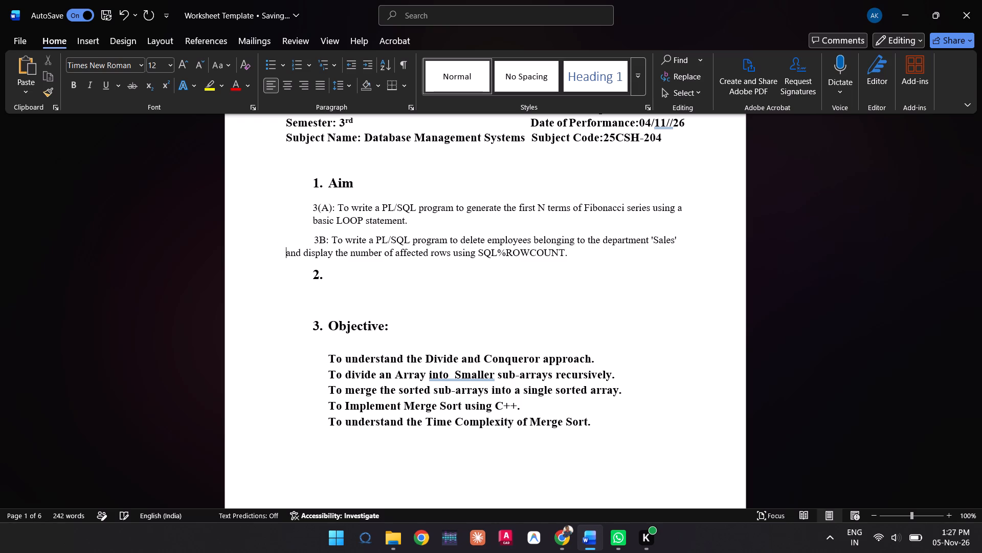
{"action": "key", "text": "space"}
{"action": "key", "text": "space"}
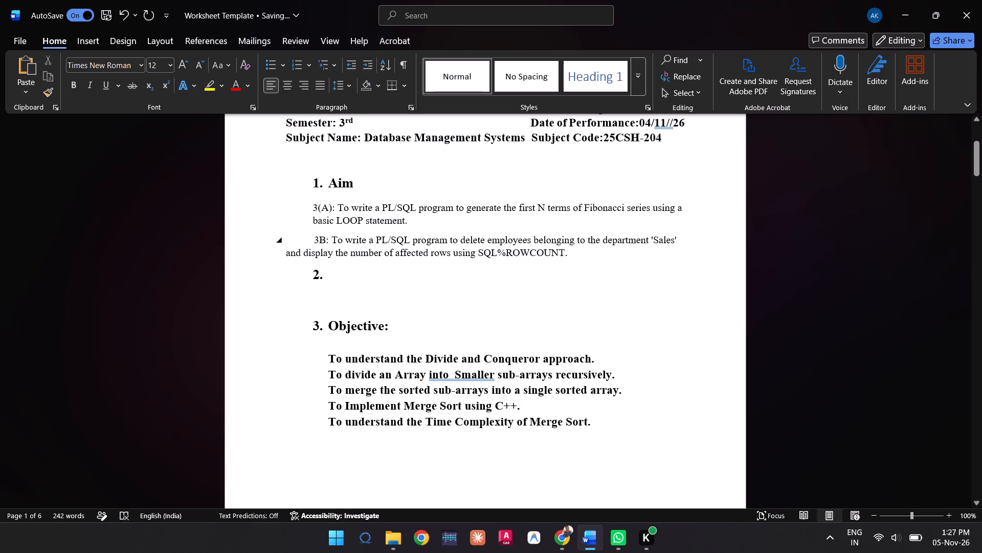
{"action": "left_click", "coordinate": [287, 255]}
{"action": "left_click", "coordinate": [682, 243]}
{"action": "key", "text": "space"}
{"action": "key", "text": "space"}
{"action": "key", "text": "space"}
{"action": "key", "text": "space"}
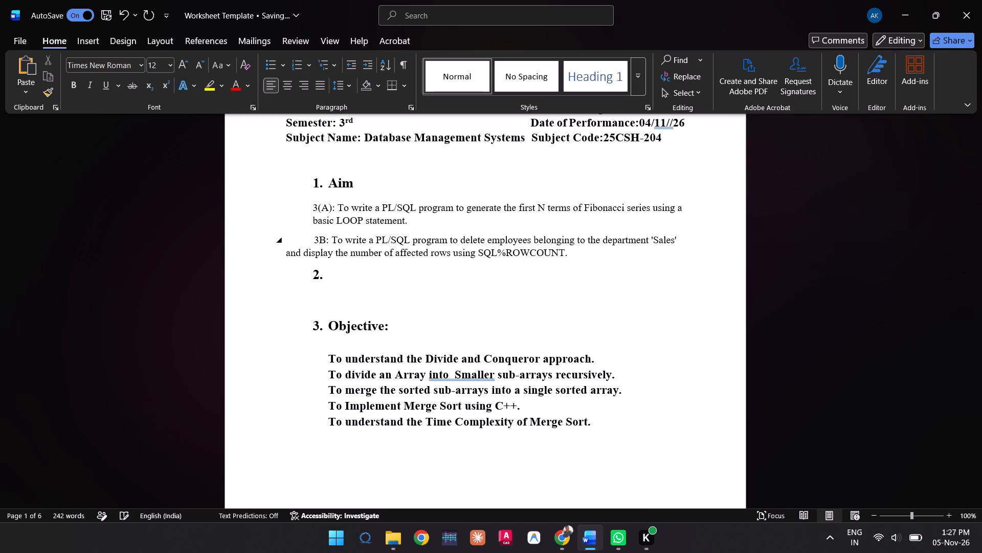
Delete the old item 3 Objective heading together with its five Merge Sort objective lines.
{"action": "scroll", "coordinate": [682, 243], "scroll_direction": "down", "scroll_amount": 5, "text": "ctrl"}
{"action": "scroll", "coordinate": [500, 247], "scroll_direction": "up", "scroll_amount": 4, "text": "ctrl"}
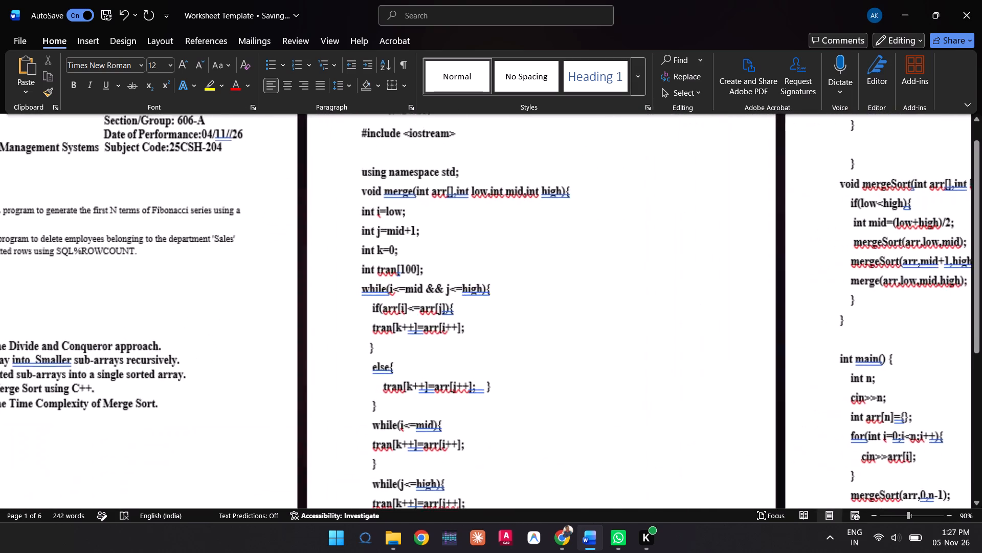
{"action": "scroll", "coordinate": [500, 247], "scroll_direction": "down", "scroll_amount": 6, "text": "ctrl"}
{"action": "scroll", "coordinate": [500, 247], "scroll_direction": "up", "scroll_amount": 5, "text": "ctrl"}
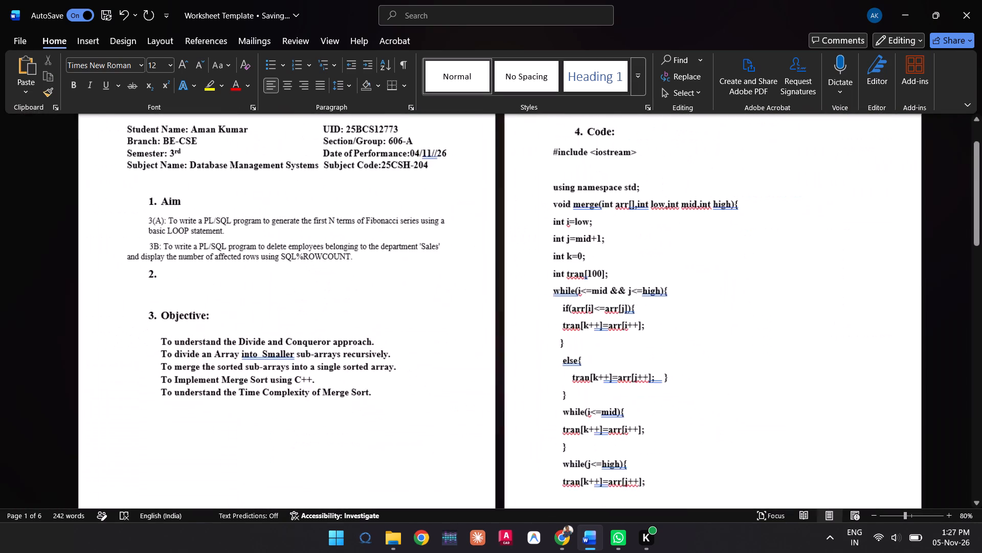
{"action": "scroll", "coordinate": [500, 247], "scroll_direction": "up", "scroll_amount": 6, "text": "ctrl"}
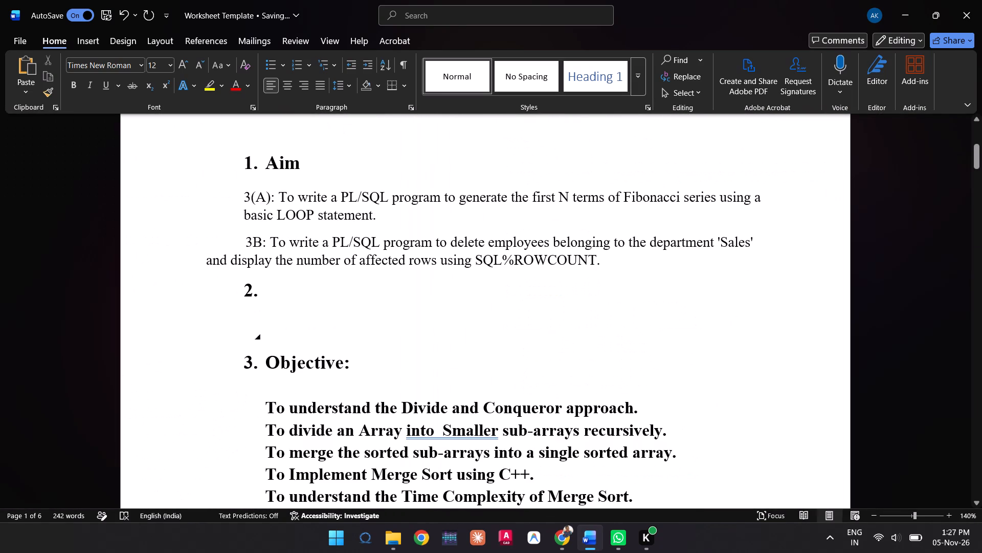
{"action": "scroll", "coordinate": [399, 387], "scroll_direction": "down", "scroll_amount": 1}
{"action": "scroll", "coordinate": [399, 387], "scroll_direction": "up", "scroll_amount": 1}
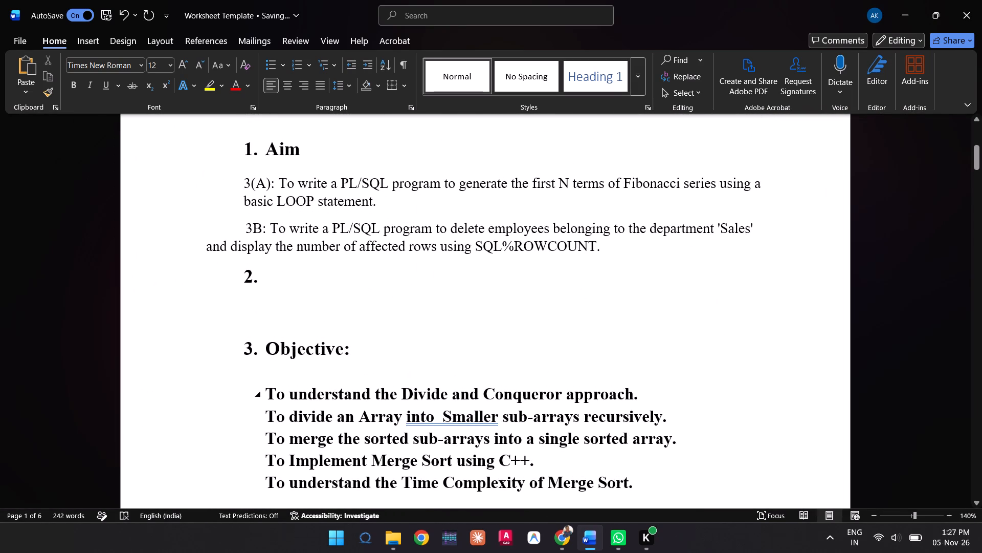
{"action": "scroll", "coordinate": [451, 394], "scroll_direction": "down", "scroll_amount": 1}
{"action": "left_click_drag", "start_coordinate": [659, 311], "coordinate": [237, 179]}
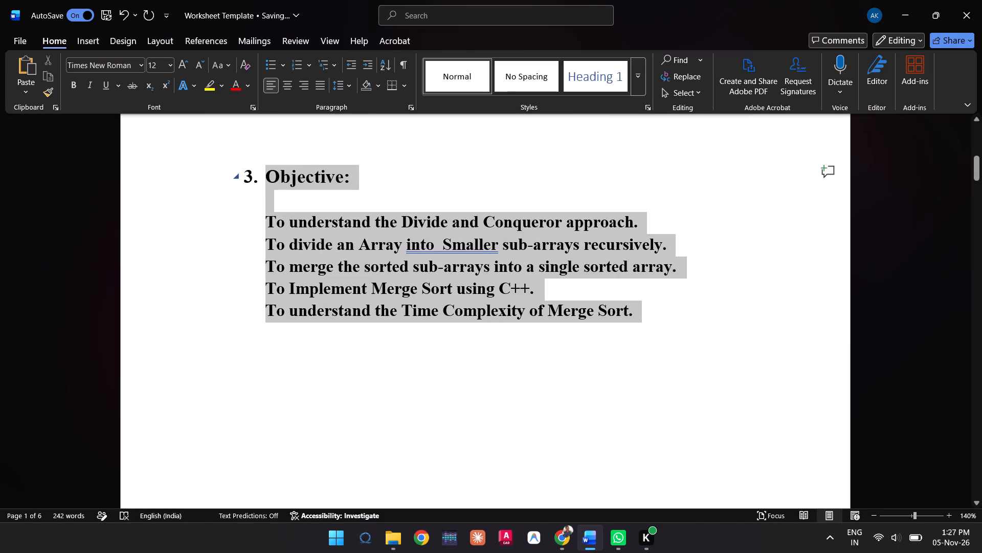
{"action": "left_click_drag", "start_coordinate": [237, 179], "coordinate": [239, 176]}
{"action": "key", "text": "BackSpace"}
Insert two blank lines between the 3B aim statement and the empty numbered item 2.
{"action": "scroll", "coordinate": [239, 176], "scroll_direction": "up", "scroll_amount": 2}
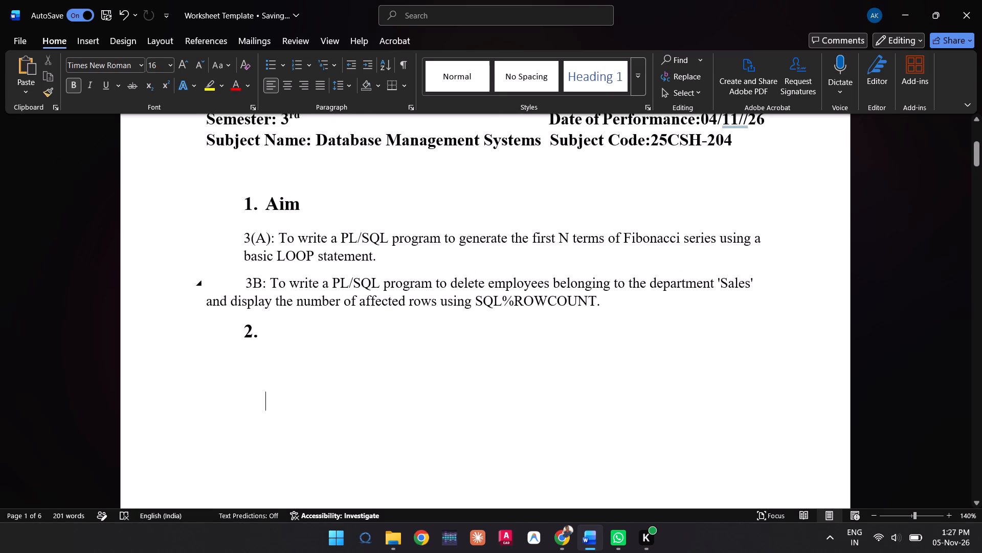
{"action": "left_click", "coordinate": [247, 336]}
{"action": "key", "text": "Left"}
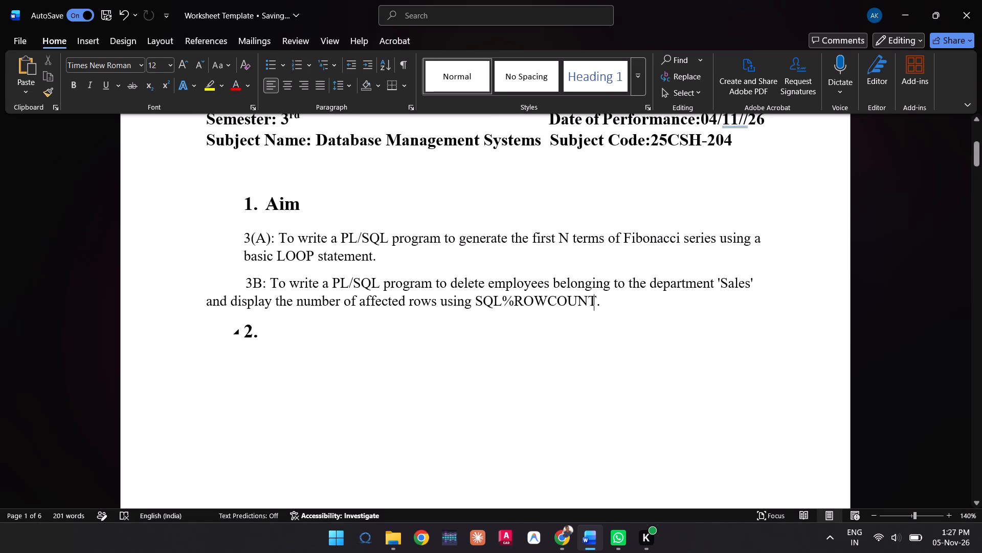
{"action": "key", "text": "Return"}
{"action": "key", "text": "Return"}
Enter "Objective:" as the heading of numbered item 2 and start a new line beneath it.
{"action": "left_click", "coordinate": [304, 376]}
{"action": "key", "text": "shift+o"}
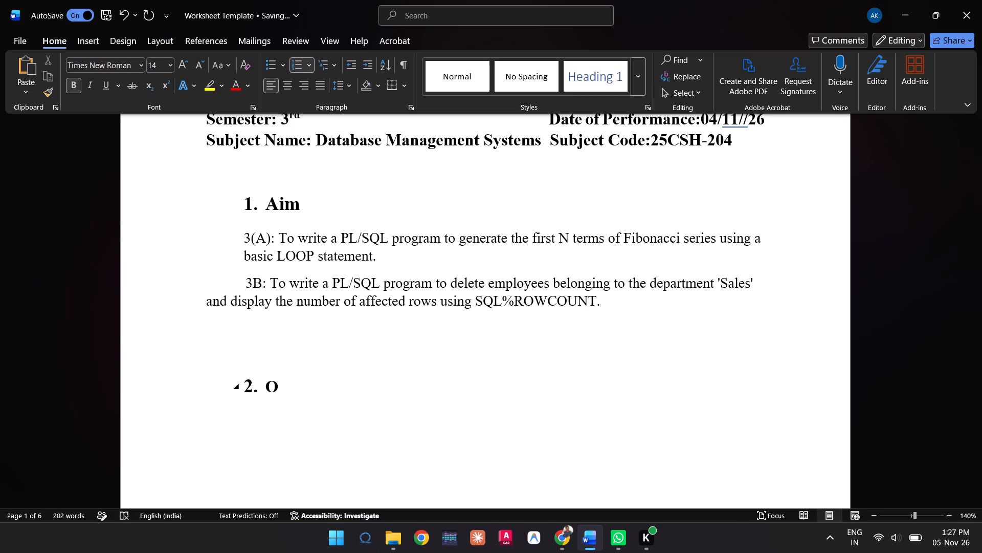
{"action": "type", "text": "bjectibe"}
{"action": "key", "text": "BackSpace"}
{"action": "key", "text": "BackSpace"}
{"action": "type", "text": "ve"}
{"action": "key", "text": "shift+colon"}
{"action": "key", "text": "shift+Return"}
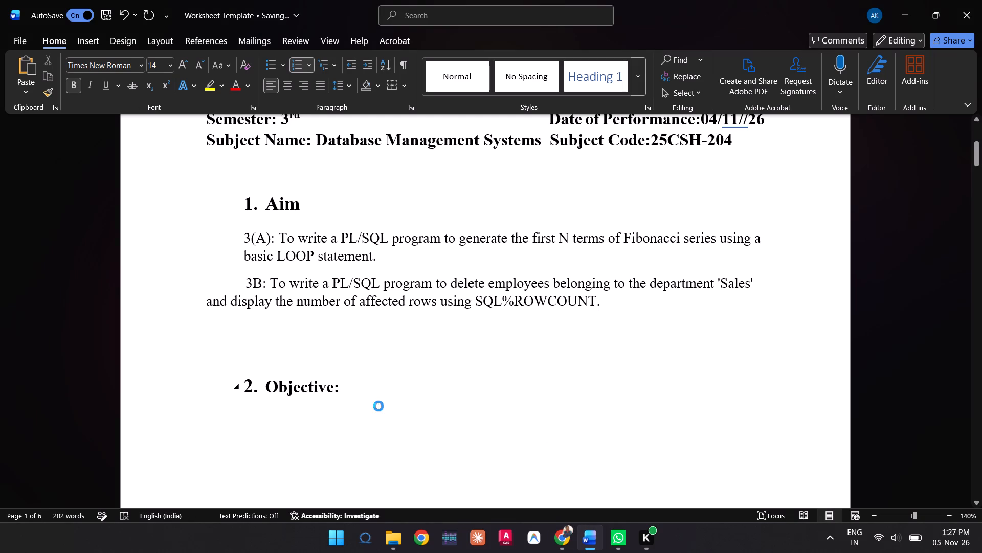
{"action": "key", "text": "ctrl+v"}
{"action": "scroll", "coordinate": [467, 412], "scroll_direction": "down", "scroll_amount": 1}
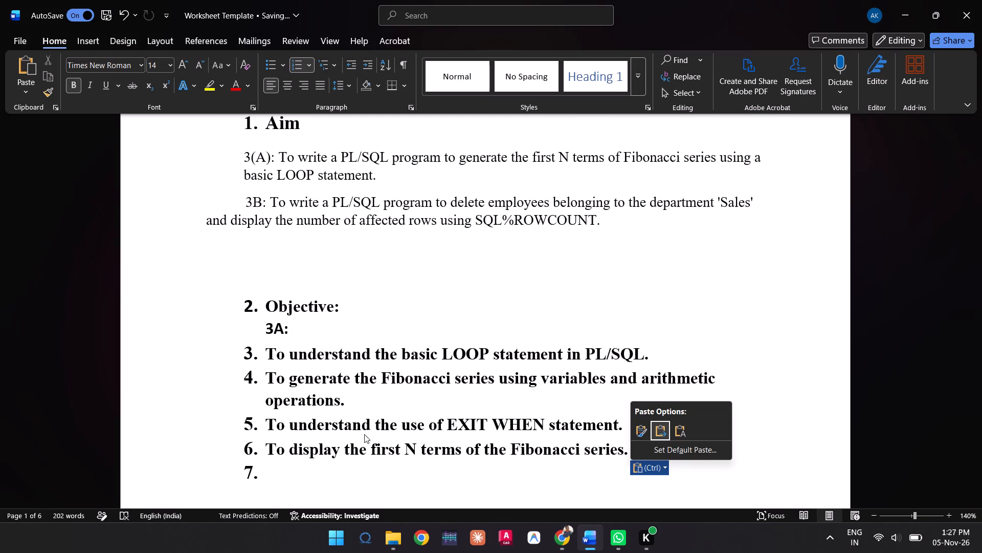
Set the four pasted 3A objective lines to 12 pt.
{"action": "scroll", "coordinate": [514, 423], "scroll_direction": "down", "scroll_amount": 1}
{"action": "left_click_drag", "start_coordinate": [310, 359], "coordinate": [239, 285]}
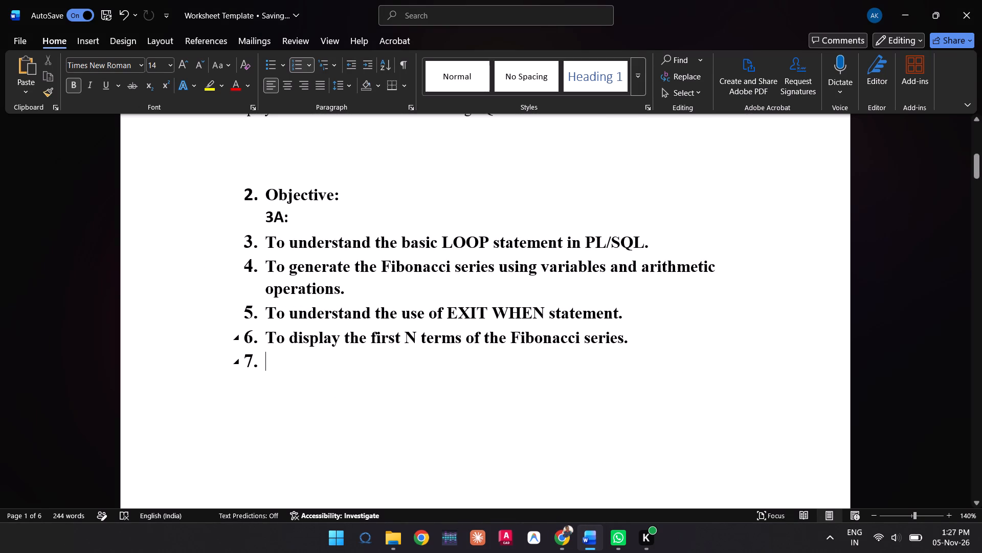
{"action": "left_click_drag", "start_coordinate": [267, 362], "coordinate": [241, 247]}
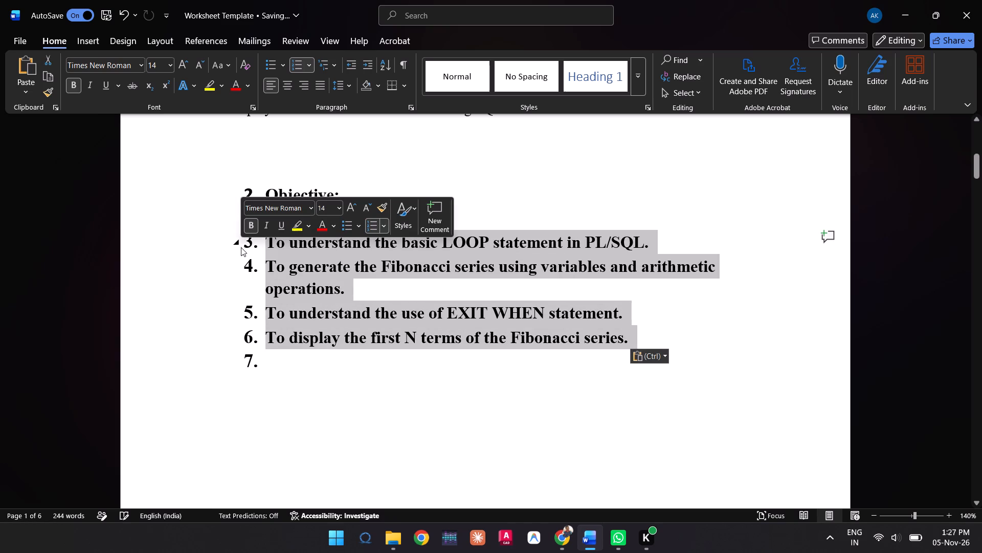
{"action": "left_click", "coordinate": [325, 207]}
{"action": "type", "text": "12"}
{"action": "left_click", "coordinate": [250, 221]}
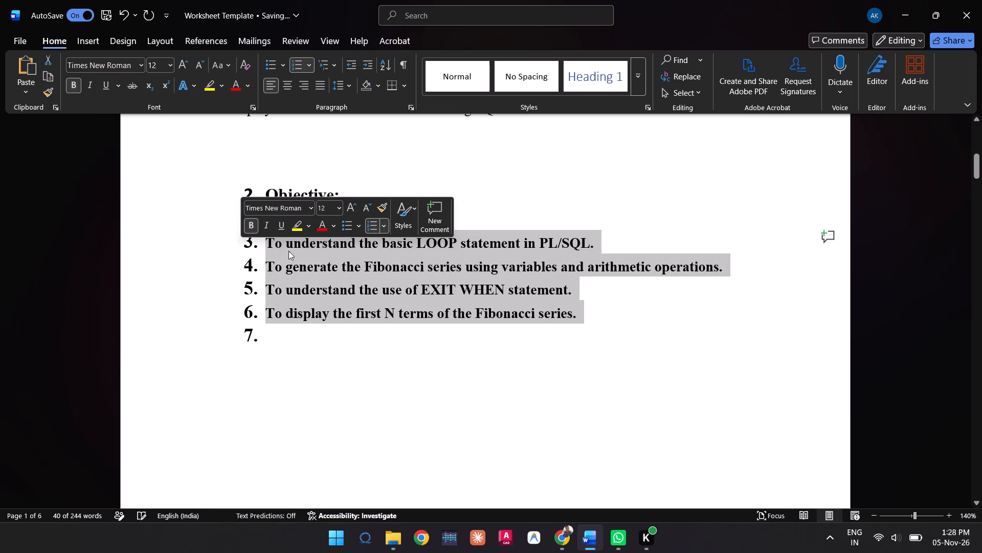
End the numbered list after the Fibonacci series objective, replacing the empty item 7 with unnumbered blank lines.
{"action": "key", "text": "Return"}
{"action": "key", "text": "Return"}
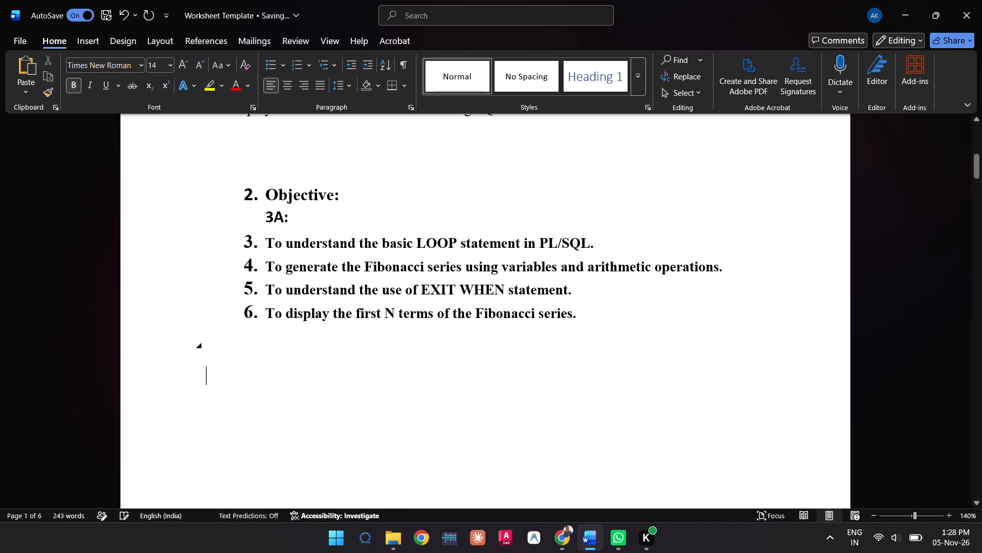
Remove bold from the four 3A objective lines.
{"action": "left_click_drag", "start_coordinate": [607, 326], "coordinate": [264, 235]}
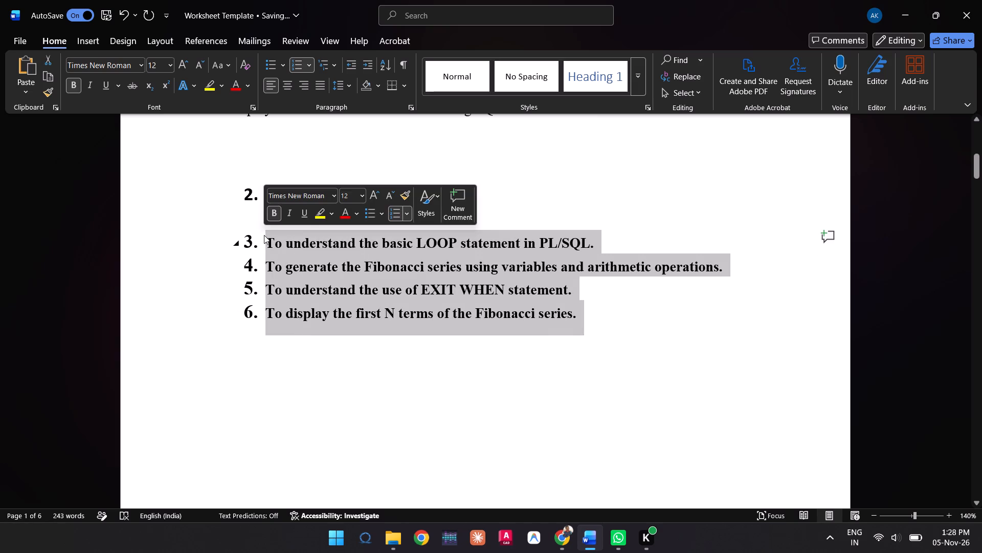
{"action": "left_click", "coordinate": [275, 218]}
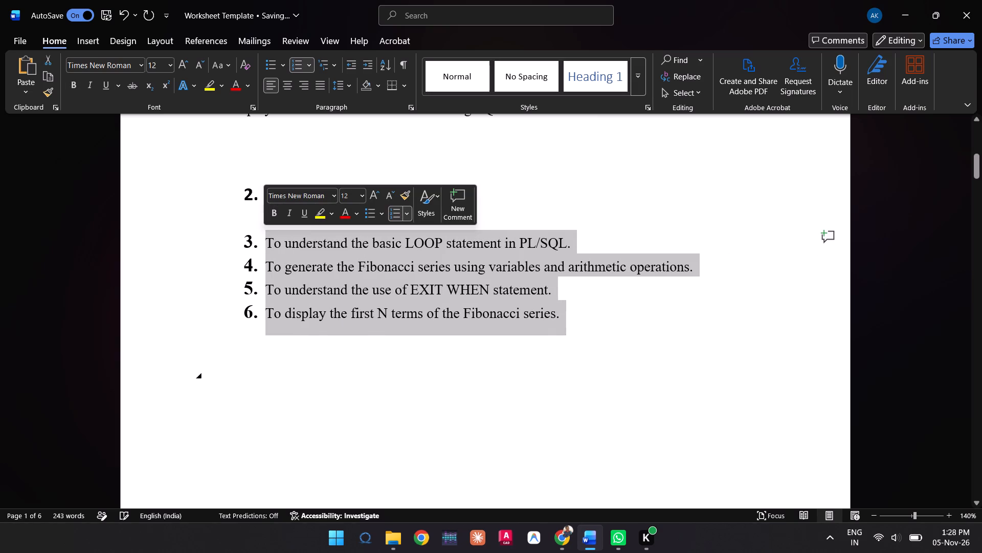
{"action": "left_click", "coordinate": [369, 375]}
{"action": "scroll", "coordinate": [497, 345], "scroll_direction": "down", "scroll_amount": 4, "text": "ctrl"}
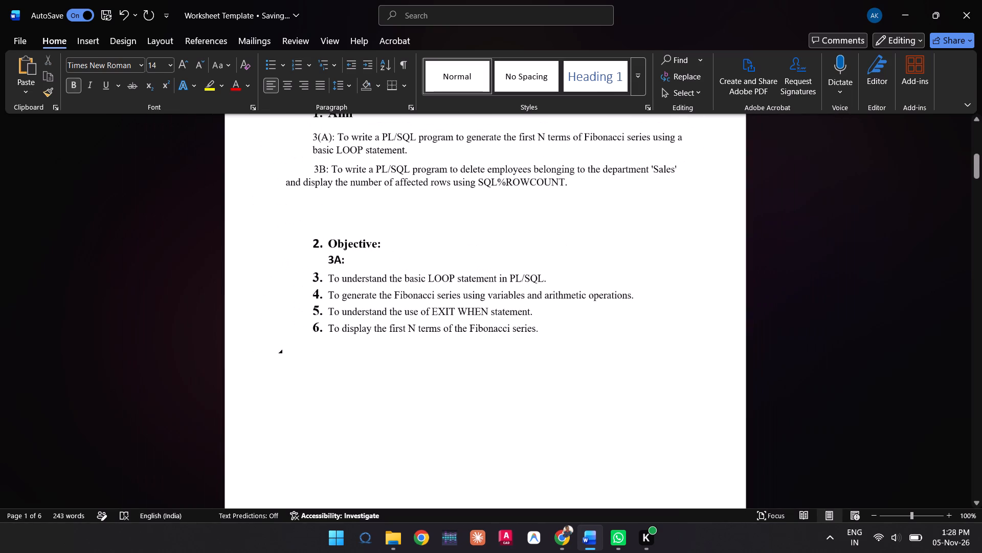
Apply a 12 pt font size to the four 3A objective lines.
{"action": "left_click_drag", "start_coordinate": [572, 350], "coordinate": [319, 274]}
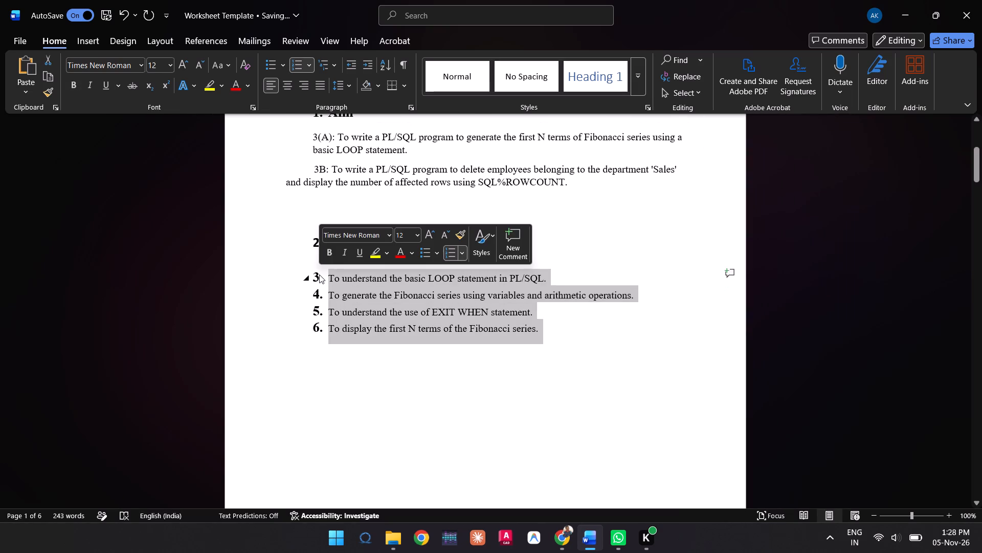
{"action": "left_click", "coordinate": [404, 235]}
{"action": "type", "text": "12"}
{"action": "key", "text": "Return"}
{"action": "left_click", "coordinate": [390, 349]}
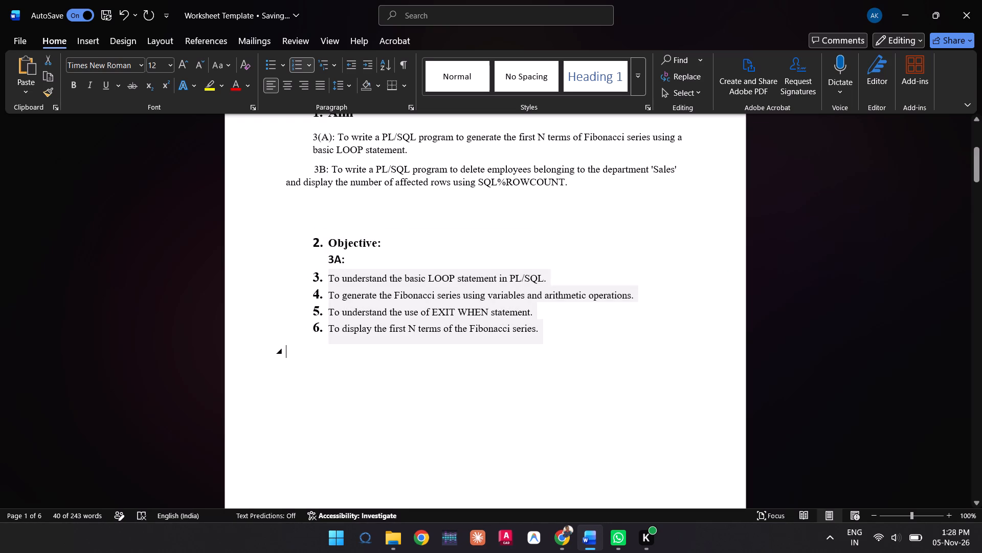
Replace the automatic list numbers on the four 3A objectives with plain-text numbers 1. to 4.
{"action": "left_click", "coordinate": [320, 276]}
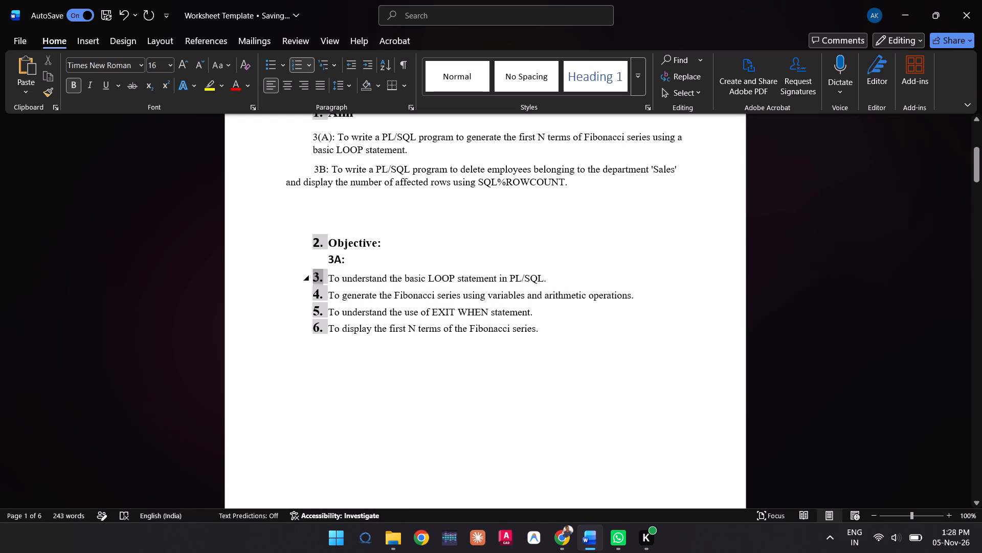
{"action": "key", "text": "BackSpace"}
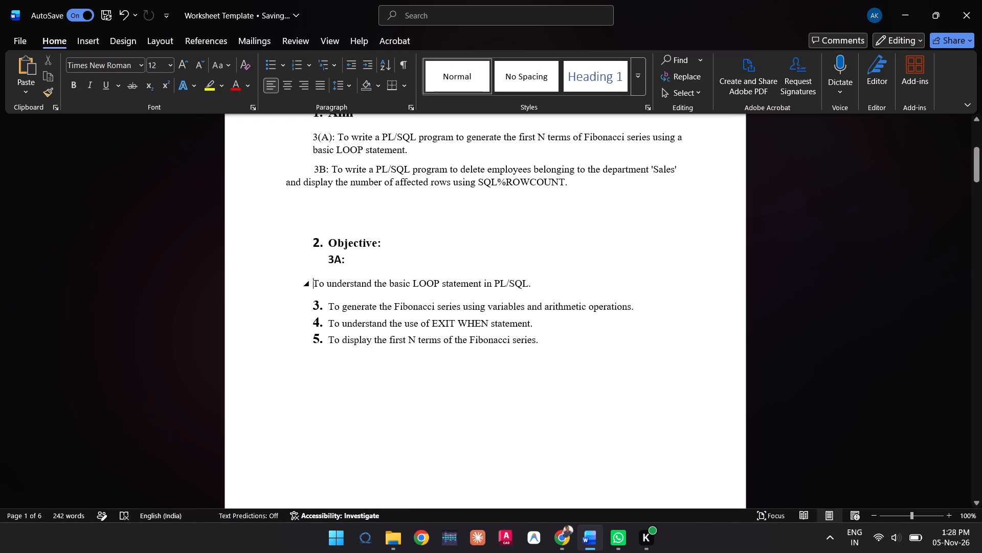
{"action": "type", "text": "1."}
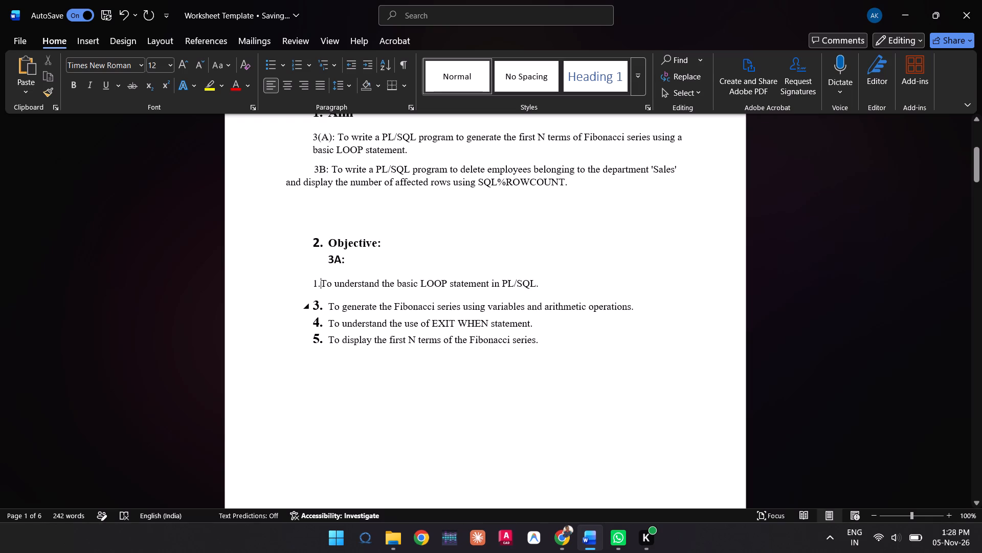
{"action": "left_click", "coordinate": [328, 308]}
{"action": "key", "text": "BackSpace"}
{"action": "key", "text": "BackSpace"}
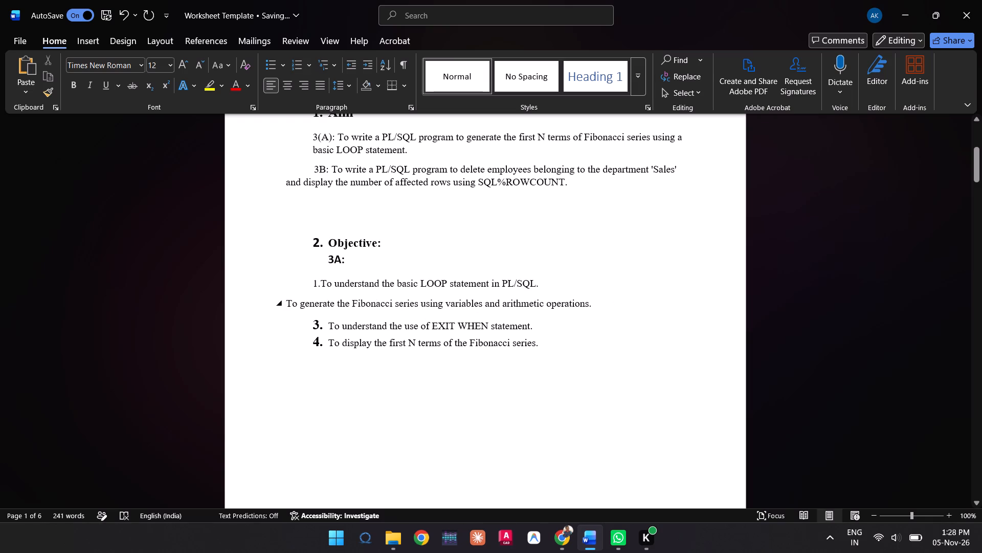
{"action": "type", "text": "2."}
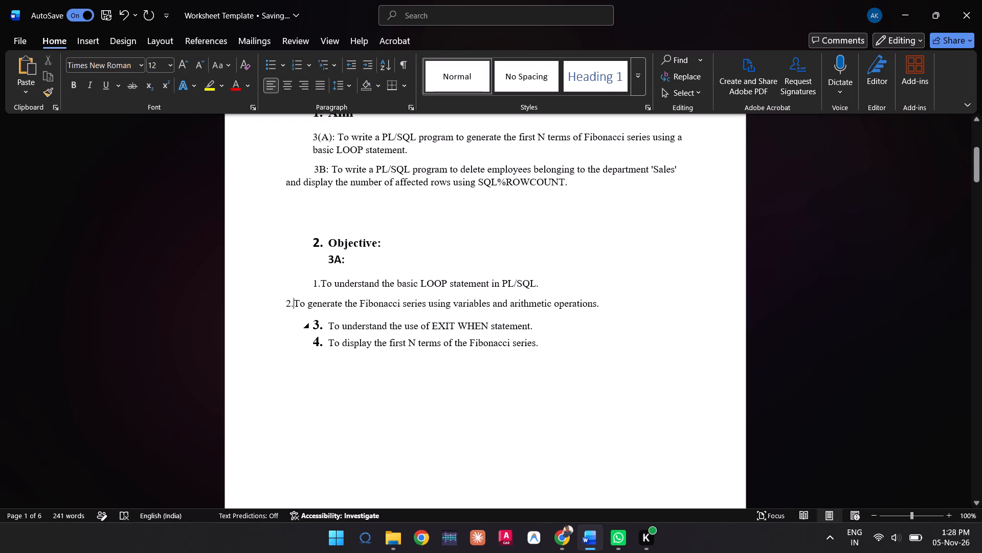
{"action": "key", "text": "Down"}
{"action": "key", "text": "BackSpace"}
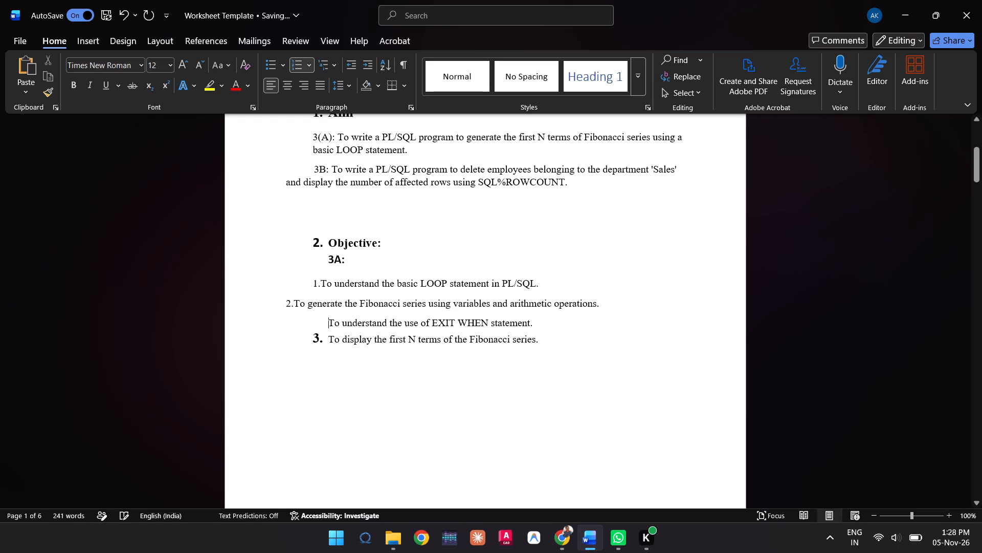
{"action": "key", "text": "BackSpace"}
{"action": "type", "text": "3."}
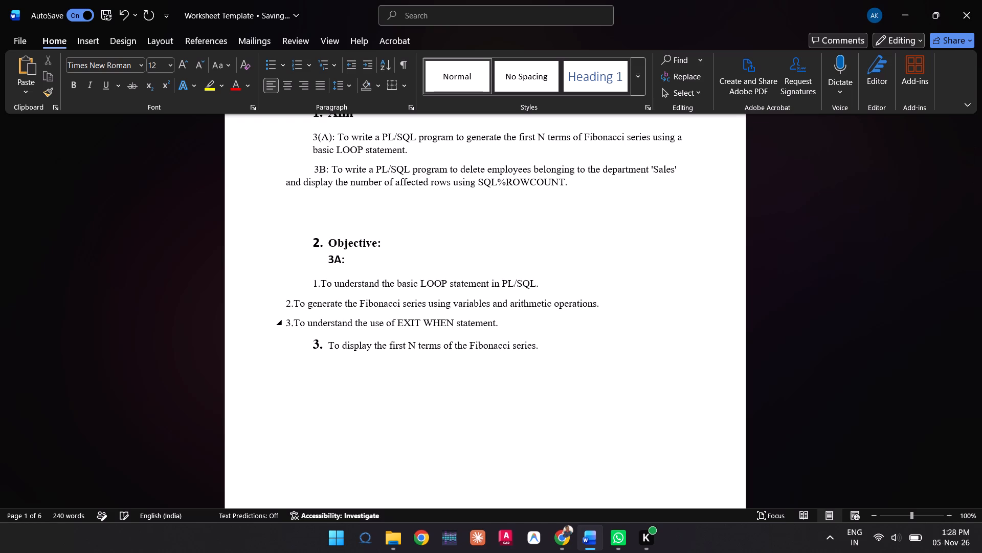
{"action": "left_click", "coordinate": [325, 345]}
{"action": "key", "text": "BackSpace"}
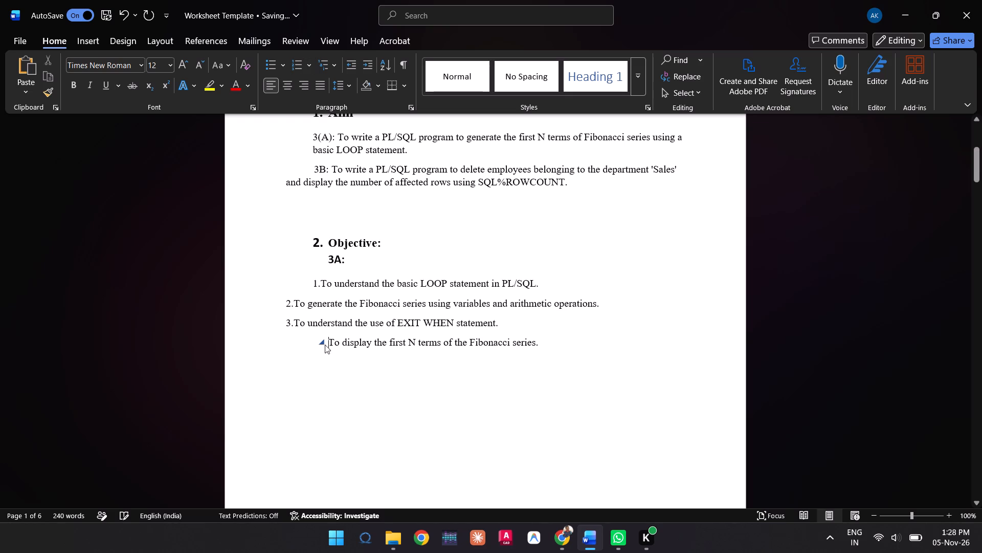
{"action": "key", "text": "BackSpace"}
{"action": "type", "text": "4."}
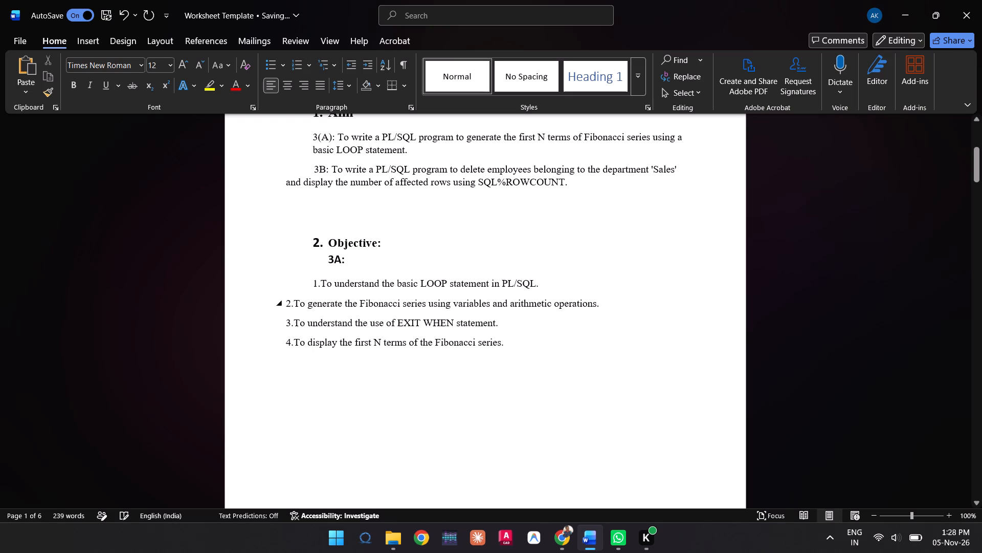
Indent the second 3A objective, on generating the Fibonacci series, with ten leading spaces to roughly align it with objective 1.
{"action": "left_click", "coordinate": [287, 304]}
{"action": "key", "text": "space"}
{"action": "key", "text": "space"}
{"action": "key", "text": "space"}
{"action": "key", "text": "space"}
{"action": "key", "text": "space"}
{"action": "key", "text": "space"}
{"action": "key", "text": "space"}
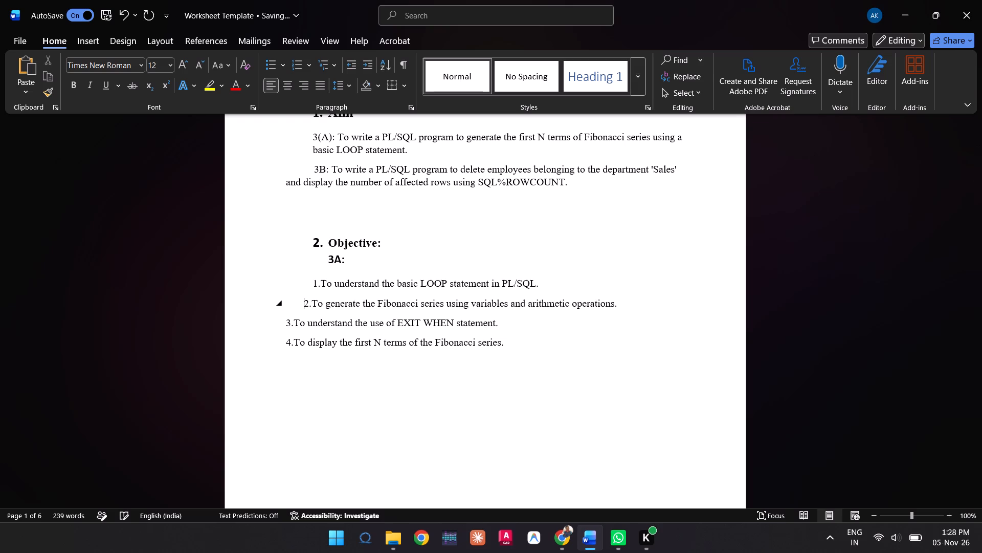
{"action": "key", "text": "space"}
{"action": "key", "text": "space"}
{"action": "key", "text": "space"}
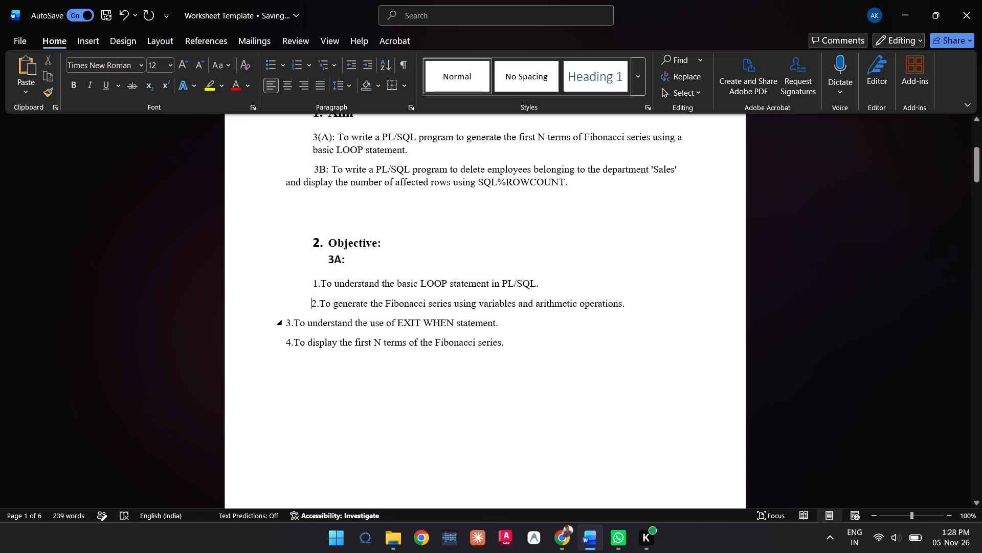
Indent the third 3A objective, on the EXIT WHEN statement, with nine leading spaces.
{"action": "left_click", "coordinate": [285, 325]}
{"action": "key", "text": "space"}
{"action": "key", "text": "space"}
{"action": "key", "text": "space"}
{"action": "key", "text": "space"}
{"action": "key", "text": "space"}
{"action": "key", "text": "space"}
{"action": "key", "text": "space"}
{"action": "key", "text": "space"}
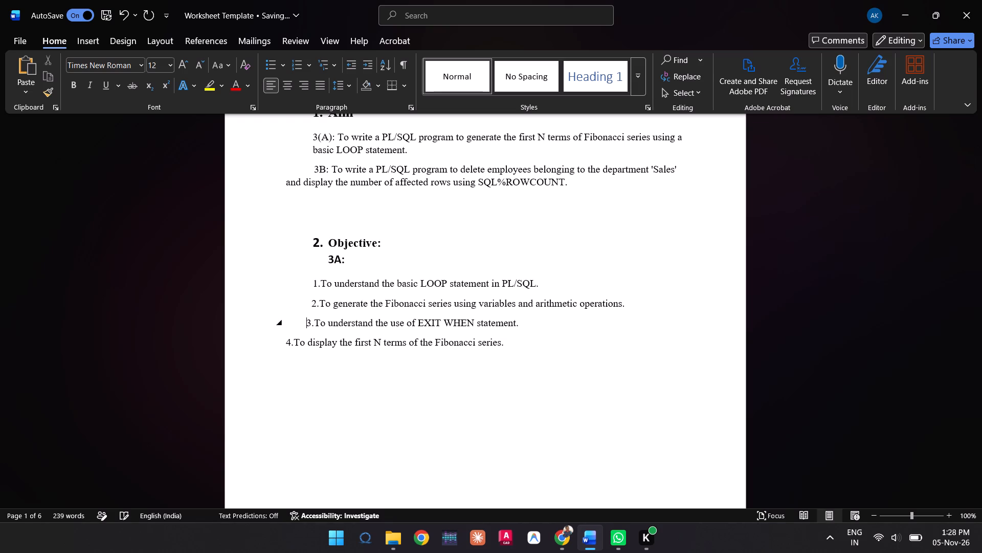
{"action": "key", "text": "space"}
Indent the fourth 3A objective, on displaying the first N terms, with nine leading spaces.
{"action": "left_click", "coordinate": [287, 342]}
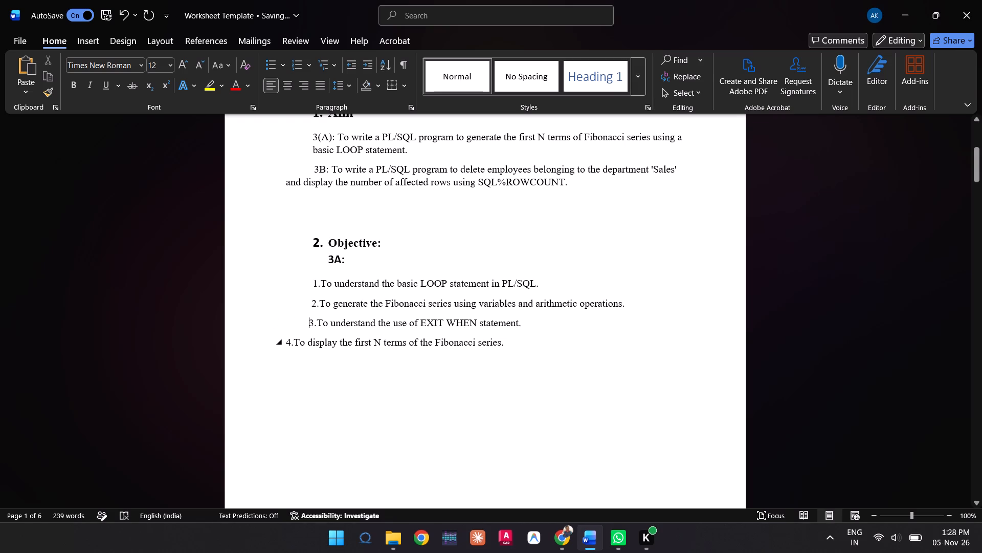
{"action": "key", "text": "space"}
{"action": "key", "text": "space"}
{"action": "key", "text": "space"}
{"action": "key", "text": "space"}
{"action": "key", "text": "space"}
{"action": "key", "text": "space"}
{"action": "key", "text": "space"}
{"action": "key", "text": "space"}
{"action": "key", "text": "space"}
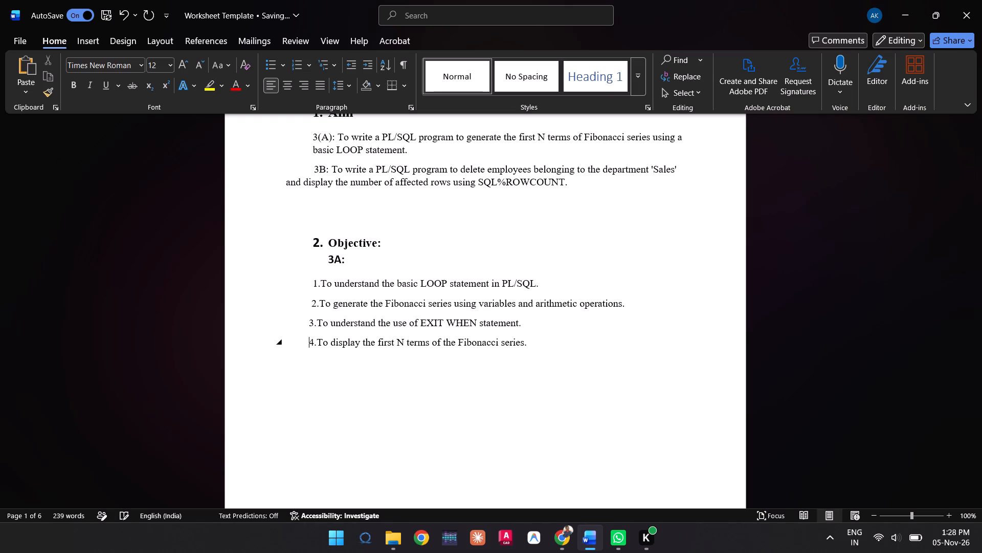
Move the 3A: label up onto the Objective heading line, separated from the heading by three spaces.
{"action": "left_click", "coordinate": [330, 263]}
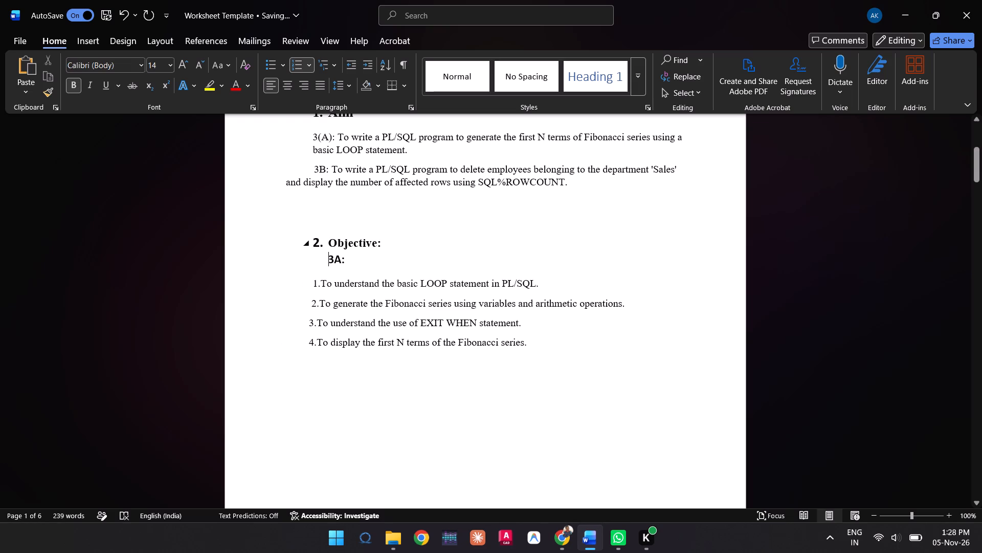
{"action": "key", "text": "BackSpace"}
{"action": "key", "text": "space"}
{"action": "key", "text": "space"}
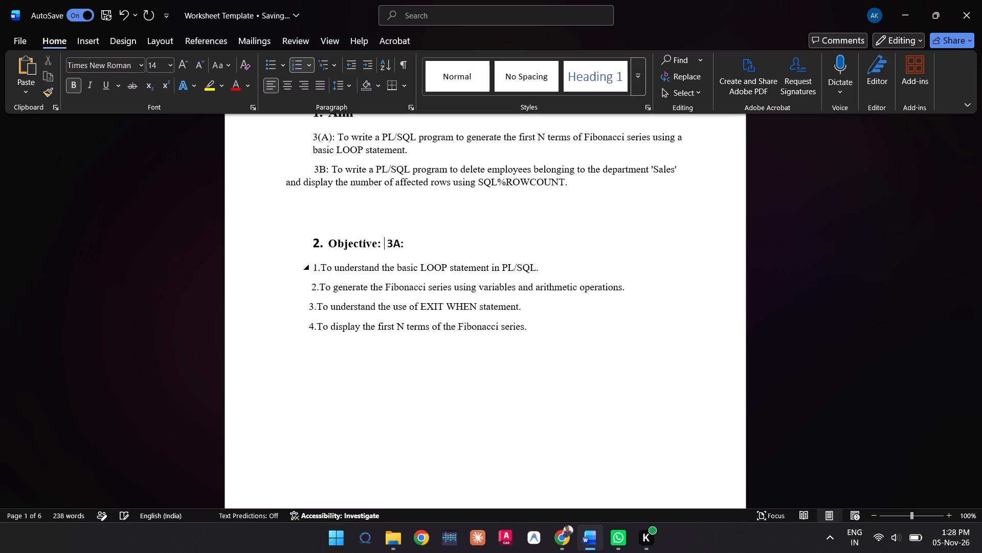
{"action": "key", "text": "space"}
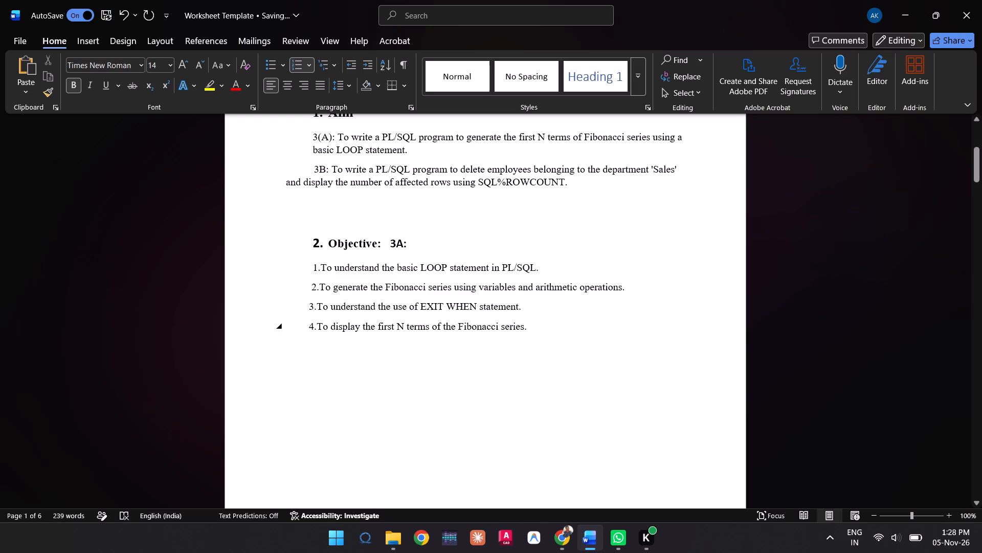
{"action": "left_click", "coordinate": [318, 350]}
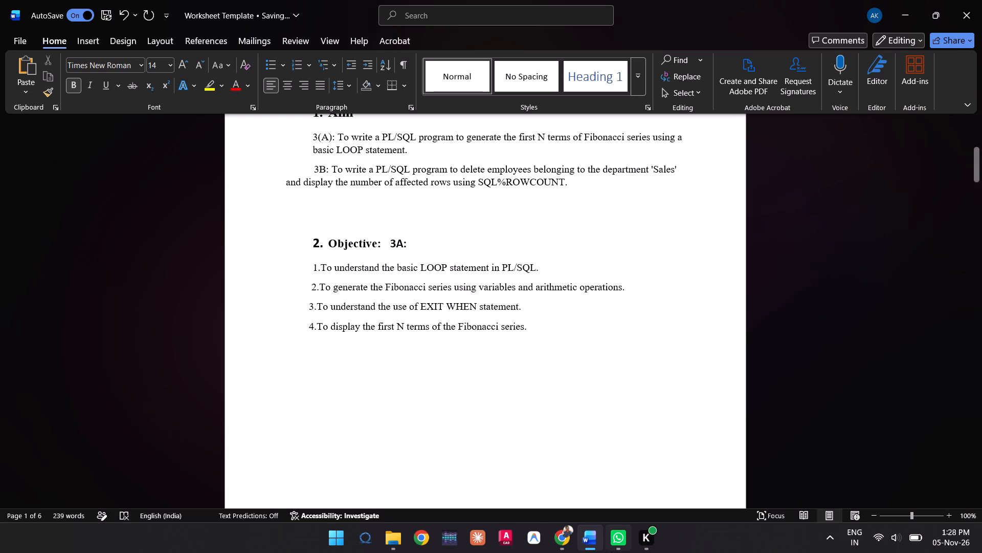
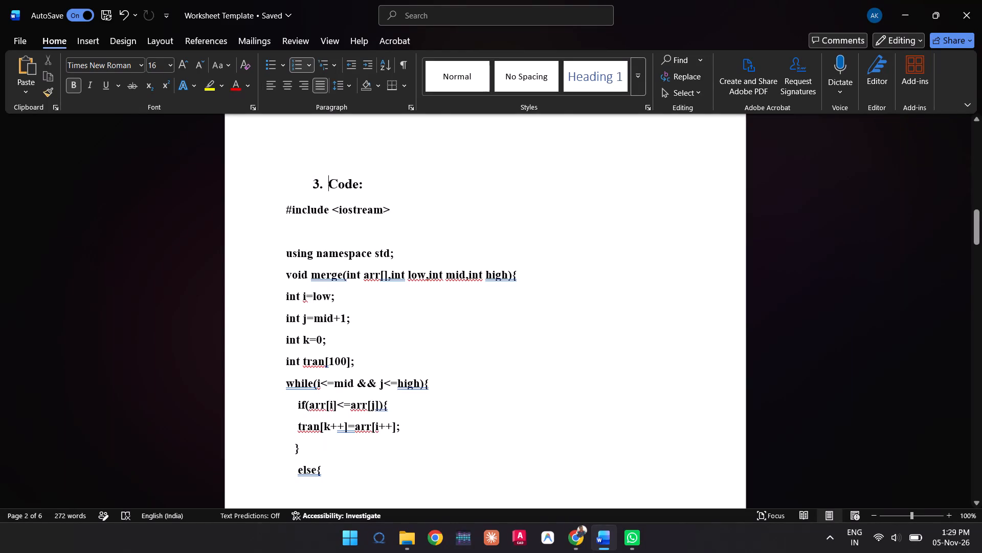
{"action": "key", "text": "Left"}
{"action": "key", "text": "BackSpace"}
{"action": "key", "text": "BackSpace"}
{"action": "key", "text": "BackSpace"}
{"action": "key", "text": "BackSpace"}
{"action": "key", "text": "BackSpace"}
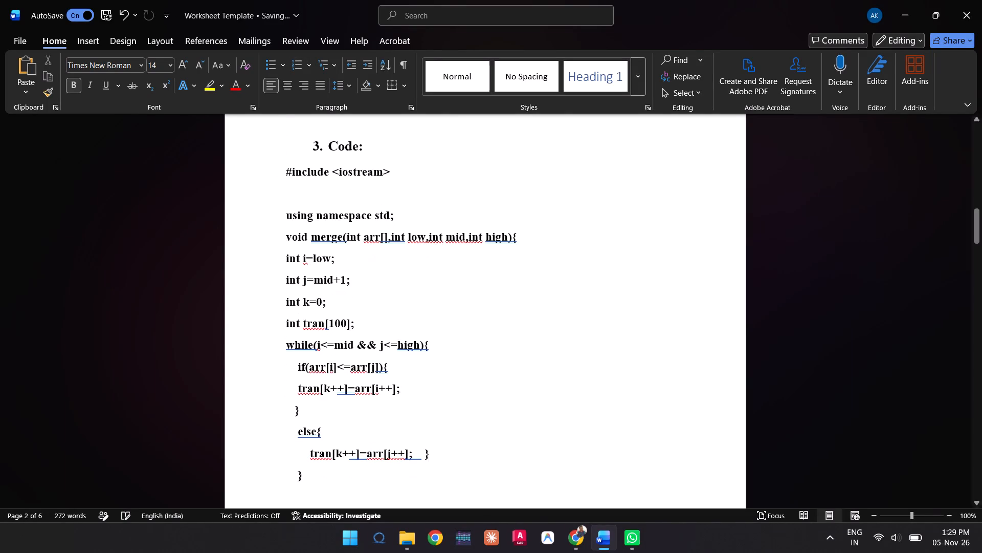
{"action": "key", "text": "BackSpace"}
{"action": "key", "text": "BackSpace"}
{"action": "key", "text": "BackSpace"}
{"action": "key", "text": "BackSpace"}
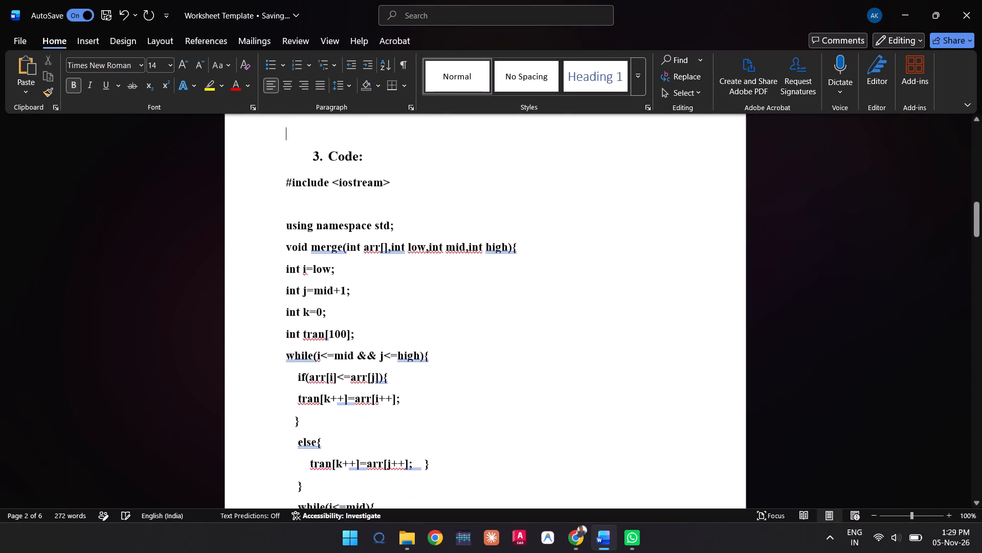
{"action": "scroll", "coordinate": [314, 185], "scroll_direction": "up", "scroll_amount": 1}
{"action": "key", "text": "BackSpace"}
{"action": "key", "text": "BackSpace"}
{"action": "key", "text": "BackSpace"}
{"action": "key", "text": "BackSpace"}
{"action": "key", "text": "BackSpace"}
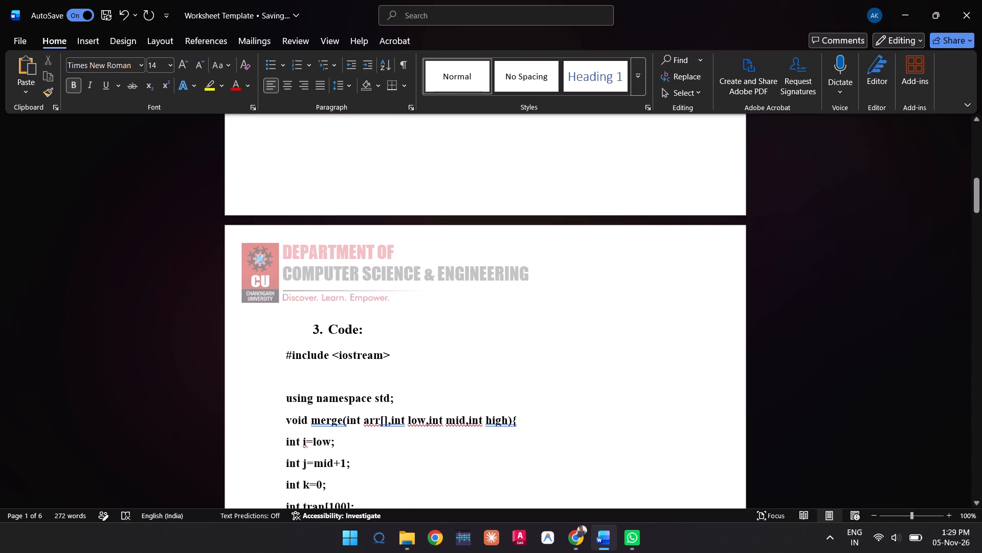
Add the label 3A after the Code: heading.
{"action": "left_click", "coordinate": [310, 329]}
{"action": "left_click", "coordinate": [378, 327]}
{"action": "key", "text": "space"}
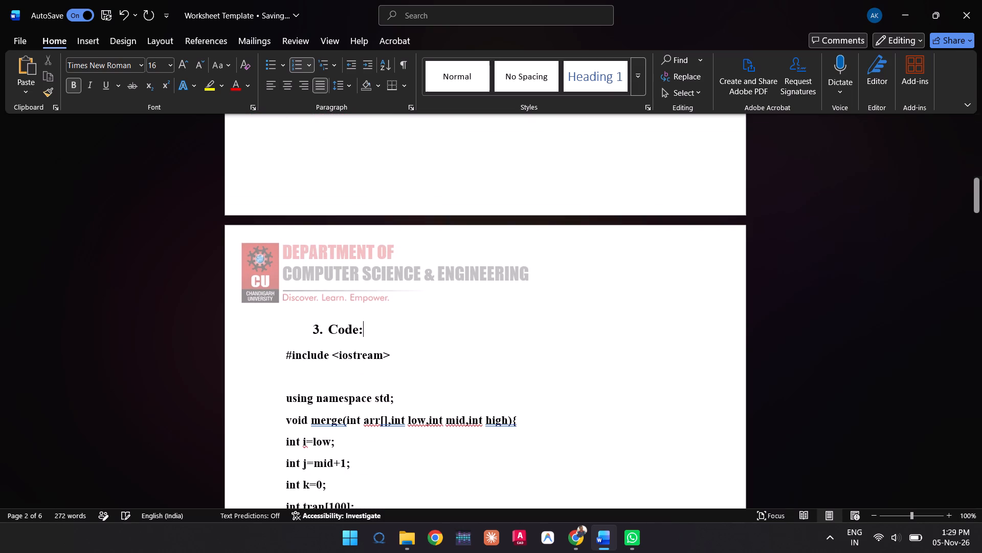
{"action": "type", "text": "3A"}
Delete the template's C++ code from #include <iostream> through the end of the merge function under Code: 3A.
{"action": "scroll", "coordinate": [381, 342], "scroll_direction": "down", "scroll_amount": 1}
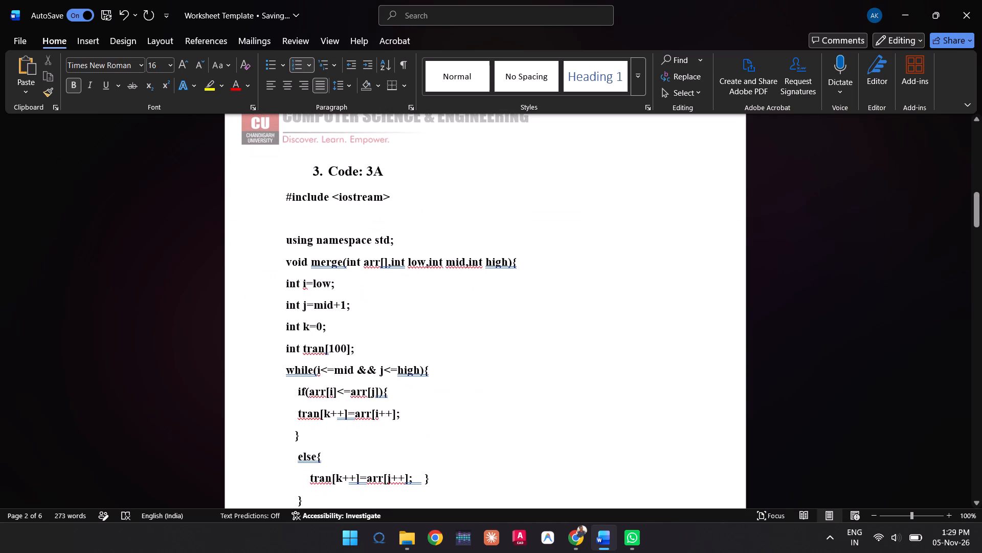
{"action": "left_click_drag", "start_coordinate": [284, 194], "coordinate": [483, 421]}
{"action": "key", "text": "BackSpace"}
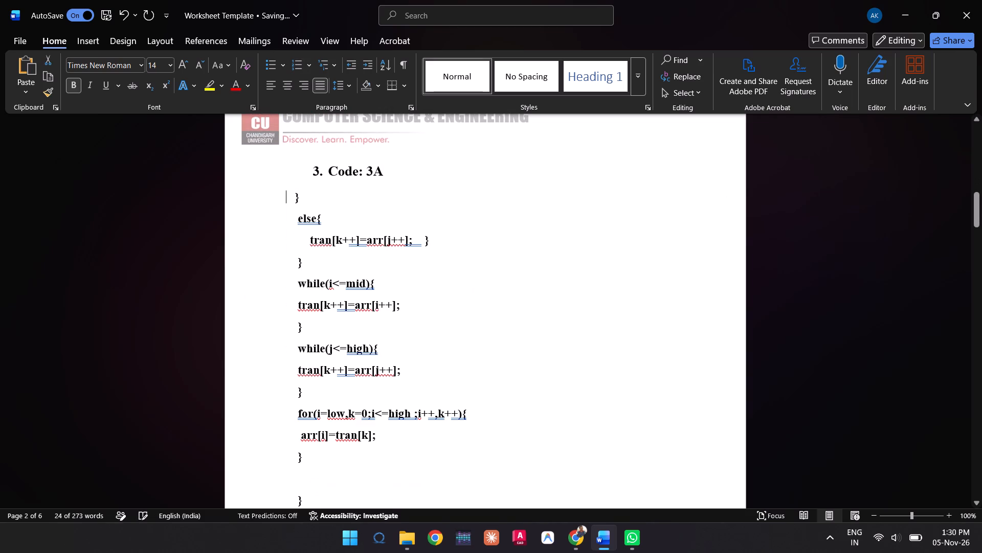
{"action": "left_click", "coordinate": [377, 475]}
{"action": "key", "text": "BackSpace"}
{"action": "key", "text": "BackSpace"}
{"action": "key", "text": "BackSpace"}
{"action": "key", "text": "BackSpace"}
{"action": "key", "text": "BackSpace"}
{"action": "key", "text": "BackSpace"}
{"action": "key", "text": "BackSpace"}
{"action": "key", "text": "BackSpace"}
{"action": "key", "text": "BackSpace"}
{"action": "key", "text": "BackSpace"}
{"action": "key", "text": "BackSpace"}
{"action": "key", "text": "BackSpace"}
{"action": "key", "text": "BackSpace"}
{"action": "key", "text": "BackSpace"}
{"action": "key", "text": "BackSpace"}
{"action": "key", "text": "BackSpace"}
{"action": "key", "text": "BackSpace"}
{"action": "key", "text": "BackSpace"}
{"action": "key", "text": "BackSpace"}
{"action": "key", "text": "BackSpace"}
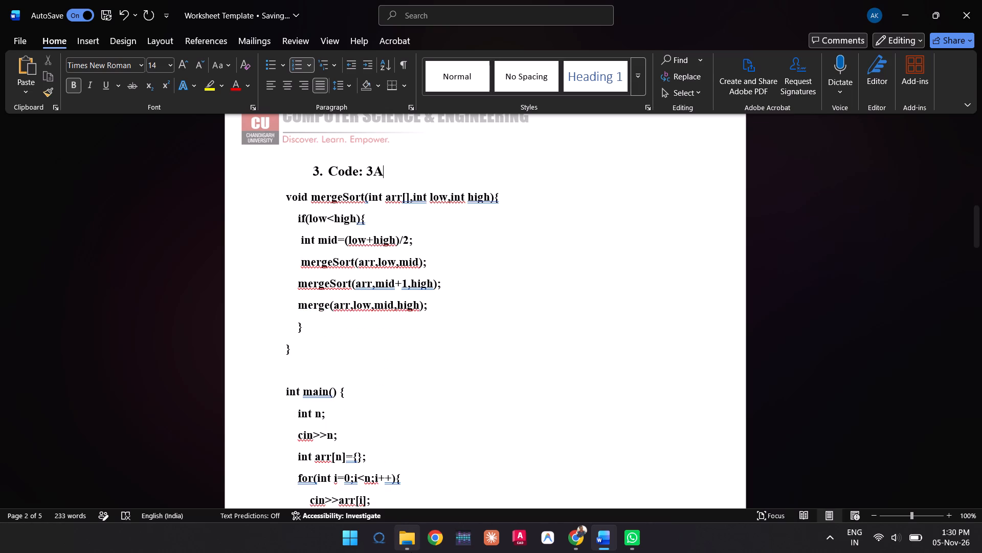
Delete the remaining C++ code, the mergeSort and main functions, between the Code: 3A and Output headings.
{"action": "scroll", "coordinate": [476, 420], "scroll_direction": "down", "scroll_amount": 4}
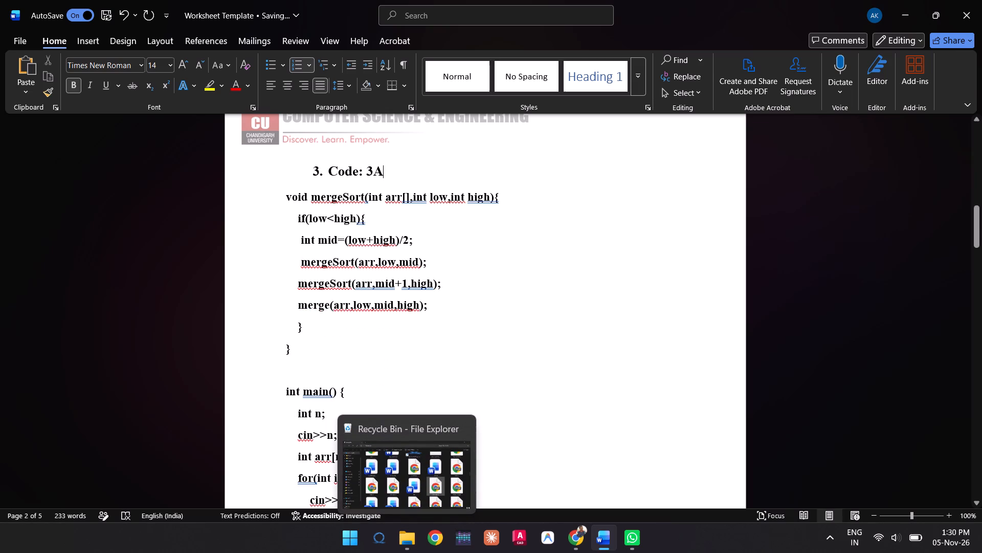
{"action": "scroll", "coordinate": [519, 375], "scroll_direction": "down", "scroll_amount": 2}
{"action": "left_click_drag", "start_coordinate": [412, 357], "coordinate": [294, 219]}
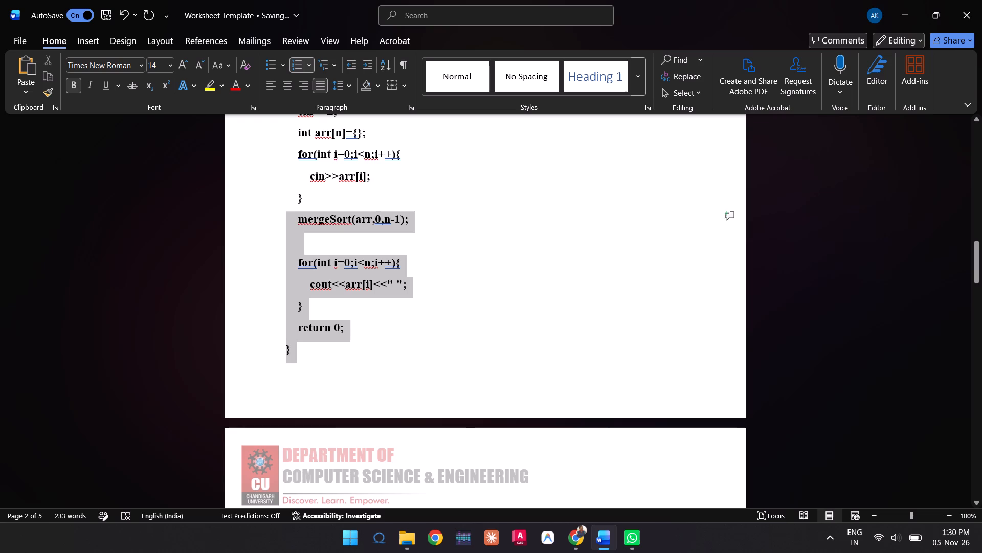
{"action": "left_click_drag", "start_coordinate": [294, 219], "coordinate": [284, 112]}
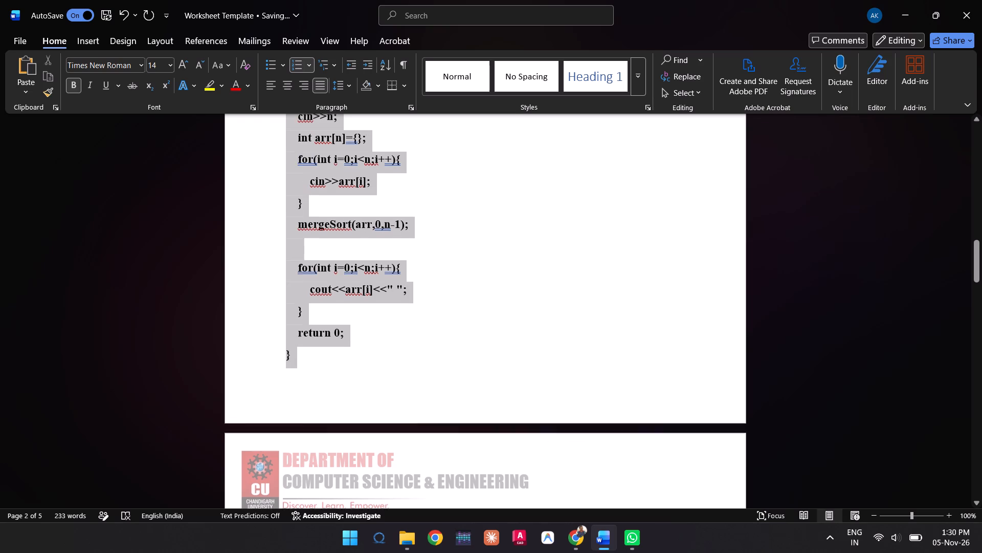
{"action": "left_click_drag", "start_coordinate": [284, 112], "coordinate": [285, 111]}
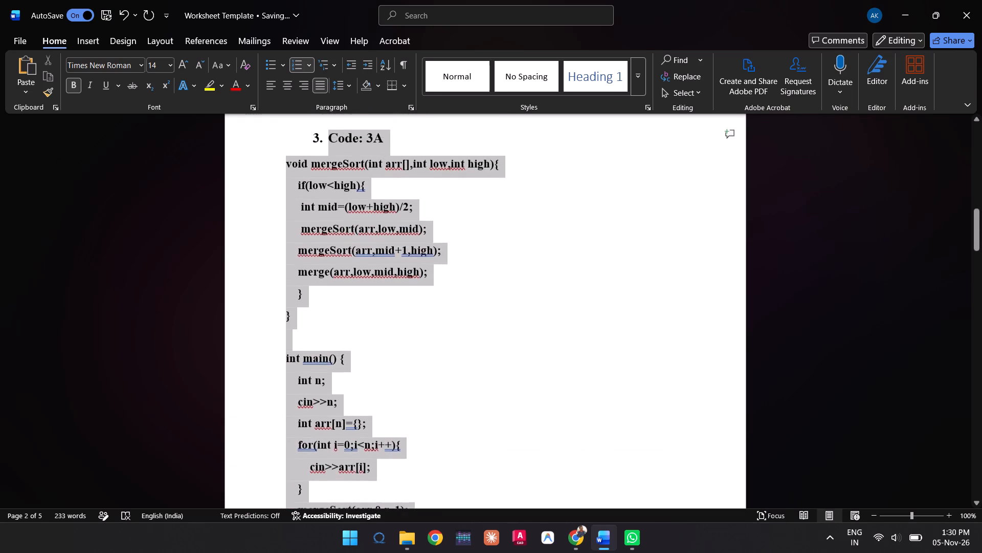
{"action": "left_click_drag", "start_coordinate": [285, 111], "coordinate": [280, 225]}
{"action": "key", "text": "BackSpace"}
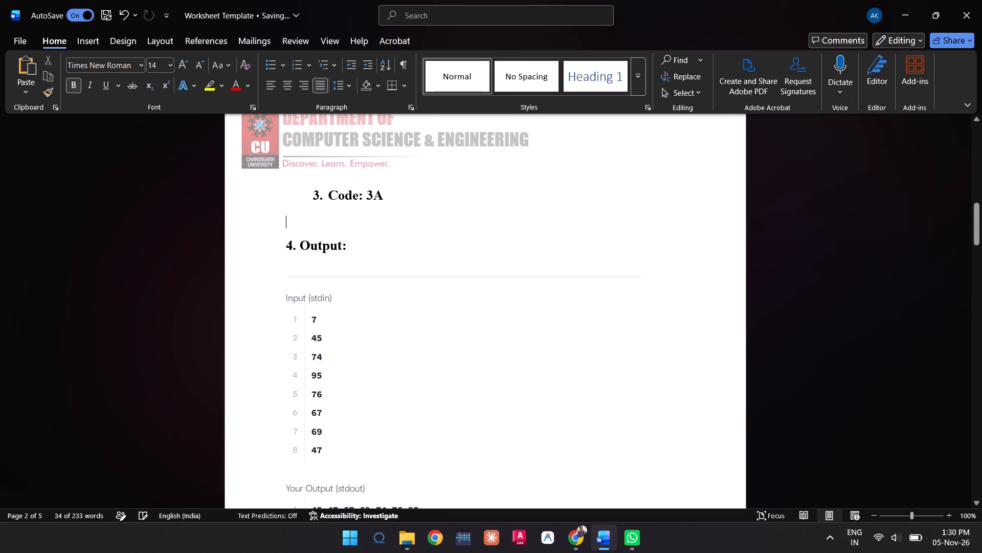
Paste the copied 3A Fibonacci SQL code below the Code: 3A heading.
{"action": "key", "text": "ctrl+v"}
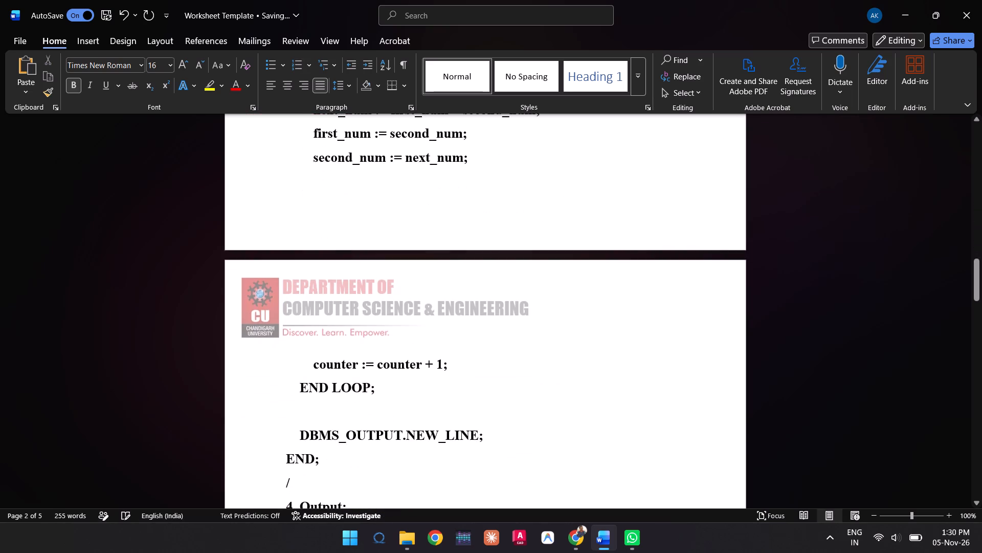
Format the pasted Fibonacci code at font size 12 and remove its bold formatting.
{"action": "scroll", "coordinate": [397, 230], "scroll_direction": "up", "scroll_amount": 1}
{"action": "scroll", "coordinate": [397, 230], "scroll_direction": "down", "scroll_amount": 4}
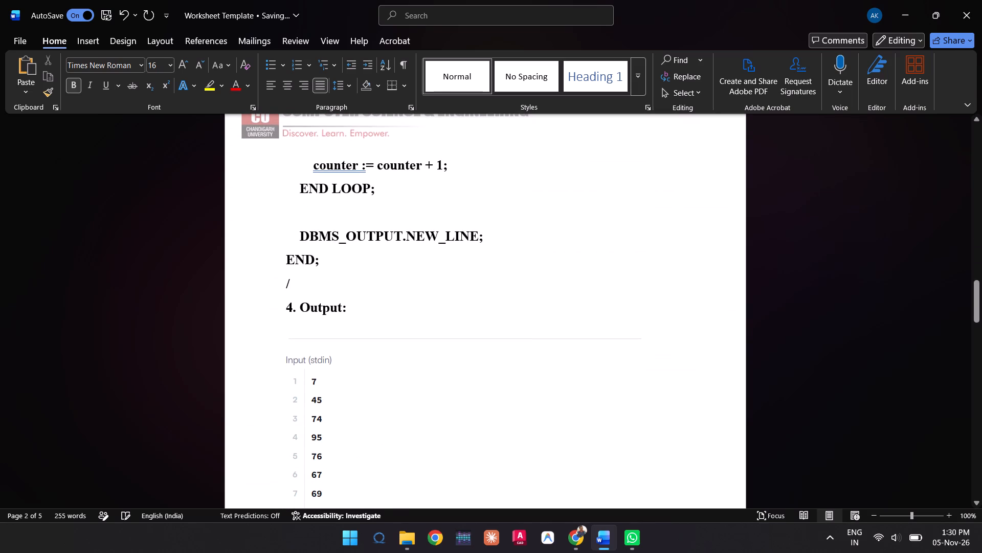
{"action": "left_click_drag", "start_coordinate": [315, 285], "coordinate": [287, 105]}
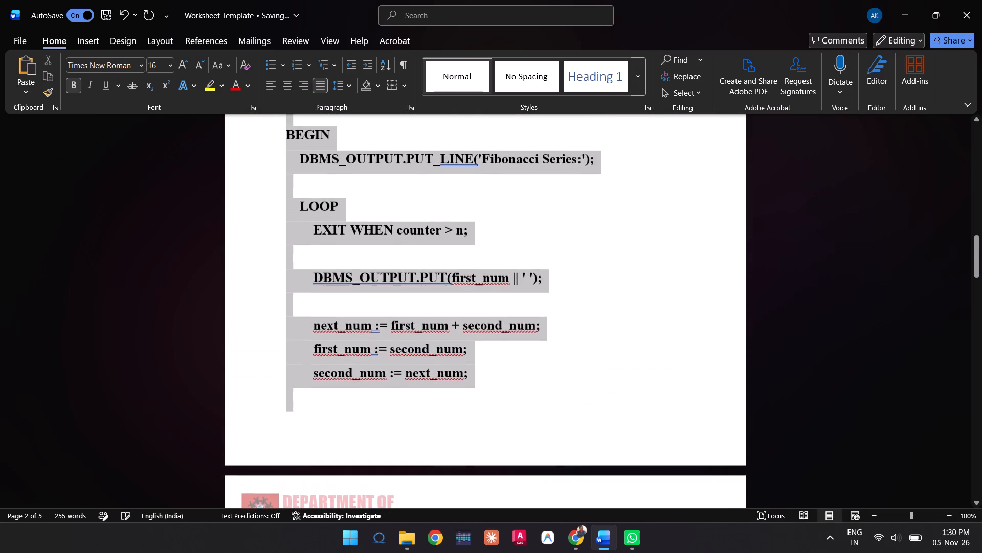
{"action": "left_click_drag", "start_coordinate": [287, 105], "coordinate": [279, 150]}
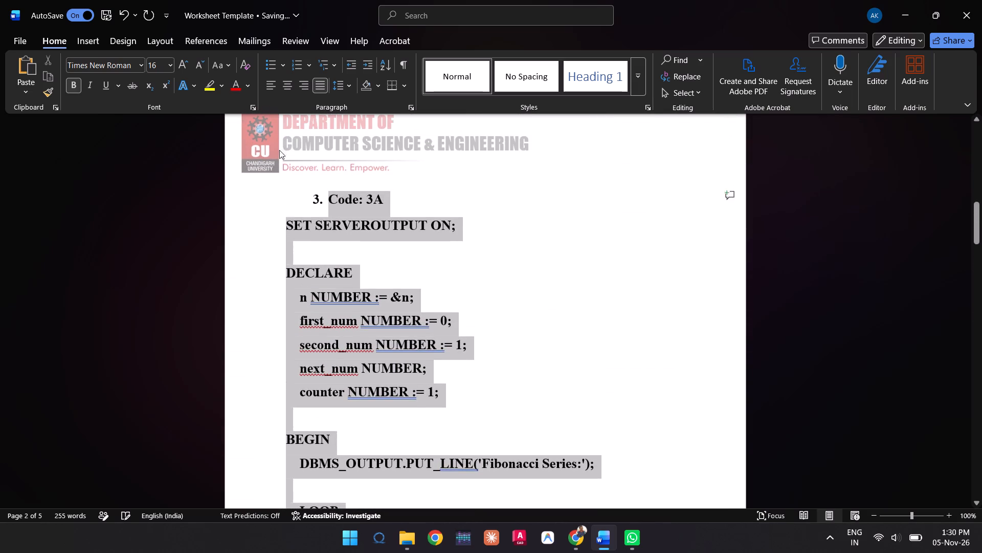
{"action": "left_click_drag", "start_coordinate": [279, 150], "coordinate": [283, 231]}
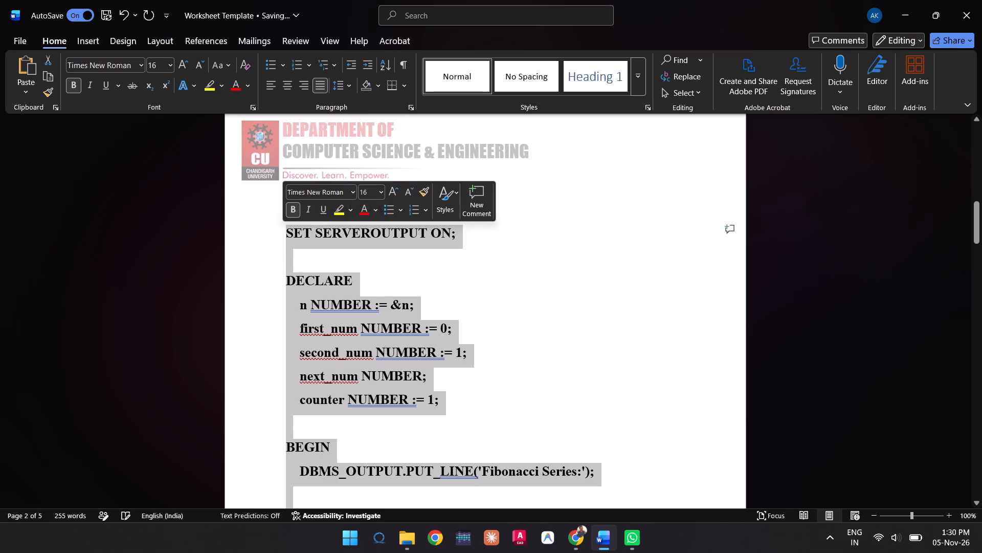
{"action": "left_click", "coordinate": [368, 193]}
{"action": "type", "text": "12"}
{"action": "left_click", "coordinate": [294, 210]}
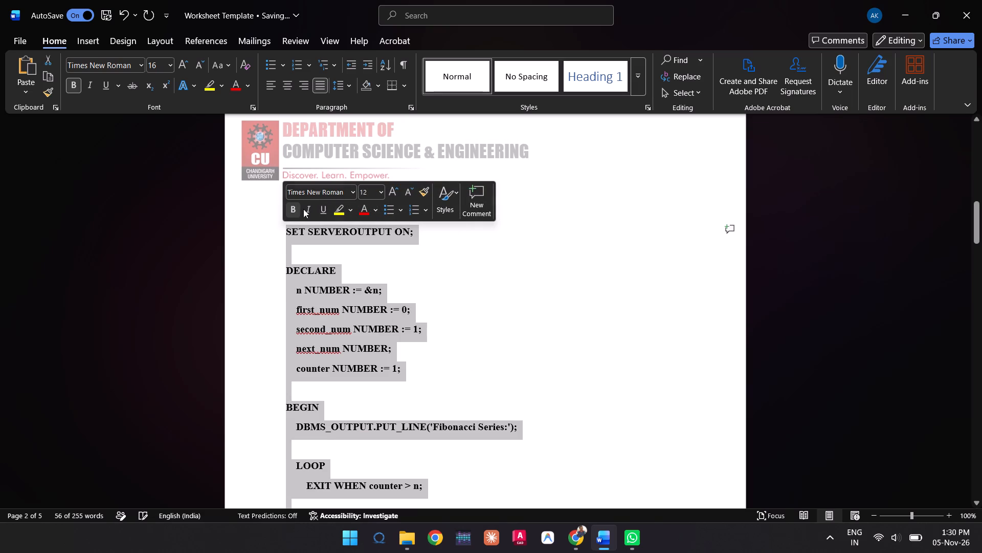
{"action": "left_click", "coordinate": [373, 189]}
{"action": "key", "text": "Return"}
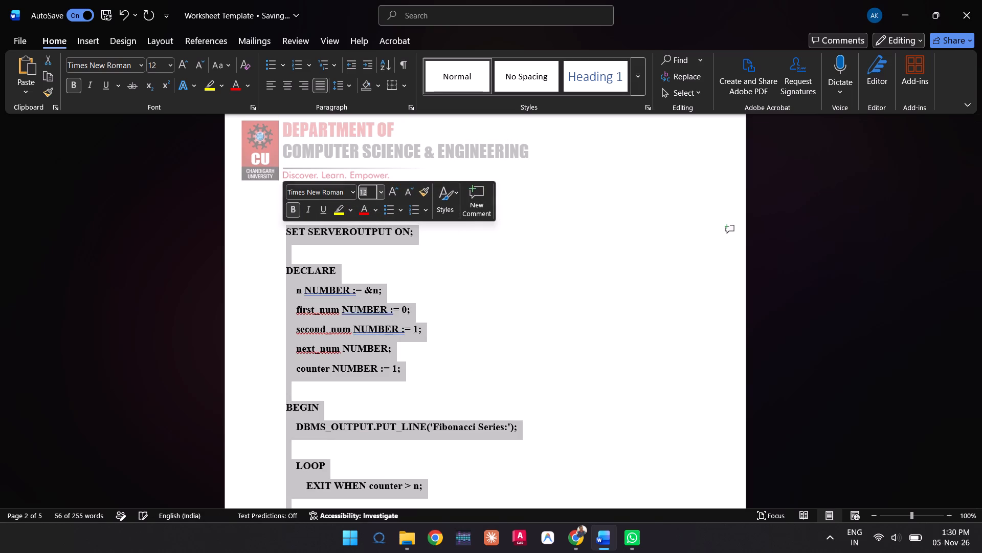
{"action": "left_click", "coordinate": [293, 204]}
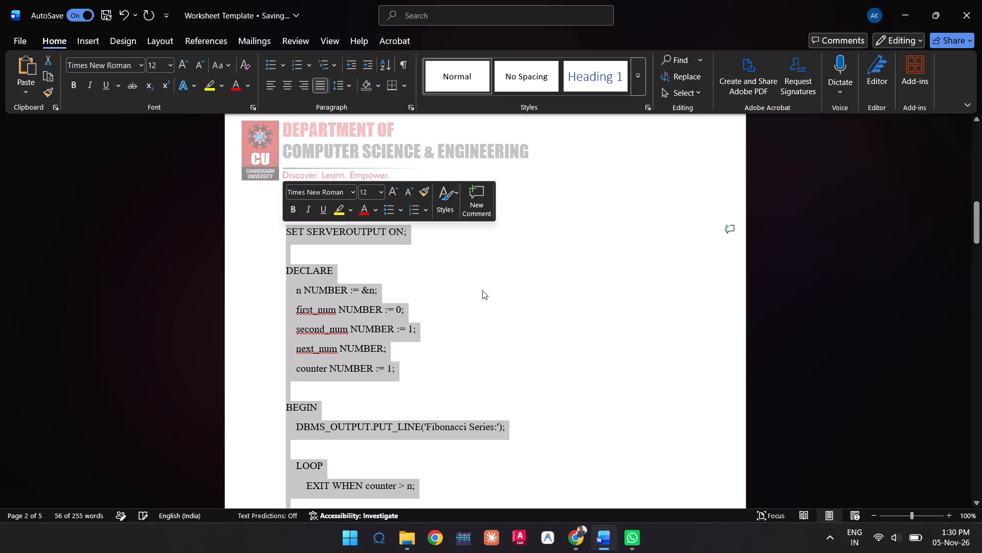
{"action": "left_click", "coordinate": [482, 290]}
Delete the SET SERVEROUTPUT ON; line and the blank line after it from the pasted 3A code.
{"action": "scroll", "coordinate": [482, 290], "scroll_direction": "down", "scroll_amount": 1}
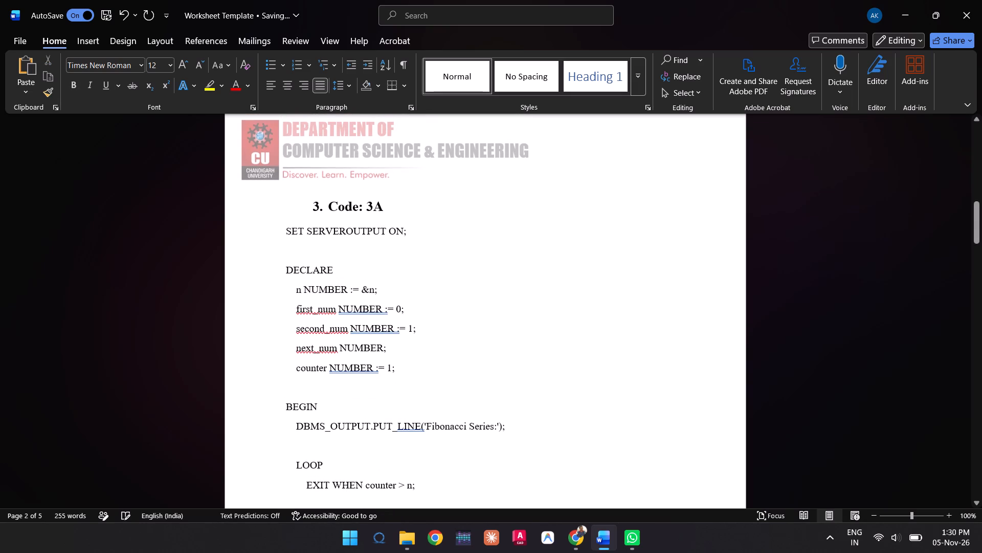
{"action": "left_click_drag", "start_coordinate": [282, 219], "coordinate": [521, 378]}
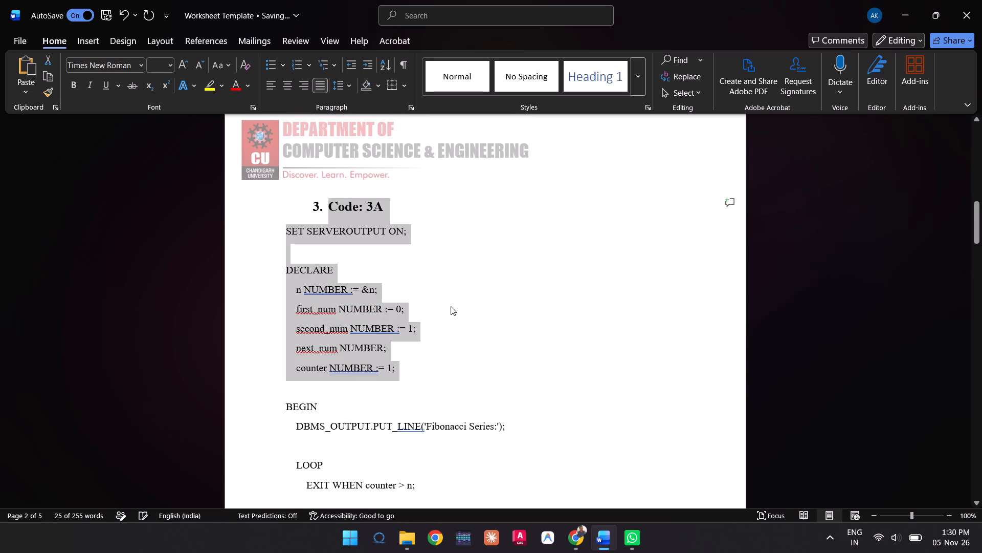
{"action": "left_click", "coordinate": [451, 306]}
{"action": "scroll", "coordinate": [451, 306], "scroll_direction": "down", "scroll_amount": 1}
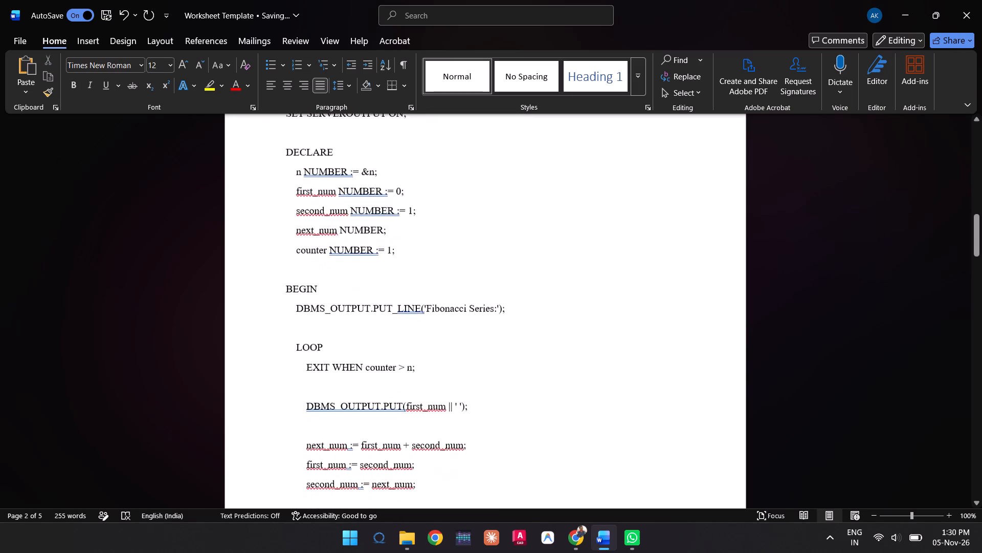
{"action": "scroll", "coordinate": [451, 306], "scroll_direction": "down", "scroll_amount": 2}
{"action": "scroll", "coordinate": [451, 306], "scroll_direction": "up", "scroll_amount": 2}
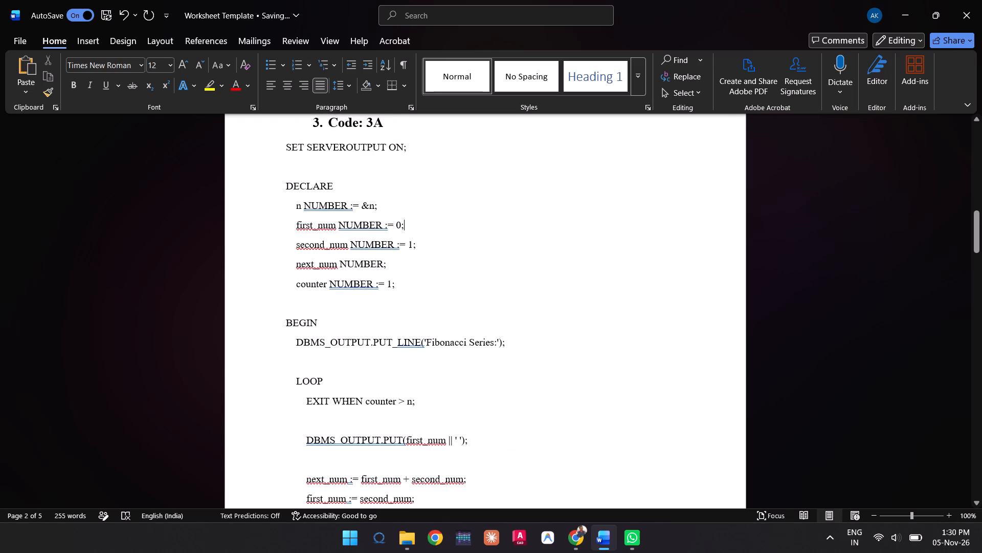
{"action": "left_click_drag", "start_coordinate": [416, 146], "coordinate": [289, 153]}
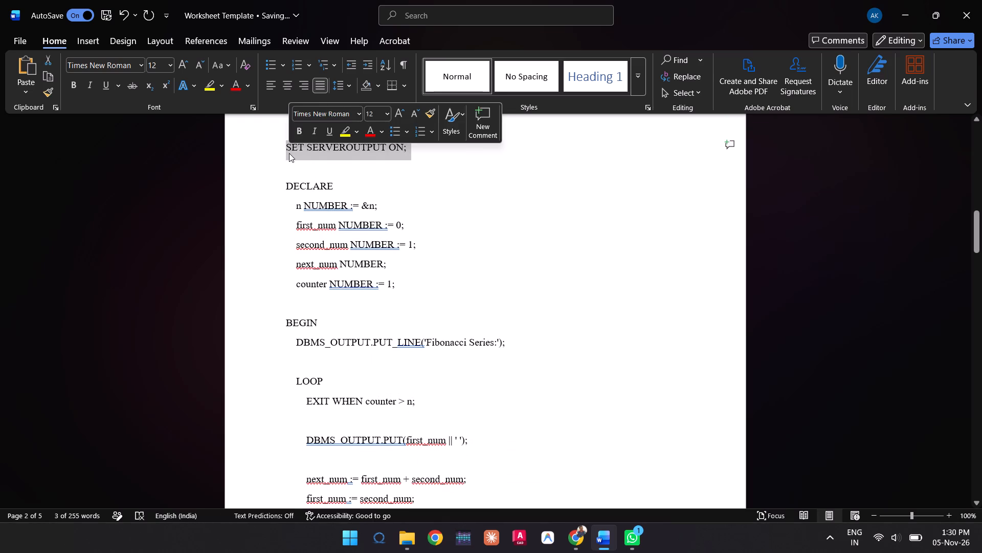
{"action": "key", "text": "BackSpace"}
{"action": "key", "text": "BackSpace"}
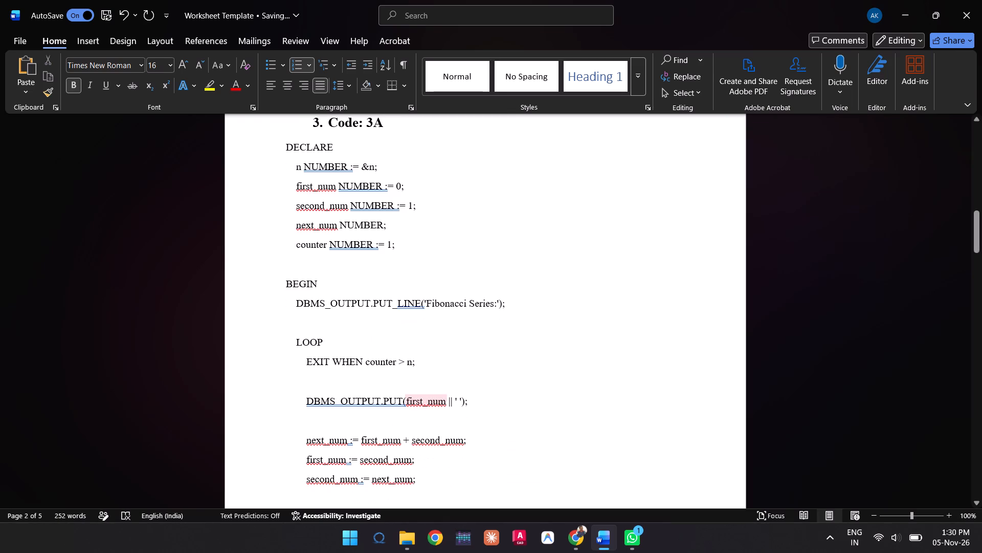
Switch to Chrome and open Oracle FreeSQL (freesql.com) in a new tab.
{"action": "left_click", "coordinate": [565, 543]}
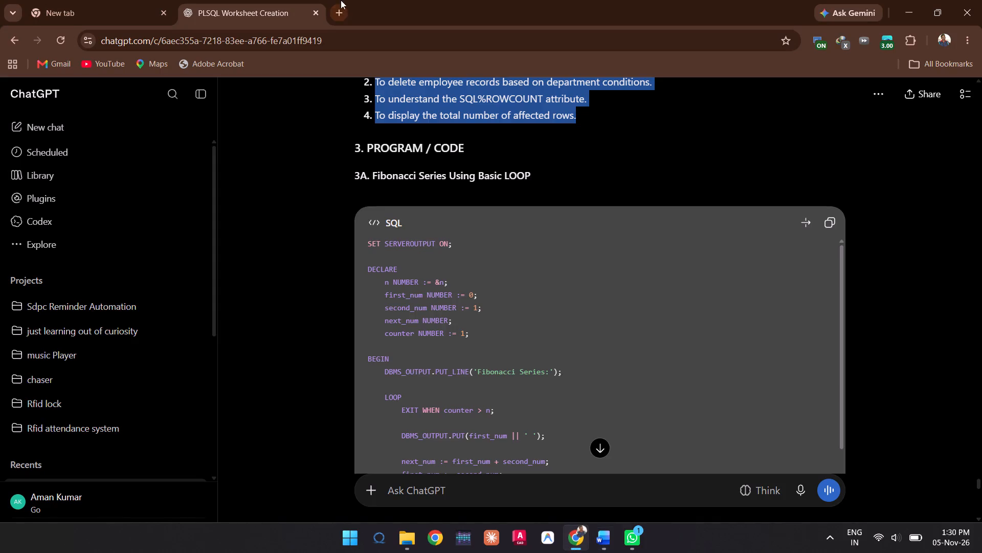
{"action": "left_click", "coordinate": [341, 15]}
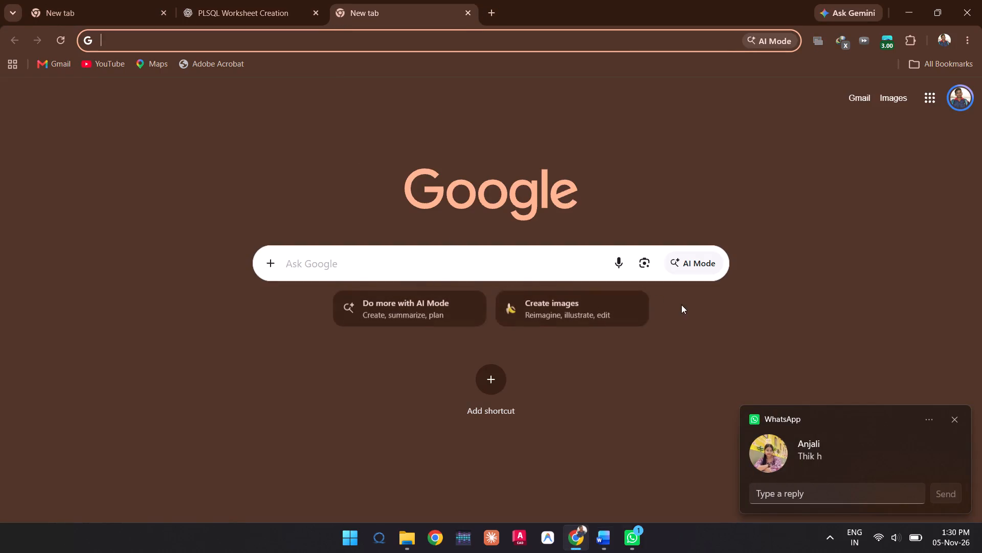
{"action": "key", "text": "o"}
{"action": "key", "text": "BackSpace"}
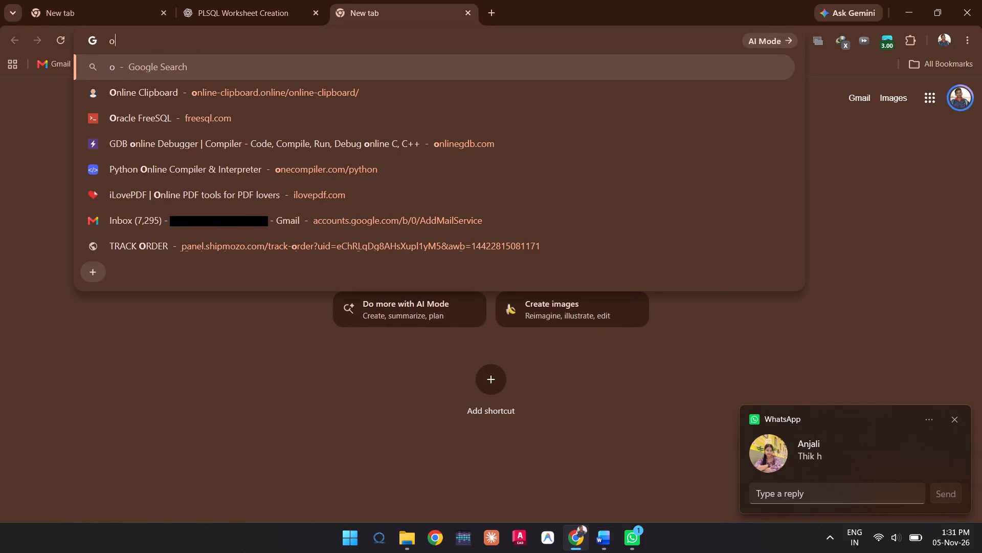
{"action": "key", "text": "Down"}
{"action": "key", "text": "Down"}
{"action": "key", "text": "Return"}
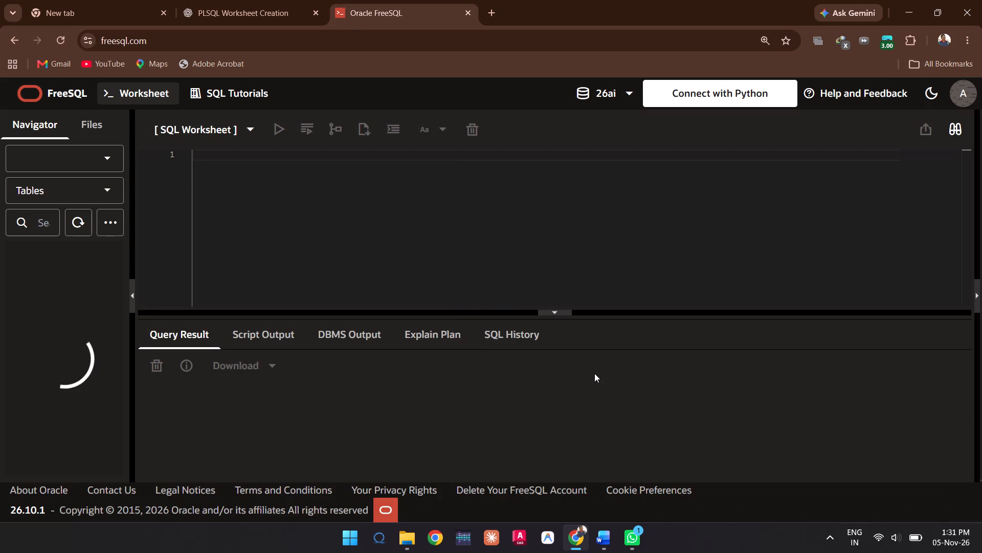
Paste the copied 3A Fibonacci code into the empty SQL worksheet and delete its SET SERVEROUTPUT ON; line.
{"action": "left_click", "coordinate": [375, 252]}
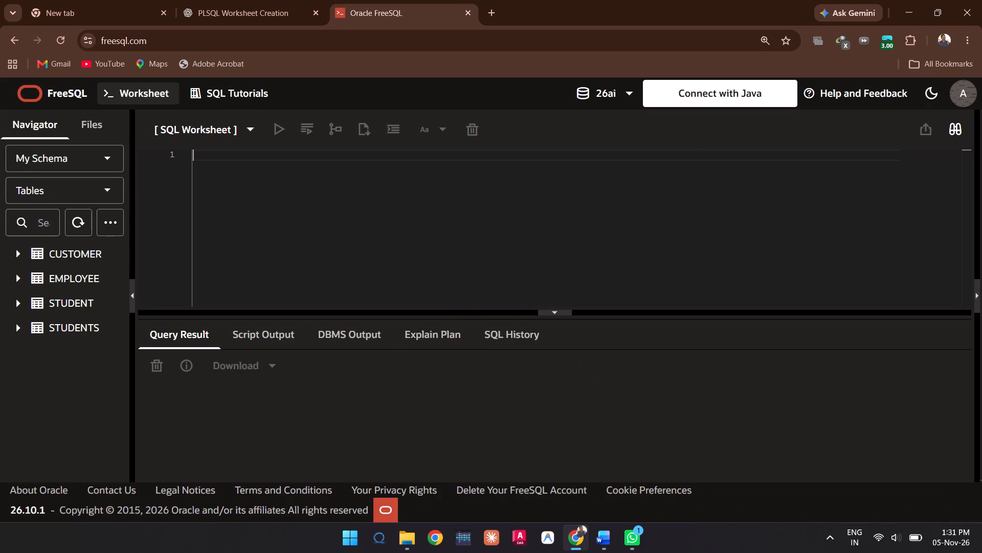
{"action": "key", "text": "ctrl+v"}
{"action": "scroll", "coordinate": [343, 243], "scroll_direction": "up", "scroll_amount": 4}
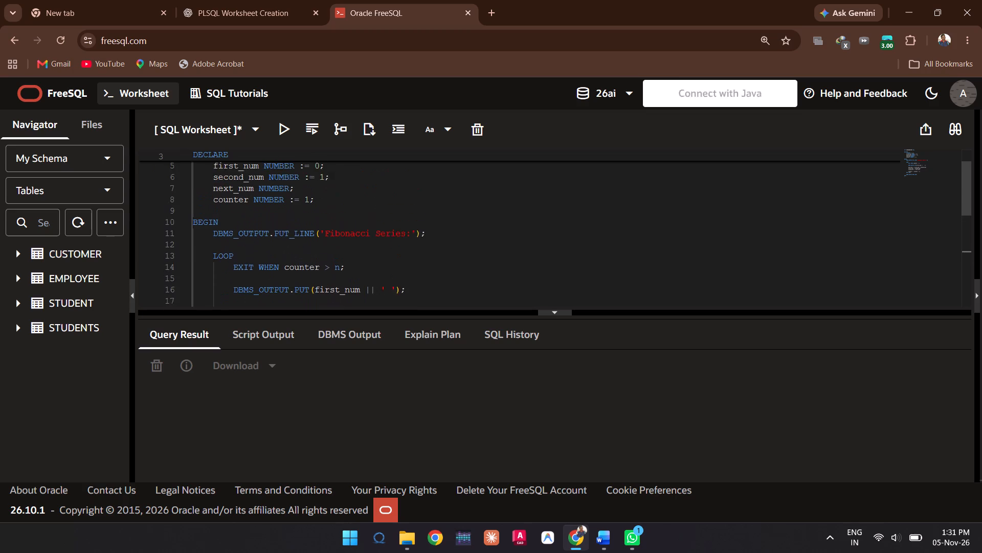
{"action": "scroll", "coordinate": [343, 243], "scroll_direction": "up", "scroll_amount": 2}
{"action": "left_click_drag", "start_coordinate": [320, 157], "coordinate": [191, 142]}
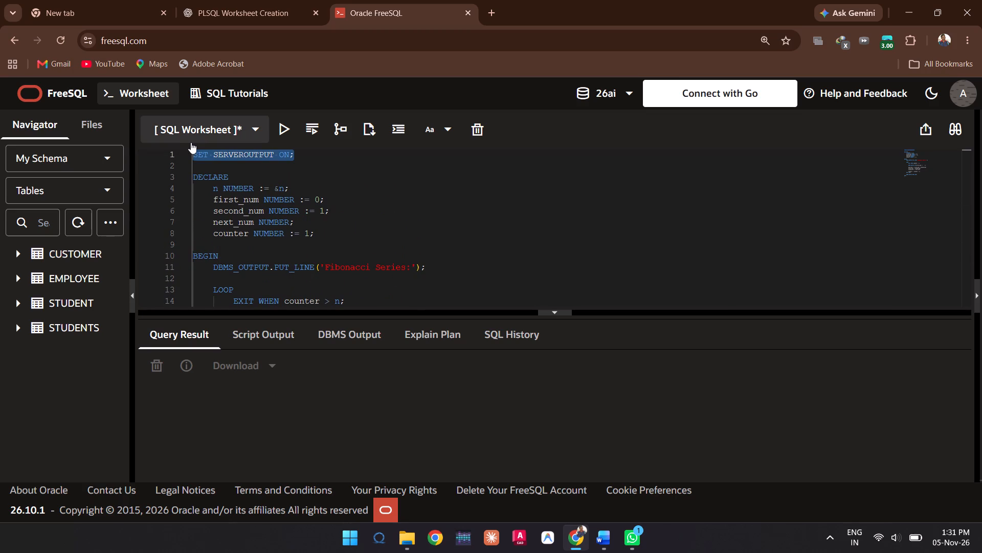
{"action": "key", "text": "BackSpace"}
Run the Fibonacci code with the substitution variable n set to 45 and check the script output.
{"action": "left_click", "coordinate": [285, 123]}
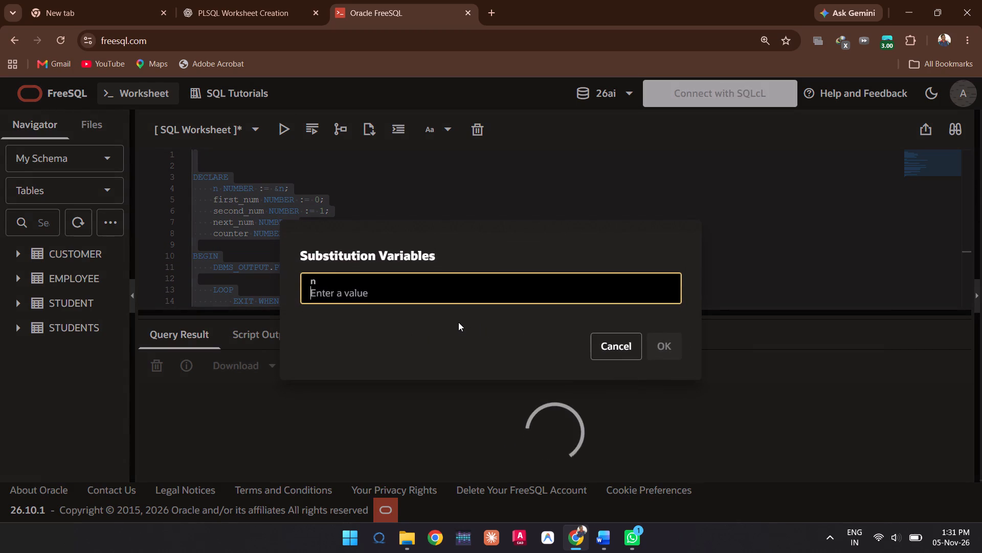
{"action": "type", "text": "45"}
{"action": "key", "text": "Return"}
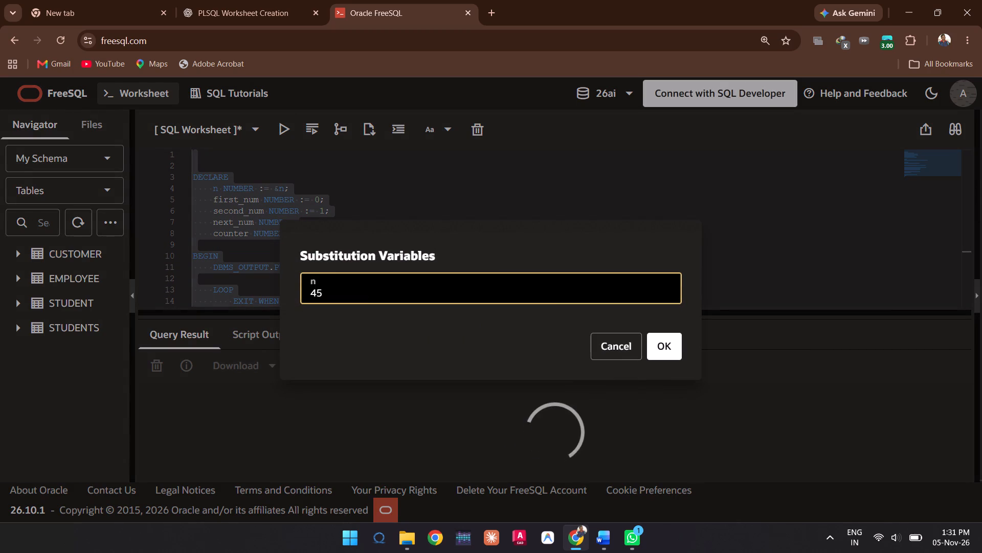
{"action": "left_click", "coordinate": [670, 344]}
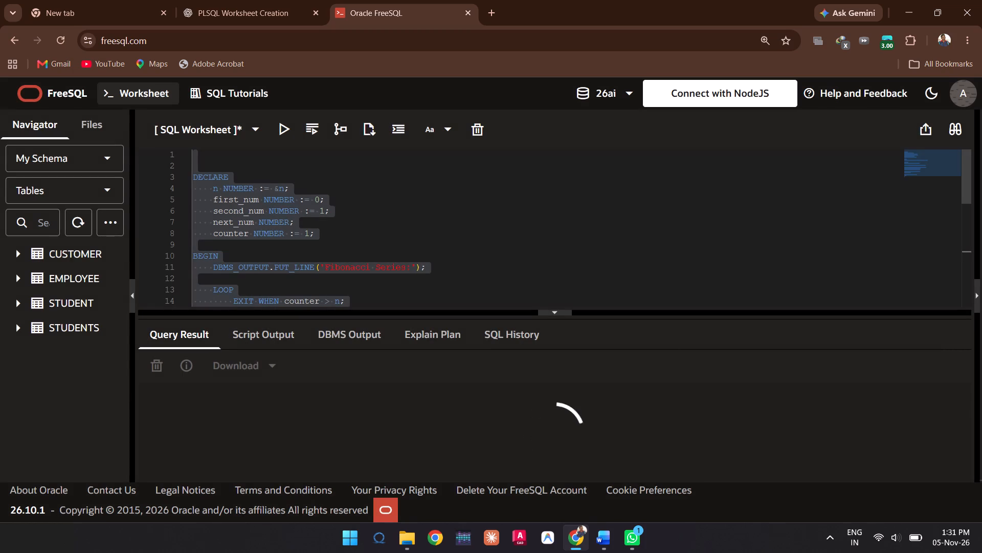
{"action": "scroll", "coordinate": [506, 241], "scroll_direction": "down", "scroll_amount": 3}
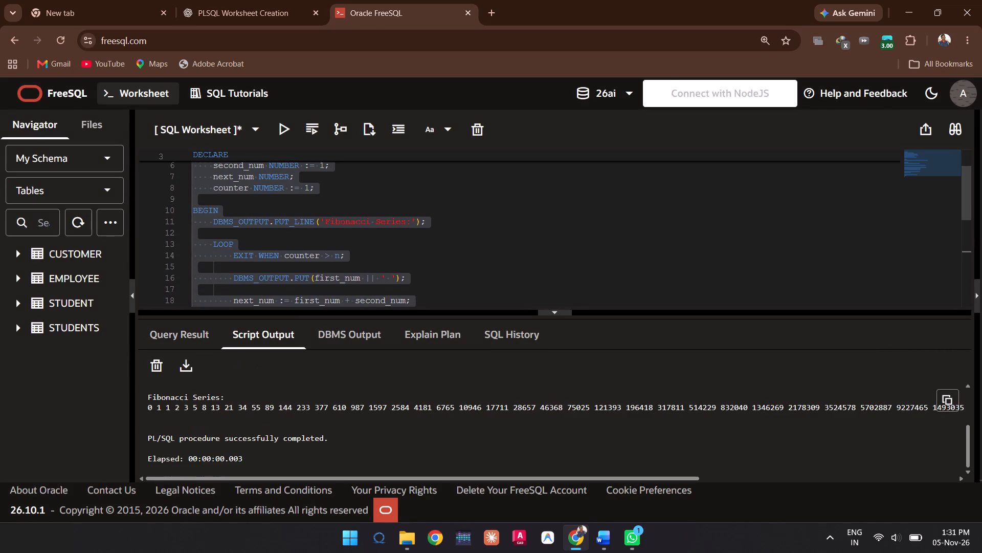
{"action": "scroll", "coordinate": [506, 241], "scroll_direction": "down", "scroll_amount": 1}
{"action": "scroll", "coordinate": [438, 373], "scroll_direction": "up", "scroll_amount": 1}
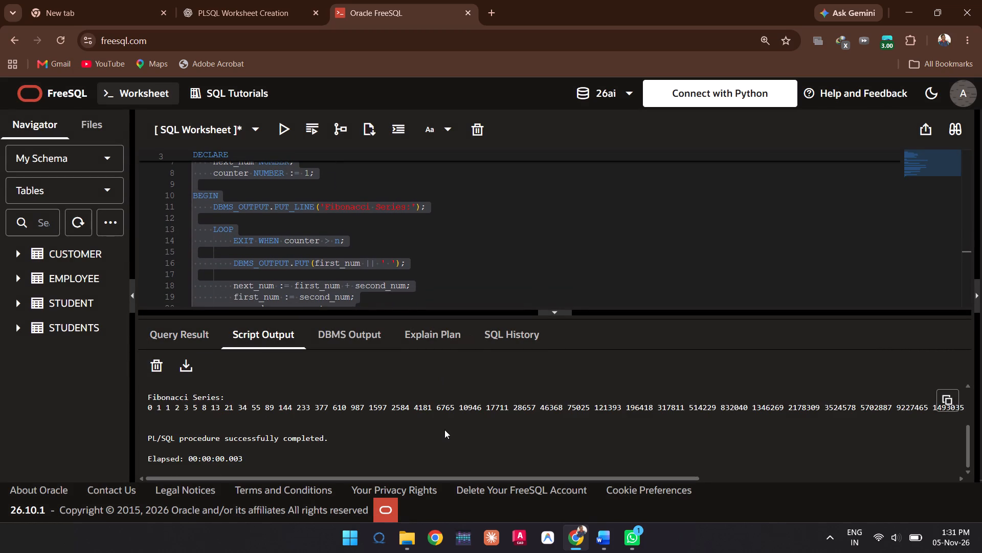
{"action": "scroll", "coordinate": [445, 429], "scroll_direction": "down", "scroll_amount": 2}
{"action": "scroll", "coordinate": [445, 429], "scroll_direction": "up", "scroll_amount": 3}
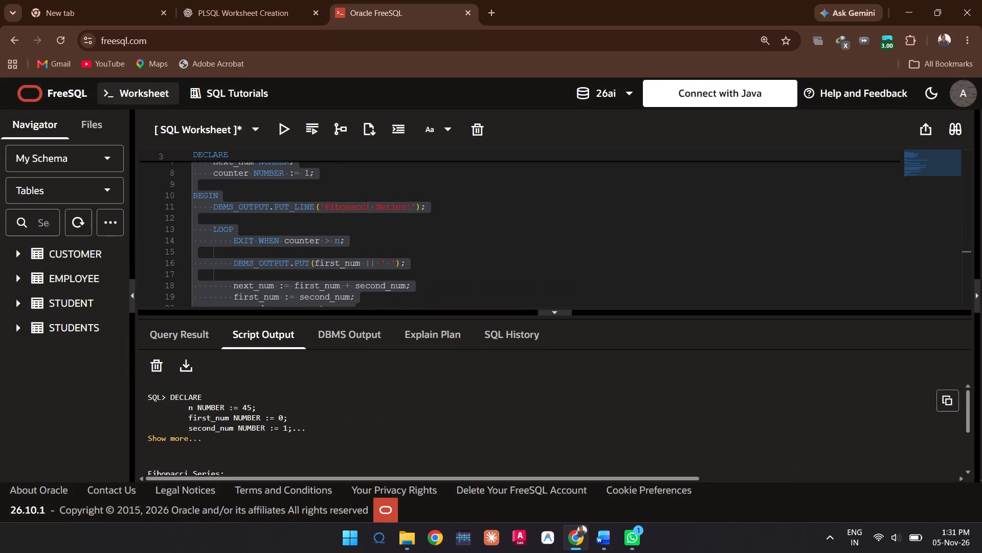
Duplicate the DBMS_OUTPUT.PUT_LINE('Fibonacci Series:'); line directly below BEGIN.
{"action": "left_click", "coordinate": [338, 189]}
{"action": "left_click_drag", "start_coordinate": [439, 204], "coordinate": [439, 204]}
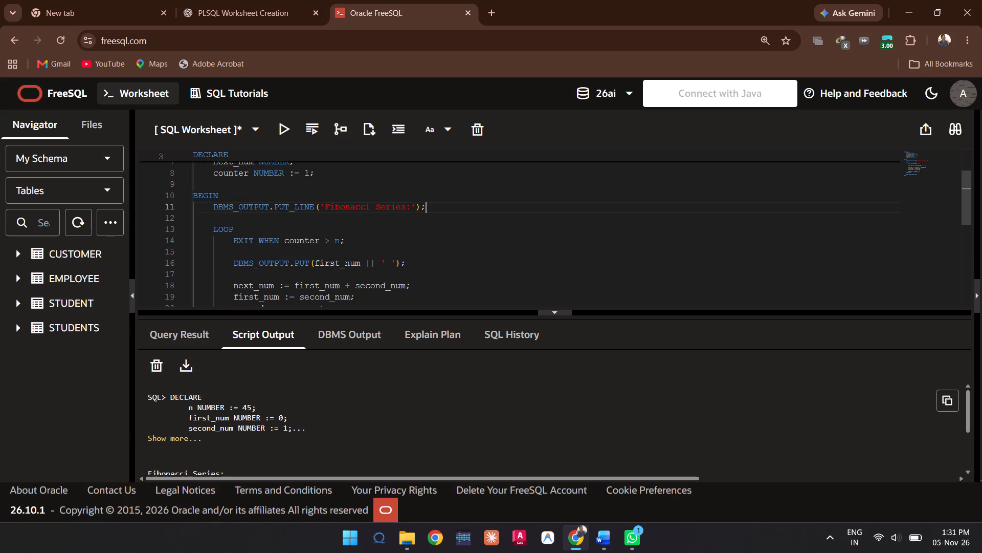
{"action": "left_click_drag", "start_coordinate": [439, 204], "coordinate": [214, 207]}
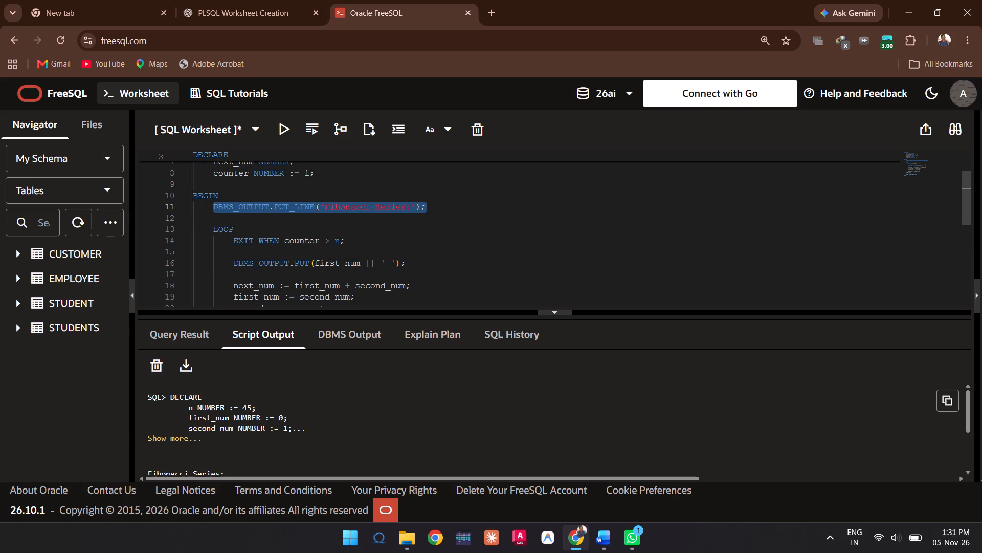
{"action": "key", "text": "ctrl+c"}
{"action": "left_click", "coordinate": [233, 199]}
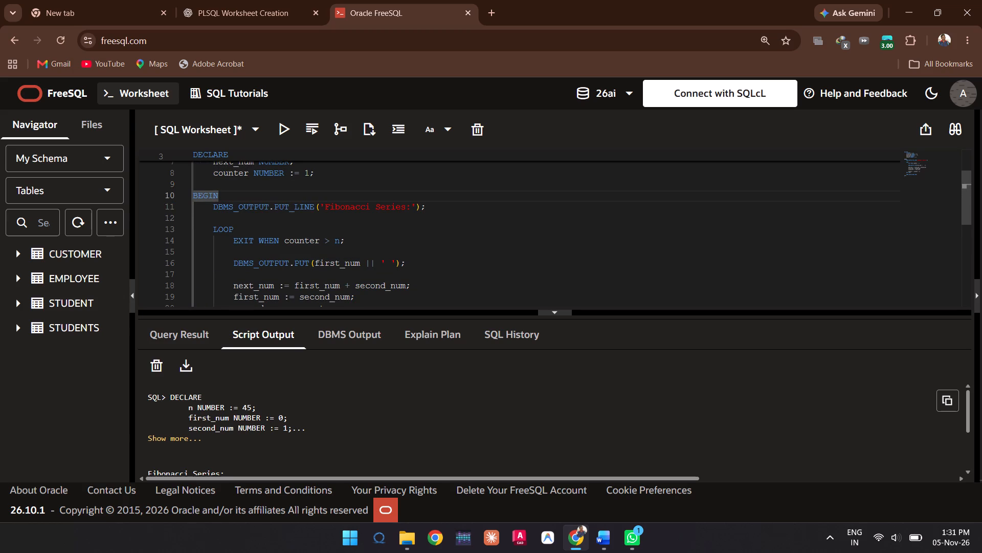
{"action": "key", "text": "shift+Return"}
{"action": "key", "text": "ctrl+v"}
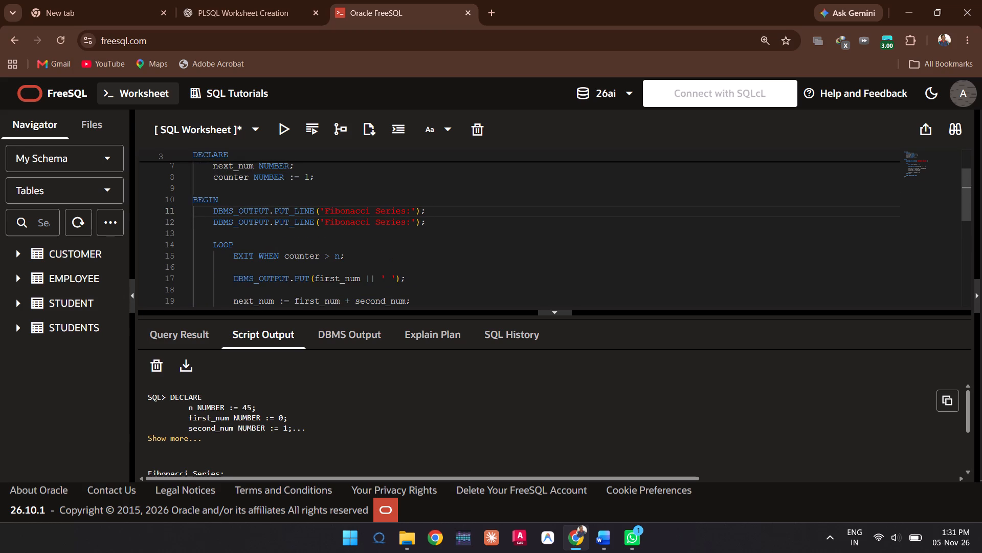
Replace the 'Fibonacci Series:' text in the first PUT_LINE statement with the student's name and roll number.
{"action": "left_click", "coordinate": [409, 210]}
{"action": "key", "text": "BackSpace"}
{"action": "key", "text": "BackSpace"}
{"action": "key", "text": "BackSpace"}
{"action": "key", "text": "BackSpace"}
{"action": "key", "text": "BackSpace"}
{"action": "key", "text": "BackSpace"}
{"action": "key", "text": "BackSpace"}
{"action": "key", "text": "BackSpace"}
{"action": "key", "text": "BackSpace"}
{"action": "key", "text": "BackSpace"}
{"action": "key", "text": "BackSpace"}
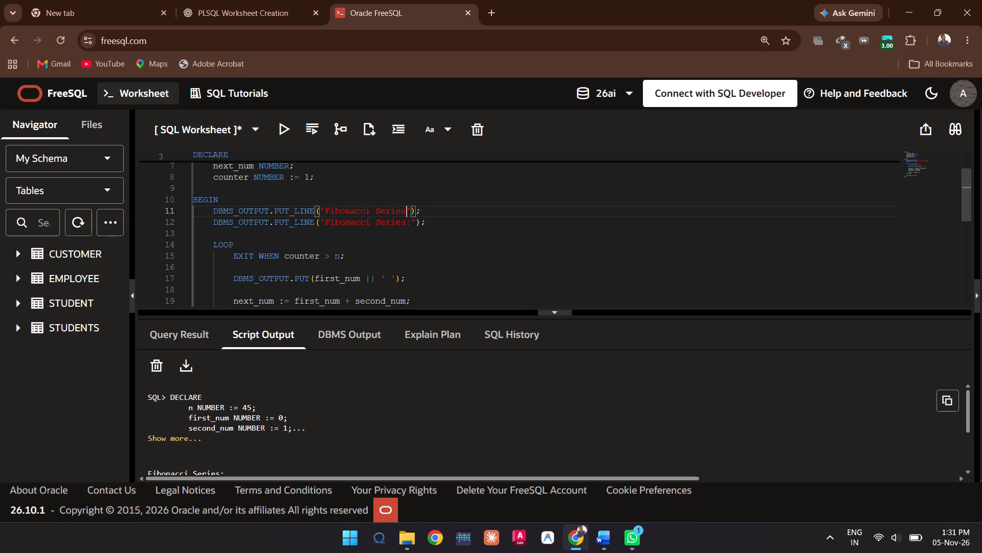
{"action": "key", "text": "BackSpace"}
{"action": "key", "text": "BackSpace"}
{"action": "key", "text": "BackSpace"}
{"action": "key", "text": "BackSpace"}
{"action": "key", "text": "BackSpace"}
{"action": "key", "text": "BackSpace"}
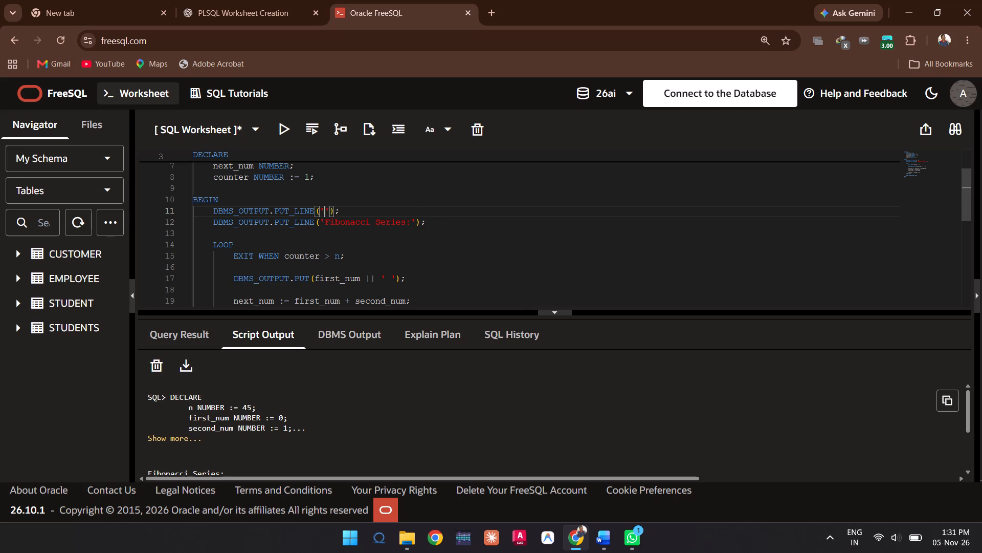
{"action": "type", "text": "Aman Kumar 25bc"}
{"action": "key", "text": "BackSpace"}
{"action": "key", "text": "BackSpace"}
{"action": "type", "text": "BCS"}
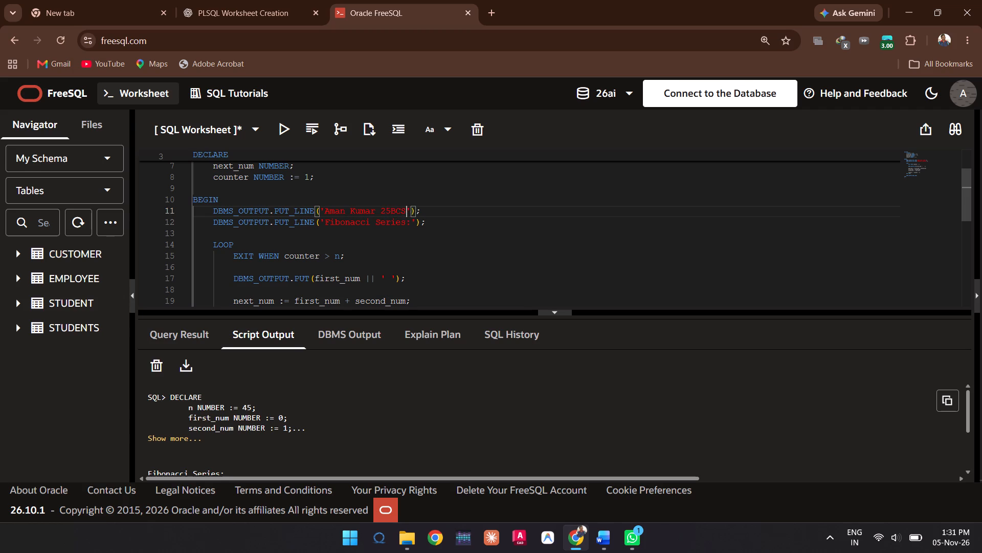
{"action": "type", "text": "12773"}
{"action": "left_click", "coordinate": [487, 214]}
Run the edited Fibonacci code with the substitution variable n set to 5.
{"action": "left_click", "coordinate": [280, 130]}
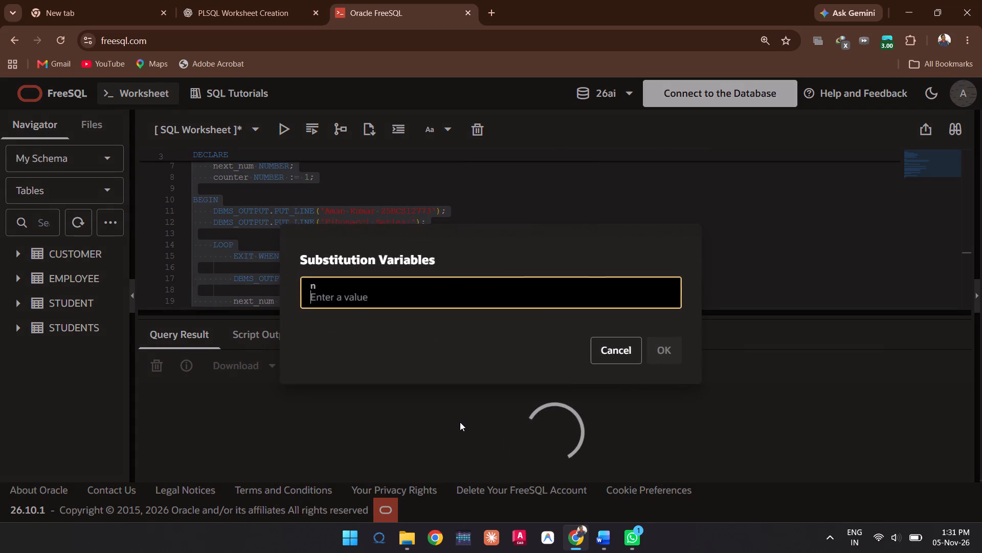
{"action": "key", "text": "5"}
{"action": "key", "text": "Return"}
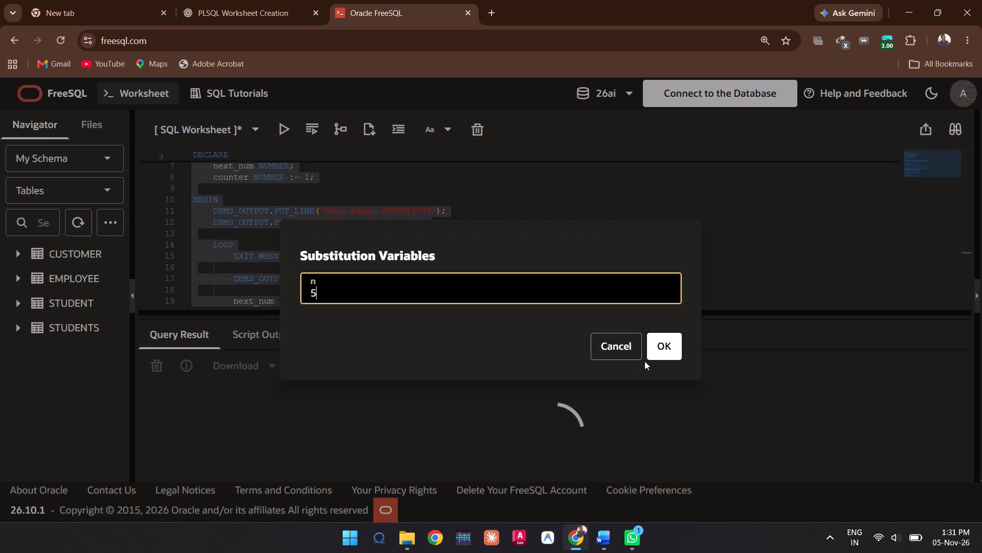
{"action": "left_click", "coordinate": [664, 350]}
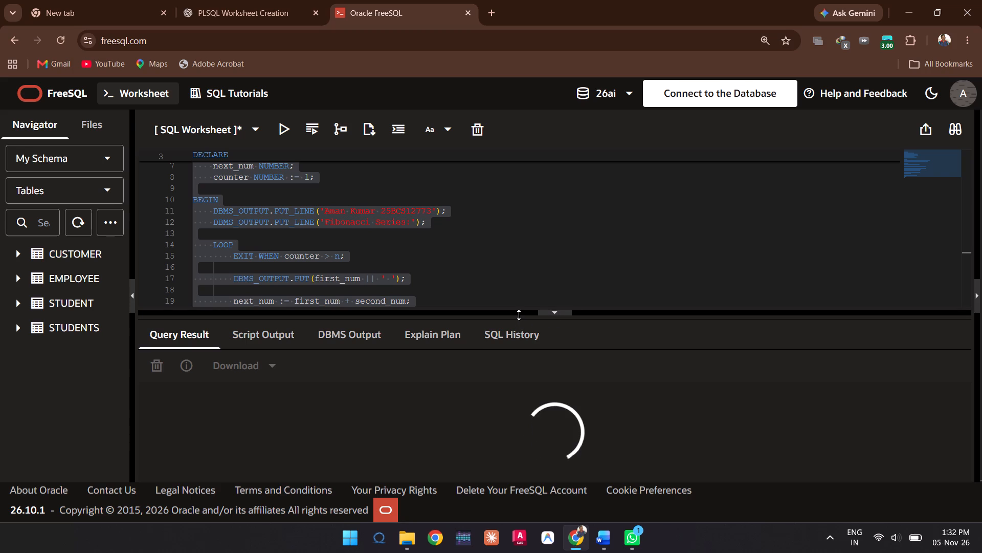
Enlarge the results area below the code editor and review the script output.
{"action": "left_click_drag", "start_coordinate": [519, 315], "coordinate": [523, 199]}
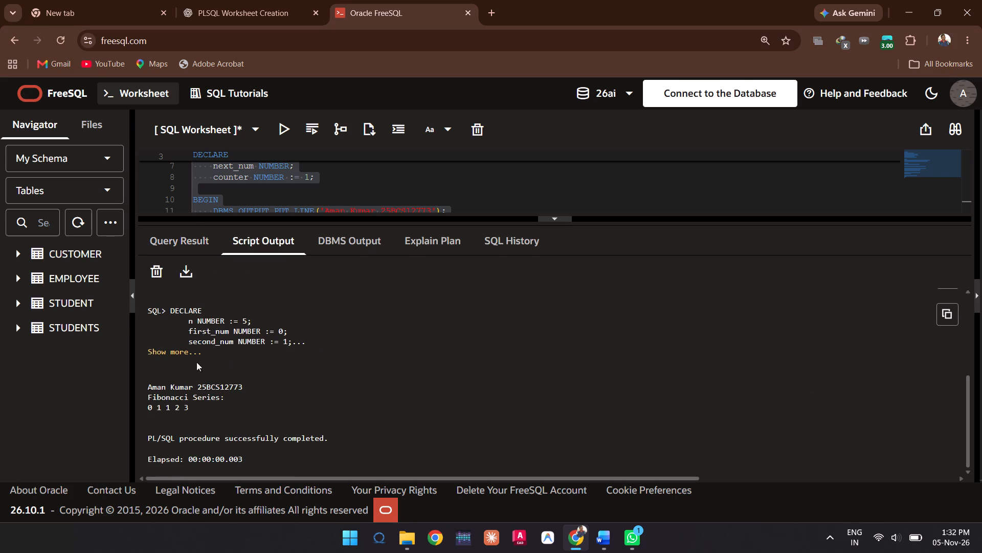
{"action": "left_click", "coordinate": [165, 348]}
{"action": "left_click", "coordinate": [414, 372]}
{"action": "scroll", "coordinate": [403, 312], "scroll_direction": "down", "scroll_amount": 1}
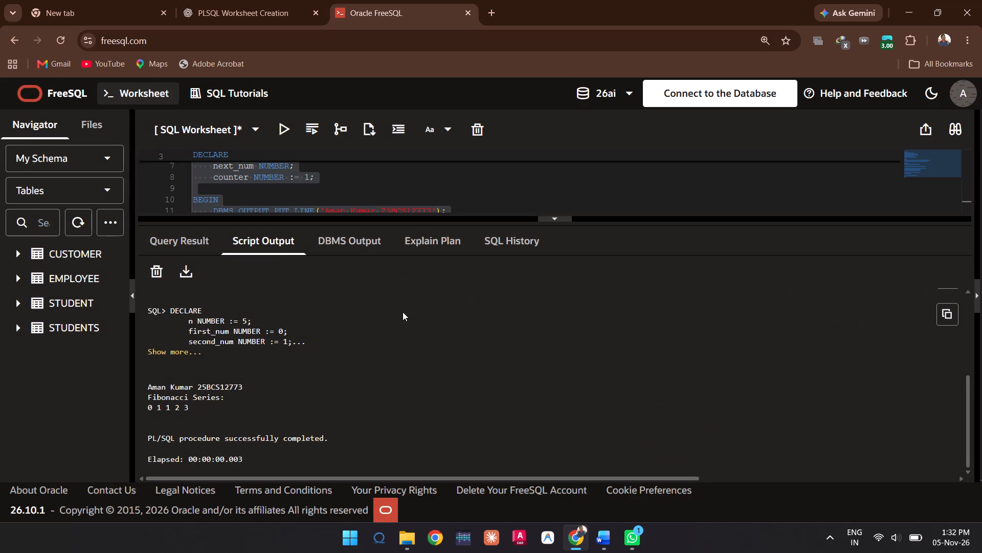
{"action": "scroll", "coordinate": [403, 312], "scroll_direction": "down", "scroll_amount": 1}
{"action": "scroll", "coordinate": [317, 372], "scroll_direction": "down", "scroll_amount": 2}
{"action": "scroll", "coordinate": [511, 341], "scroll_direction": "up", "scroll_amount": 7}
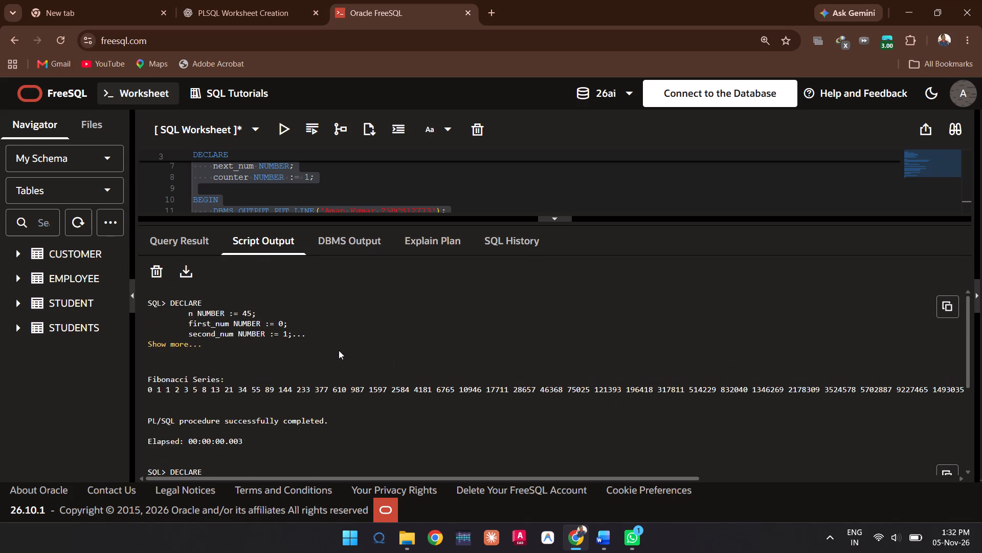
Clear the earlier script output and rerun the Fibonacci code with n set to 6.
{"action": "left_click", "coordinate": [165, 281]}
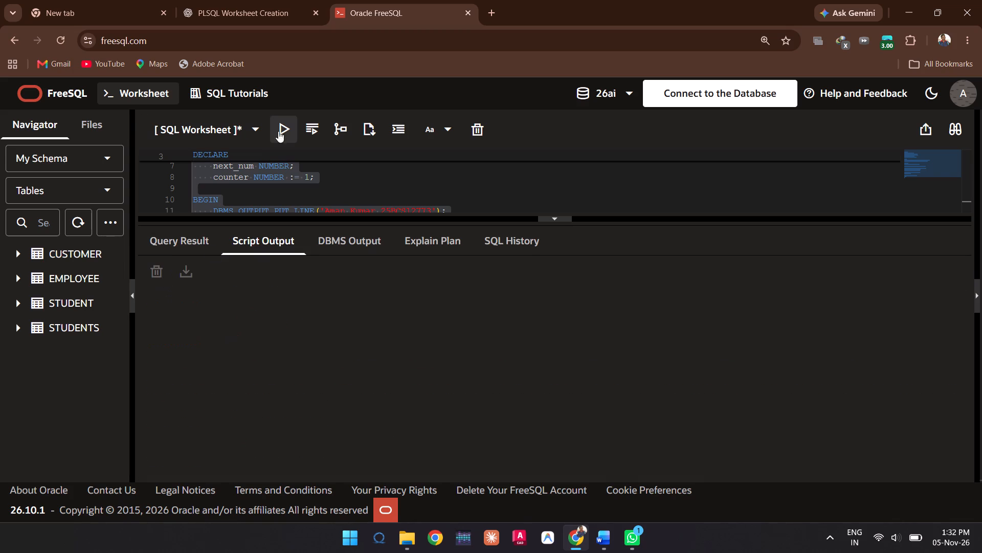
{"action": "left_click", "coordinate": [284, 126]}
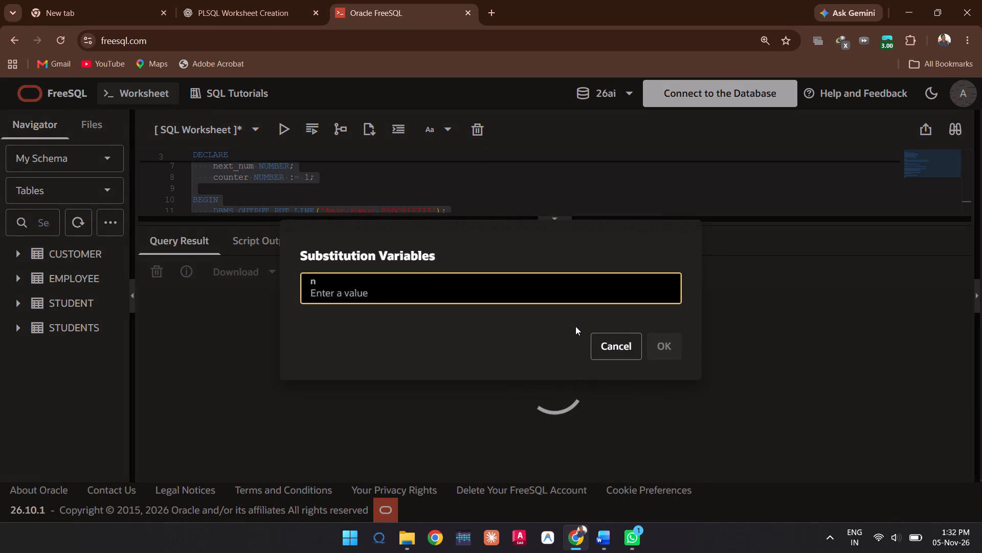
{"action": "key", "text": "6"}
{"action": "key", "text": "Return"}
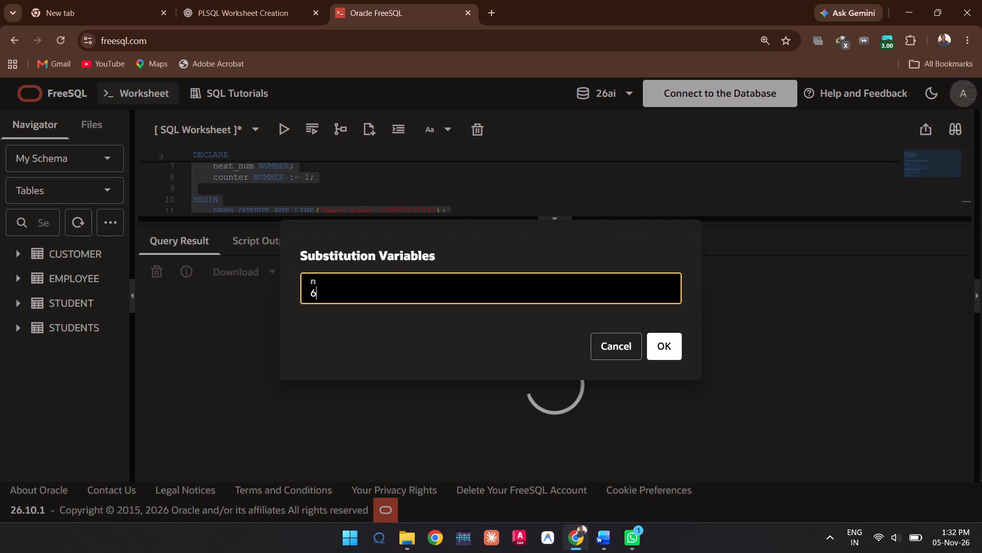
{"action": "left_click", "coordinate": [674, 340]}
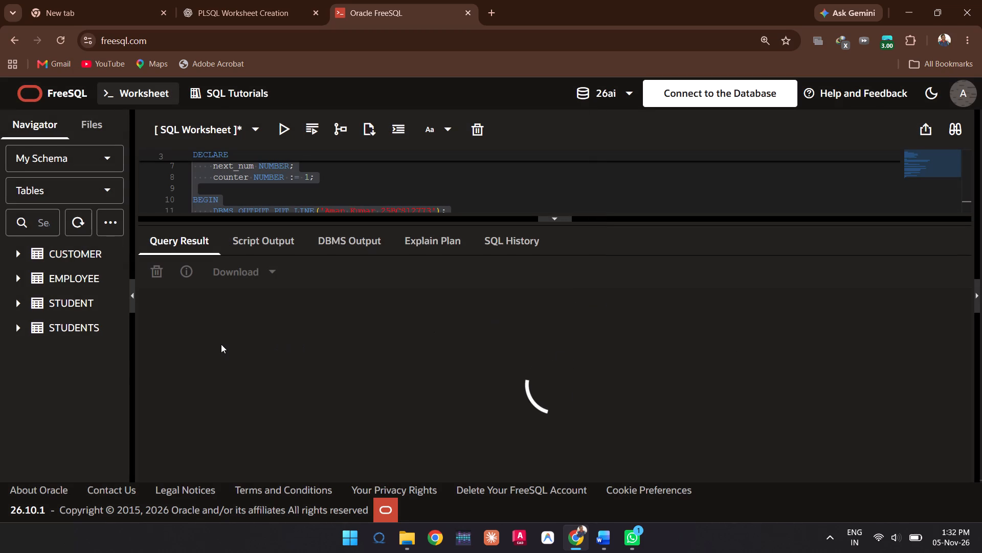
Examine the statement details of the n = 6 run, close them and review the script output.
{"action": "scroll", "coordinate": [221, 344], "scroll_direction": "down", "scroll_amount": 1}
{"action": "left_click", "coordinate": [177, 346]}
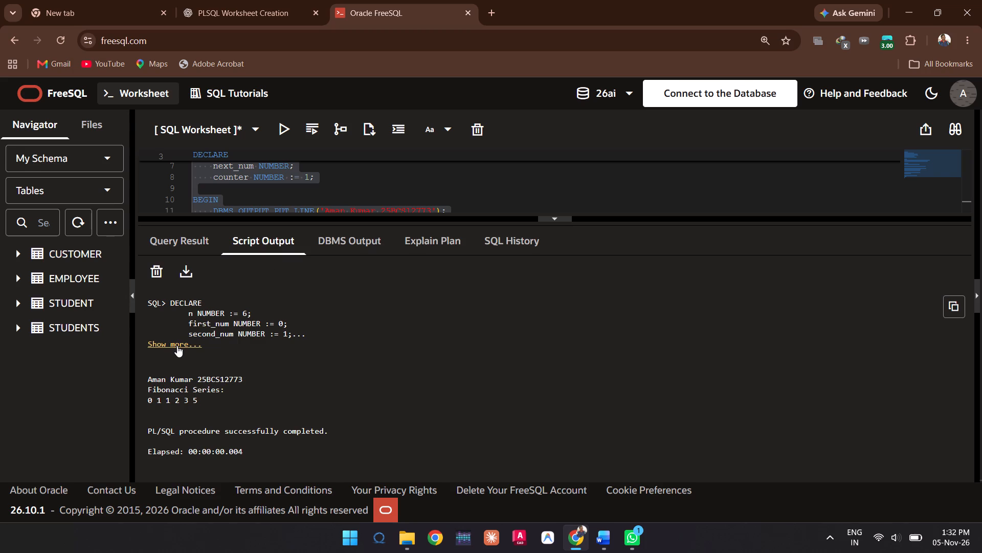
{"action": "scroll", "coordinate": [755, 311], "scroll_direction": "down", "scroll_amount": 3}
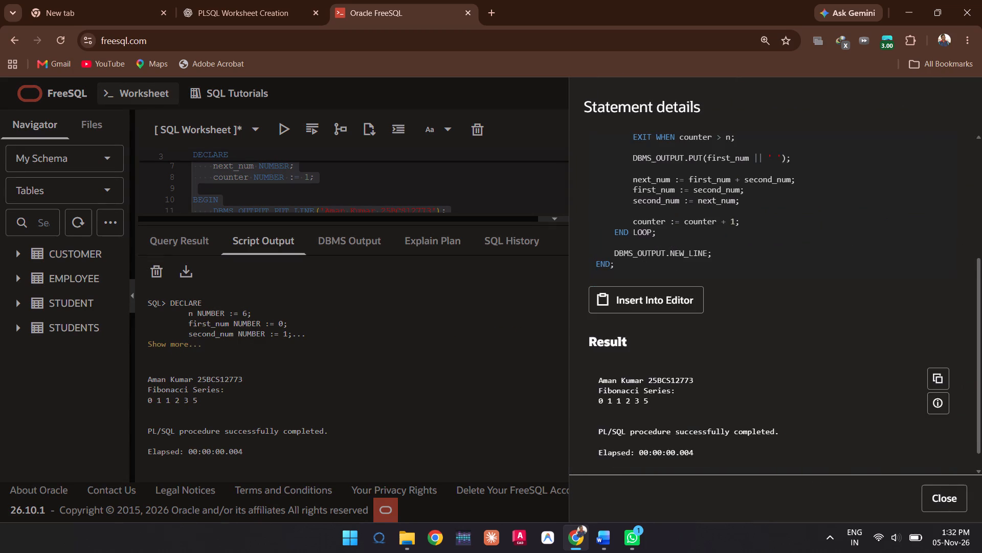
{"action": "left_click", "coordinate": [351, 432]}
{"action": "scroll", "coordinate": [420, 413], "scroll_direction": "down", "scroll_amount": 2}
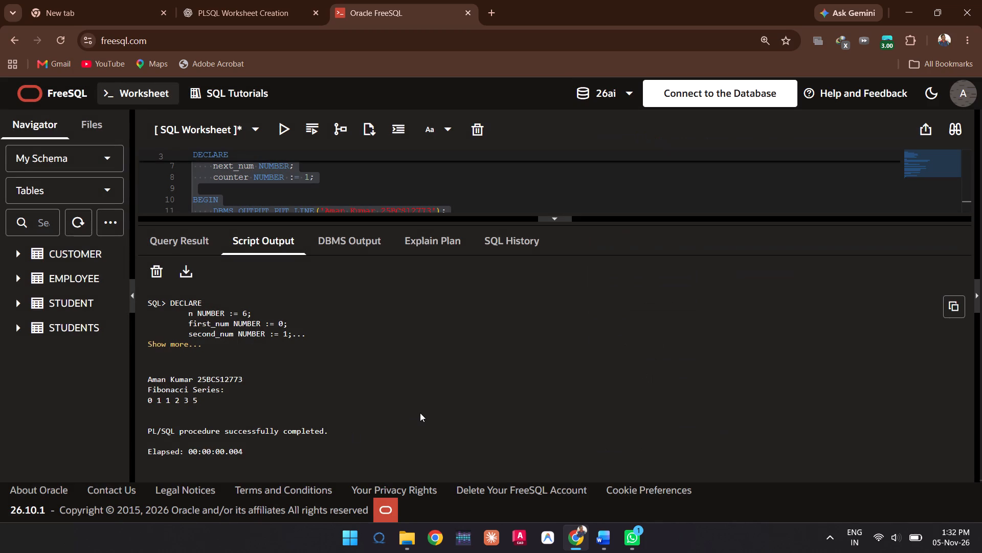
{"action": "scroll", "coordinate": [420, 413], "scroll_direction": "up", "scroll_amount": 2}
{"action": "scroll", "coordinate": [500, 403], "scroll_direction": "up", "scroll_amount": 1}
Capture a screenshot of the script output area showing the Fibonacci result for n = 6.
{"action": "key", "text": "shift+super+s"}
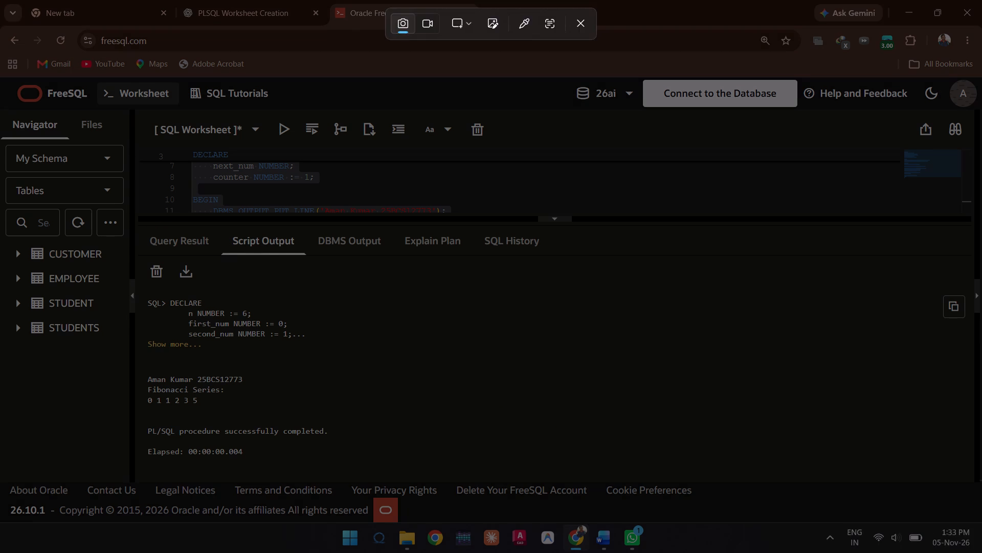
{"action": "left_click_drag", "start_coordinate": [137, 223], "coordinate": [651, 474]}
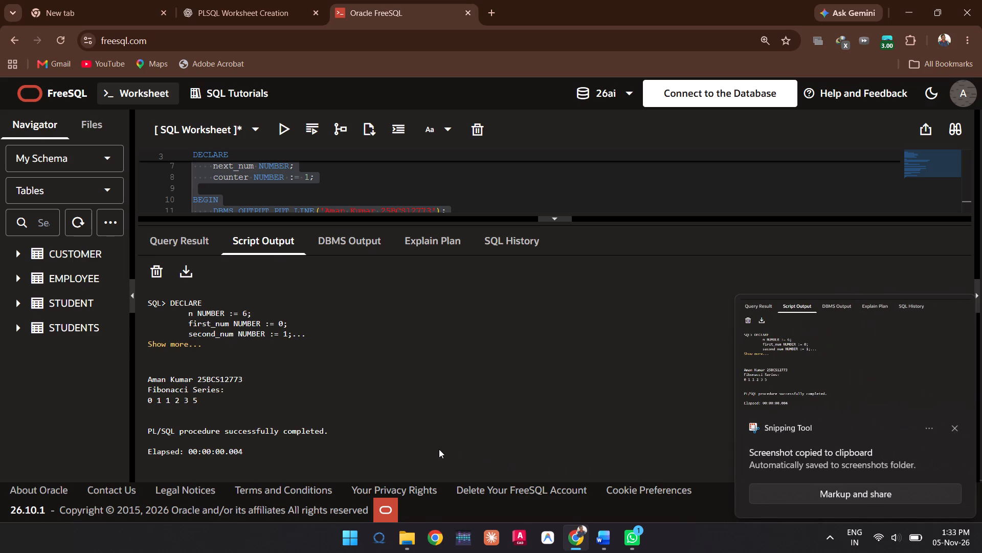
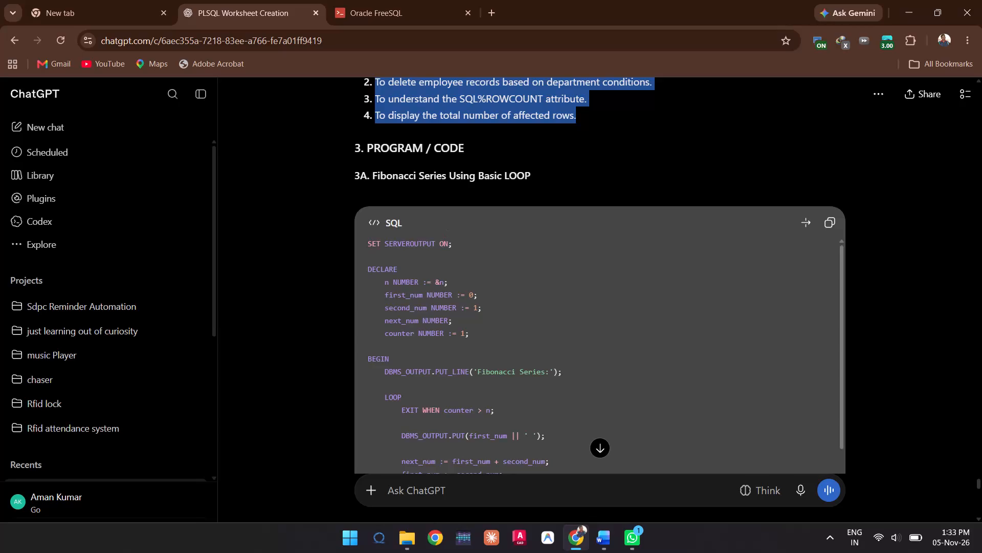
In Word, insert the previously copied DBMS_OUTPUT.PUT_LINE('Fibonacci Series:'); statement on a new line below BEGIN in the 3A code.
{"action": "left_click", "coordinate": [609, 552]}
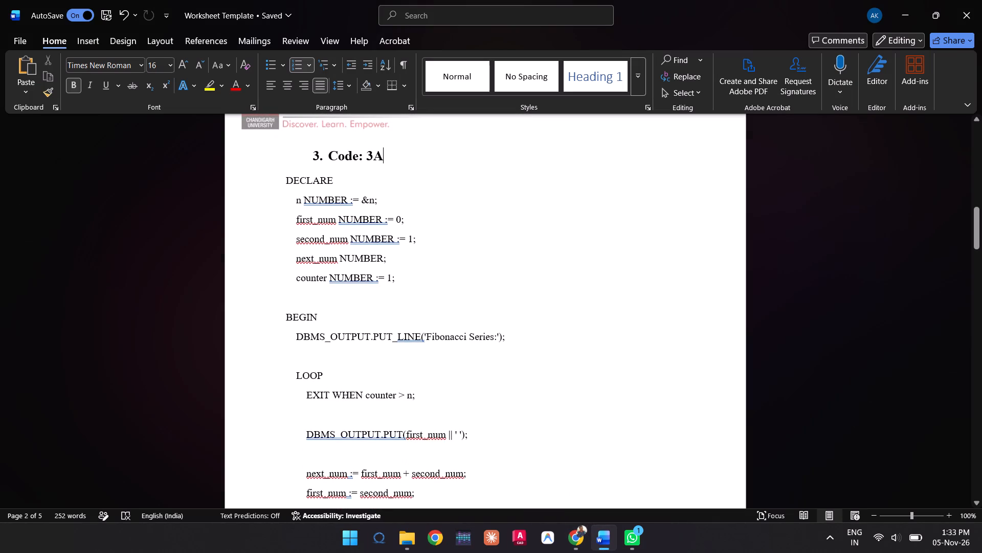
{"action": "scroll", "coordinate": [395, 414], "scroll_direction": "down", "scroll_amount": 1}
{"action": "left_click", "coordinate": [329, 274]}
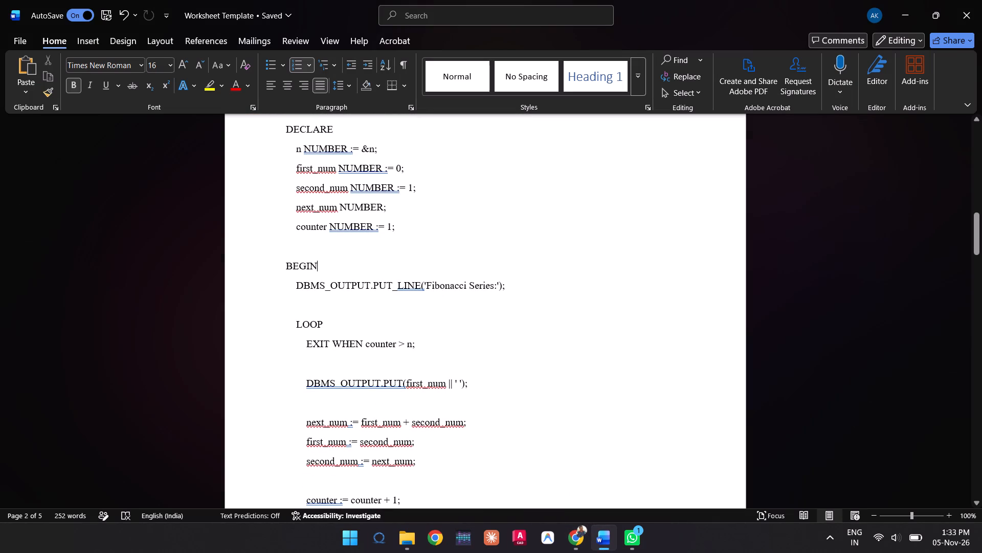
{"action": "key", "text": "shift+Return"}
{"action": "key", "text": "ctrl+v"}
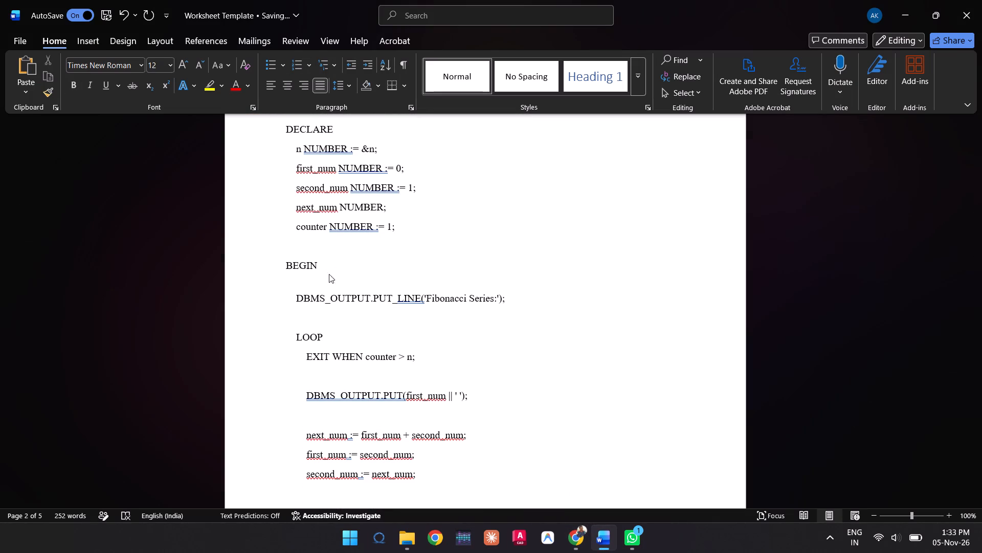
{"action": "key", "text": "ctrl+z"}
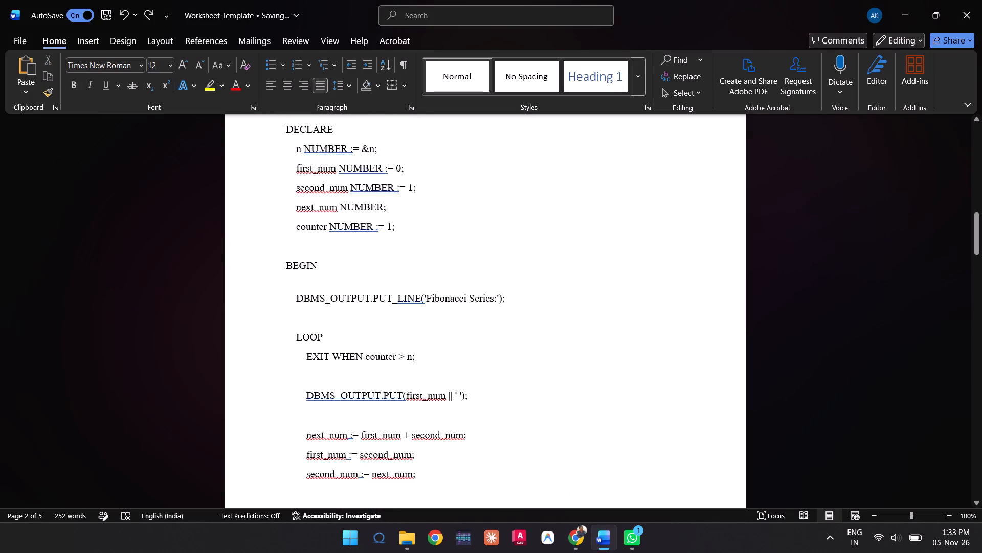
{"action": "key", "text": "super+v"}
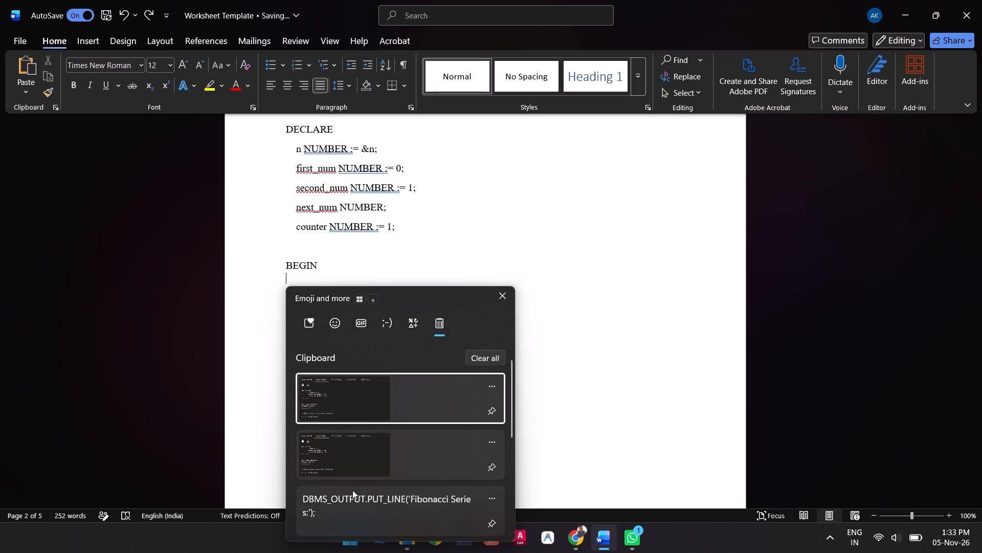
{"action": "left_click", "coordinate": [352, 497]}
{"action": "key", "text": "ctrl+v"}
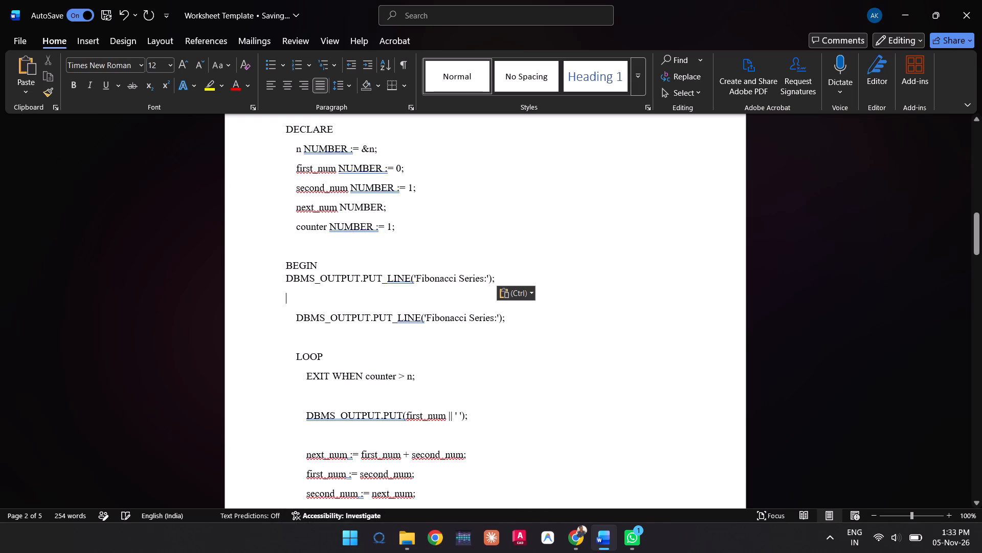
Replace the quoted text in the newly inserted PUT_LINE statement with the student's name and roll number.
{"action": "left_click", "coordinate": [486, 279]}
{"action": "key", "text": "BackSpace"}
{"action": "key", "text": "BackSpace"}
{"action": "key", "text": "BackSpace"}
{"action": "key", "text": "BackSpace"}
{"action": "key", "text": "BackSpace"}
{"action": "key", "text": "BackSpace"}
{"action": "key", "text": "BackSpace"}
{"action": "key", "text": "BackSpace"}
{"action": "key", "text": "BackSpace"}
{"action": "key", "text": "BackSpace"}
{"action": "key", "text": "BackSpace"}
{"action": "key", "text": "BackSpace"}
{"action": "key", "text": "BackSpace"}
{"action": "key", "text": "BackSpace"}
{"action": "key", "text": "BackSpace"}
{"action": "key", "text": "BackSpace"}
{"action": "key", "text": "BackSpace"}
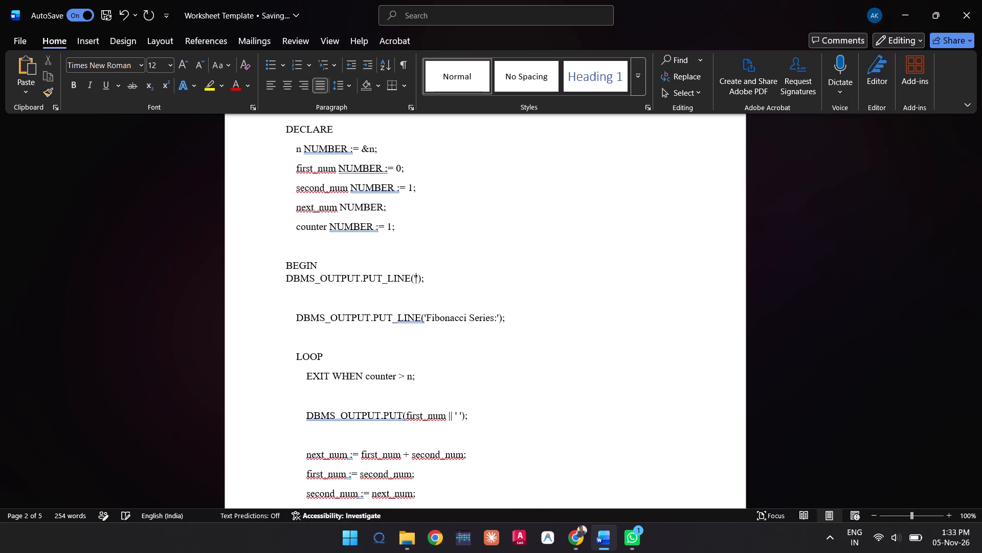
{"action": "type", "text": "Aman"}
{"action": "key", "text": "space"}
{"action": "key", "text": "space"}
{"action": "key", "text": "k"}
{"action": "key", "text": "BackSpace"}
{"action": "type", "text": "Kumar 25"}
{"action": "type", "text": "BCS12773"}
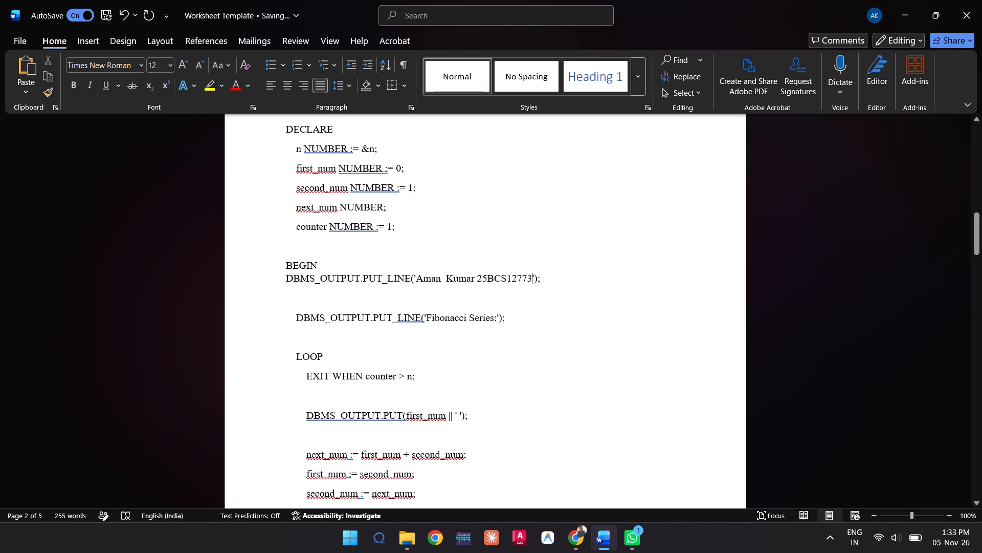
Separate the student-details PUT_LINE from BEGIN with a blank paragraph, and remove the indent before the 'Fibonacci Series:' PUT_LINE.
{"action": "left_click", "coordinate": [284, 280]}
{"action": "key", "text": "BackSpace"}
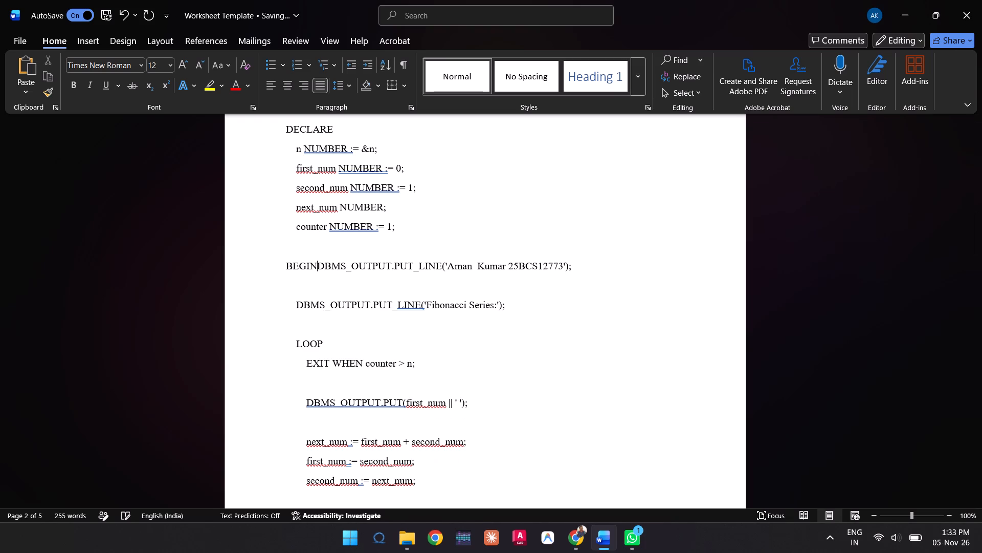
{"action": "key", "text": "Return"}
{"action": "key", "text": "Return"}
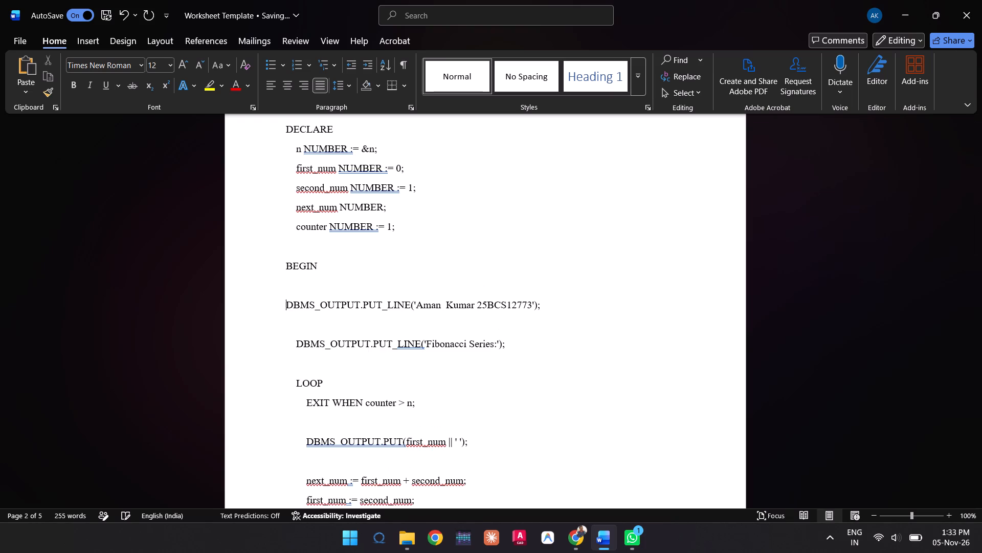
{"action": "left_click", "coordinate": [295, 343]}
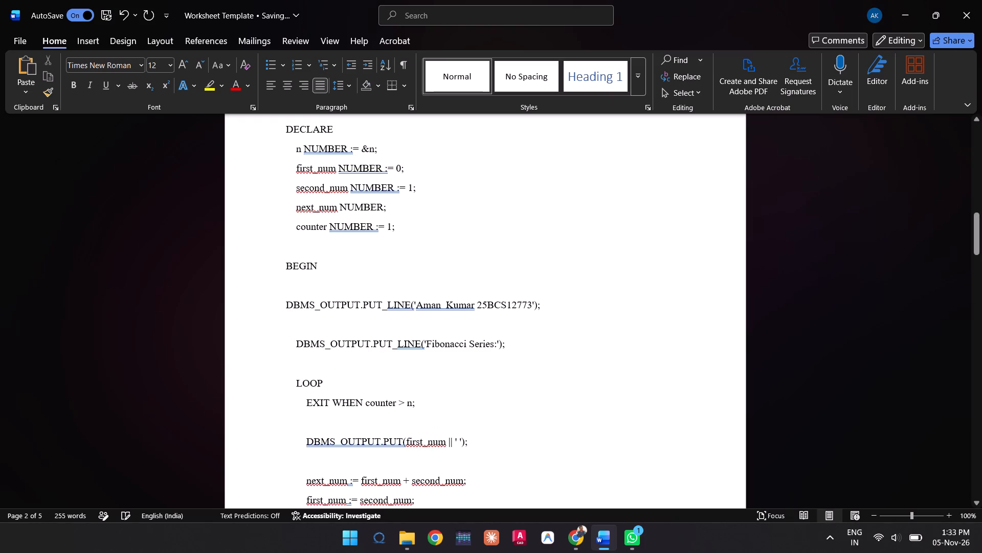
{"action": "key", "text": "BackSpace"}
{"action": "key", "text": "BackSpace"}
{"action": "key", "text": "BackSpace"}
{"action": "key", "text": "BackSpace"}
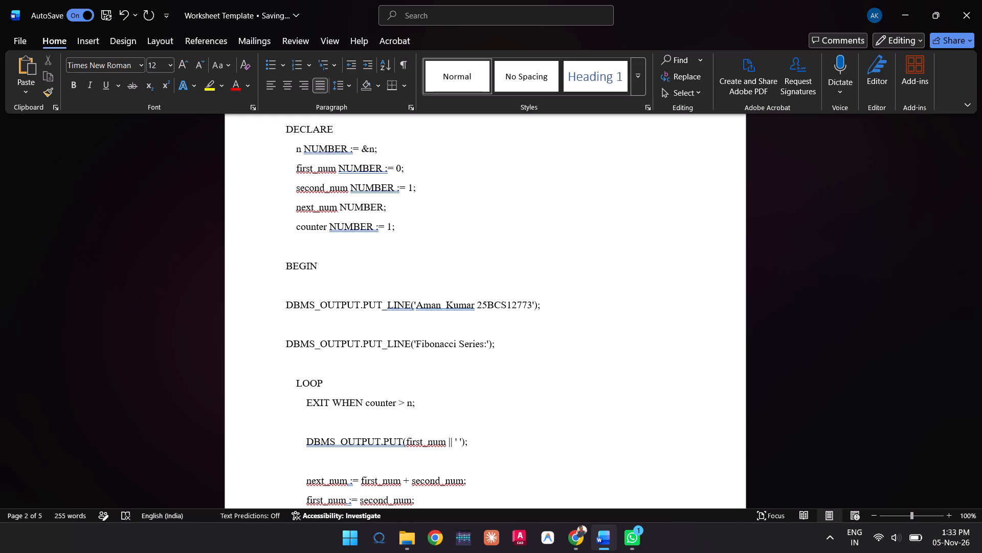
Insert two blank paragraphs between the end of the 3A code and the "4. Output:" heading.
{"action": "scroll", "coordinate": [295, 343], "scroll_direction": "down", "scroll_amount": 3}
{"action": "scroll", "coordinate": [295, 343], "scroll_direction": "up", "scroll_amount": 3}
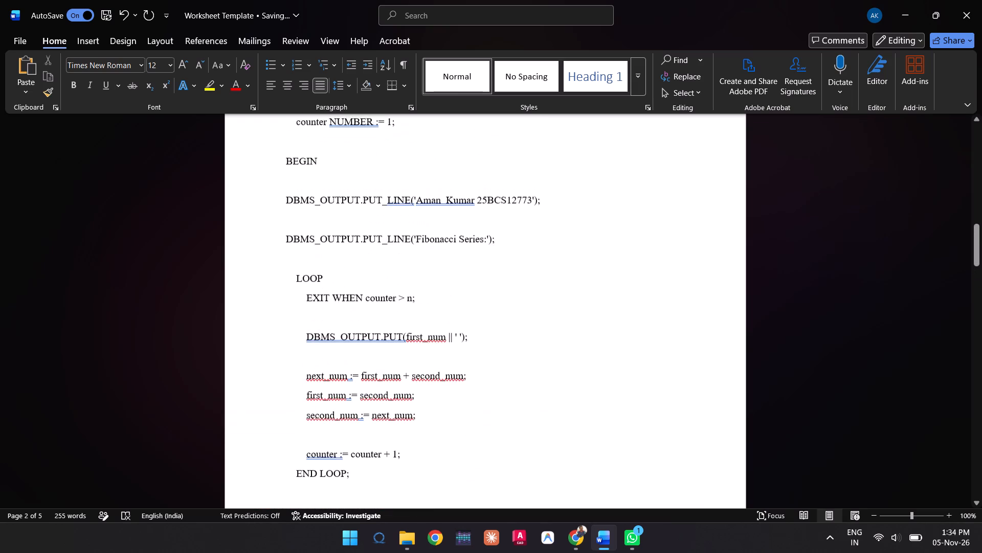
{"action": "scroll", "coordinate": [295, 343], "scroll_direction": "down", "scroll_amount": 3}
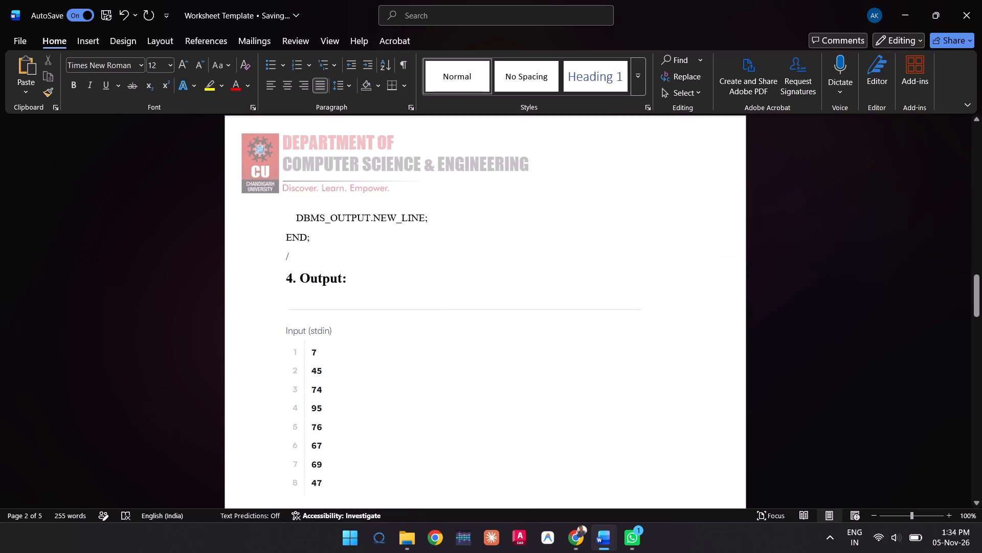
{"action": "left_click", "coordinate": [280, 282]}
{"action": "key", "text": "Return"}
{"action": "key", "text": "Return"}
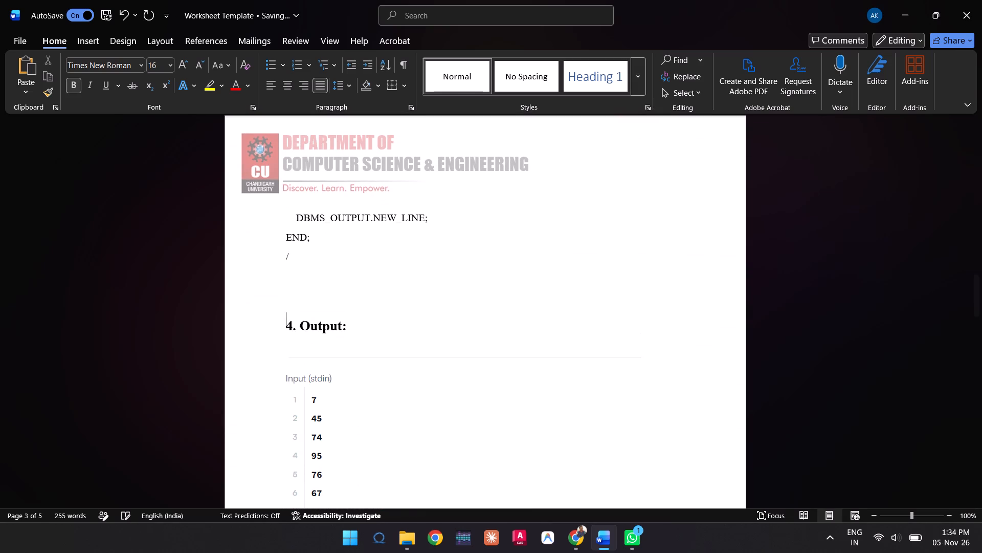
Delete the template's sample input and output picture below the "4. Output:" heading.
{"action": "scroll", "coordinate": [280, 282], "scroll_direction": "down", "scroll_amount": 3}
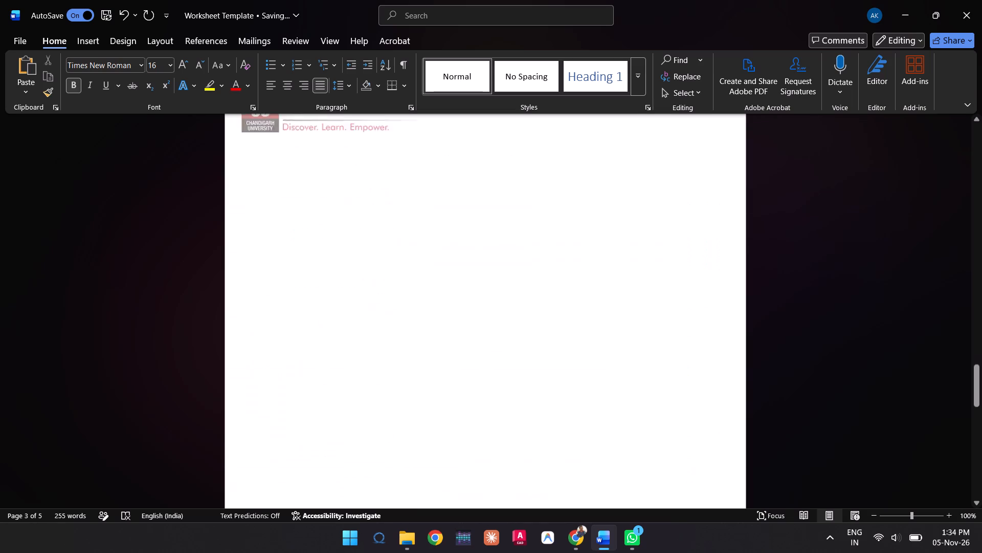
{"action": "scroll", "coordinate": [280, 282], "scroll_direction": "up", "scroll_amount": 3}
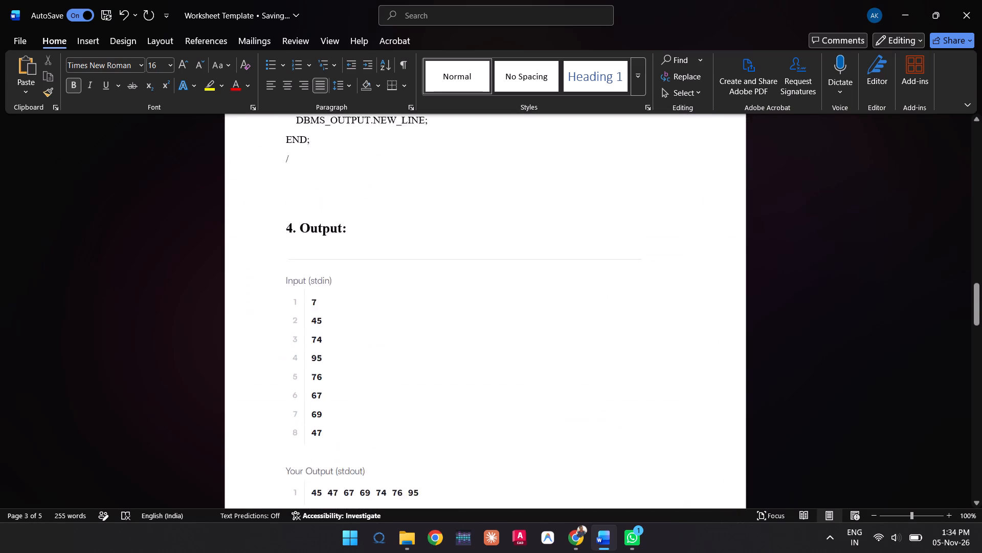
{"action": "scroll", "coordinate": [280, 282], "scroll_direction": "up", "scroll_amount": 1}
{"action": "left_click", "coordinate": [399, 409]}
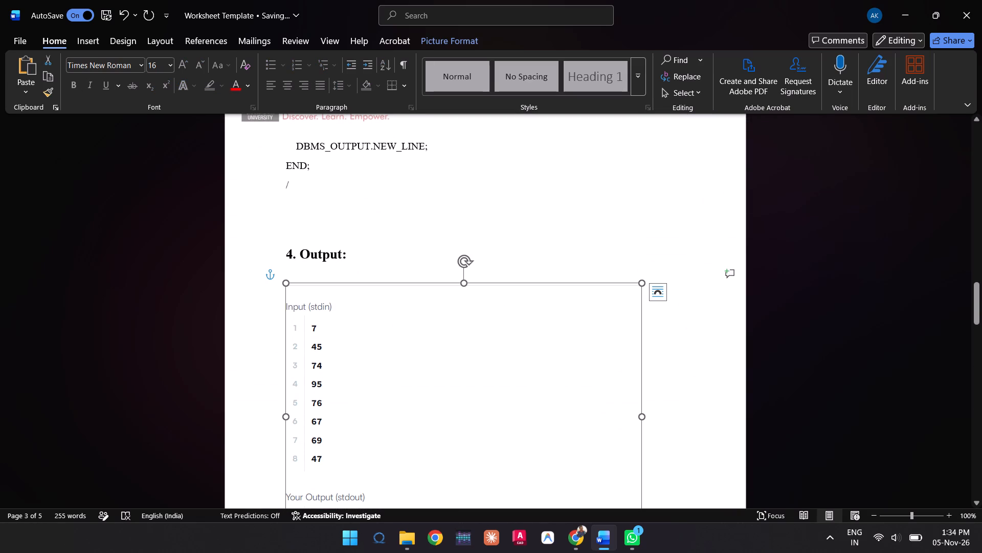
{"action": "key", "text": "Delete"}
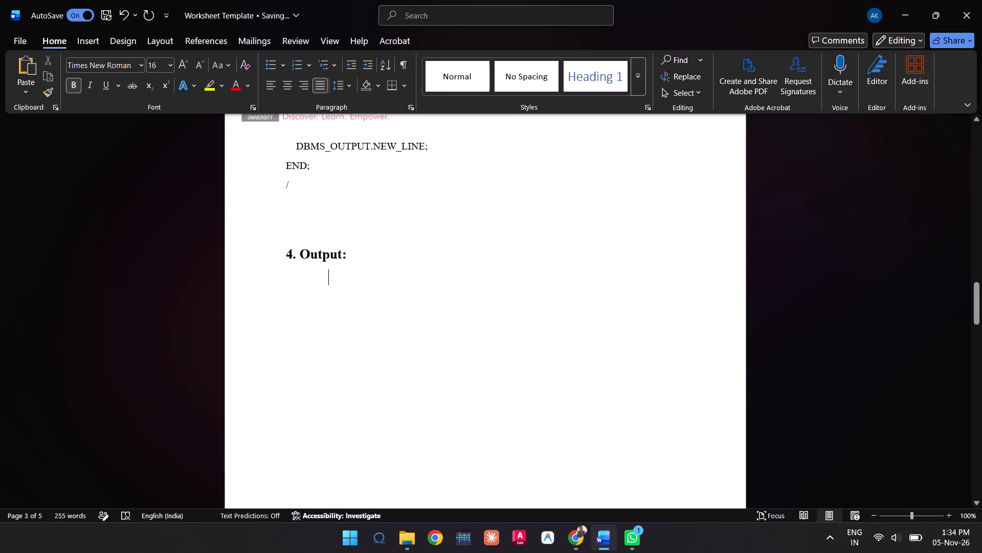
Delete the template's Test case results picture at the bottom of the output page, leaving no stray characters.
{"action": "left_click", "coordinate": [370, 255]}
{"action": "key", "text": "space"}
{"action": "key", "text": "Page_Down"}
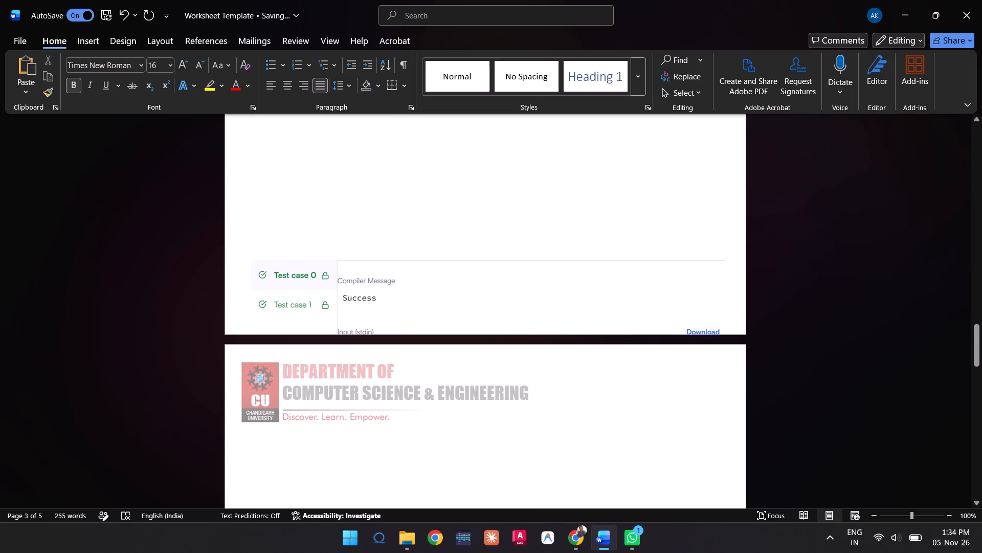
{"action": "key", "text": "BackSpace"}
{"action": "key", "text": "ctrl+z"}
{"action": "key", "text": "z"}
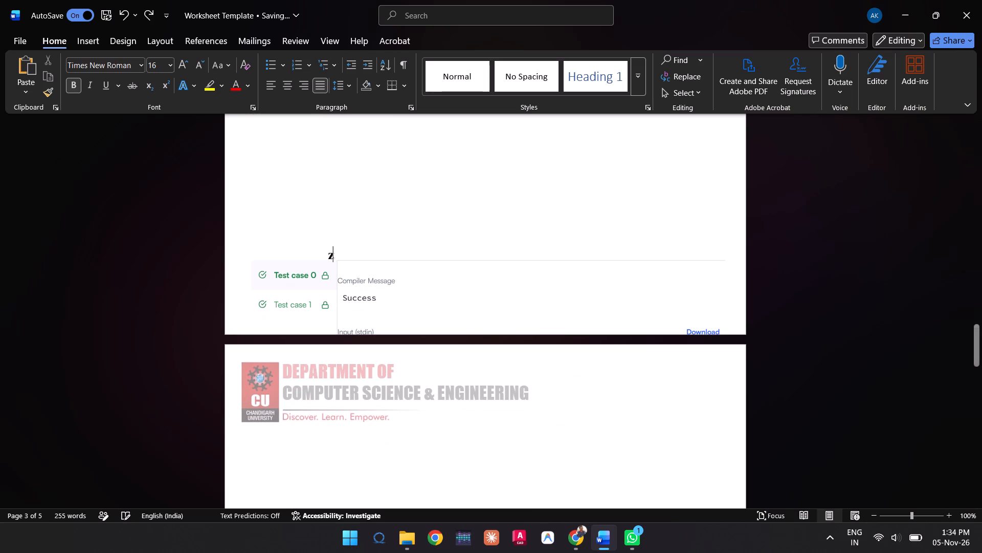
{"action": "left_click", "coordinate": [343, 308]}
{"action": "key", "text": "Delete"}
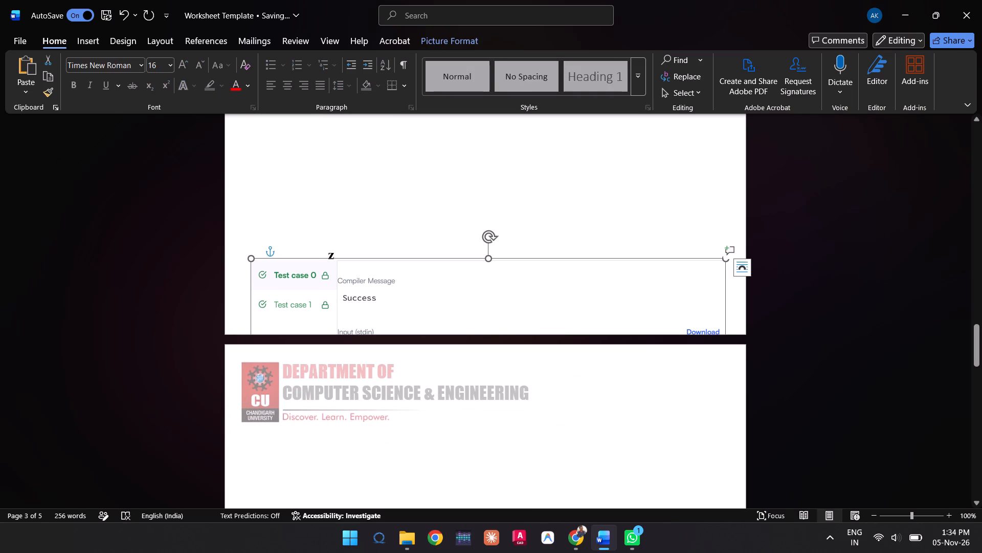
{"action": "left_click", "coordinate": [349, 261]}
{"action": "key", "text": "BackSpace"}
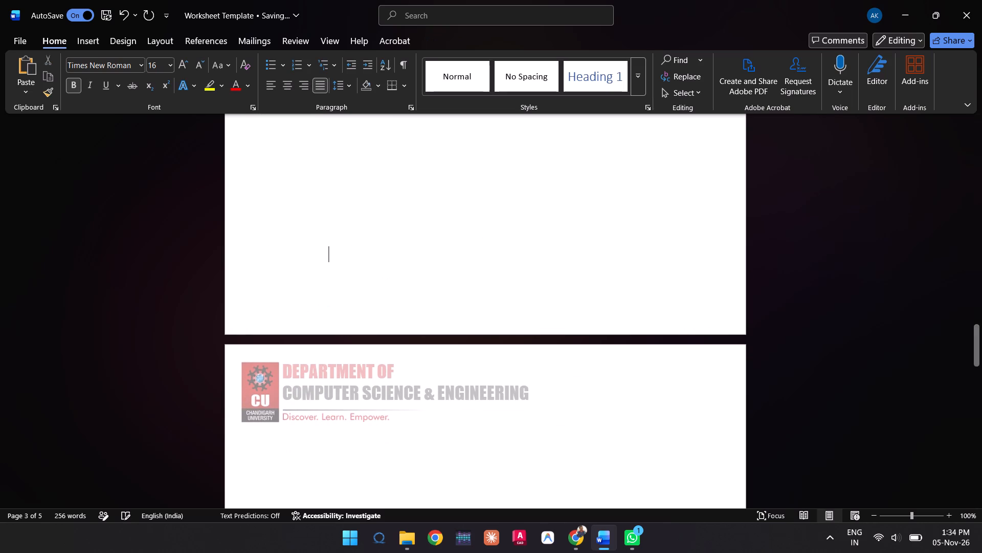
Append "3A" to the "4. Output:" heading.
{"action": "scroll", "coordinate": [349, 261], "scroll_direction": "up", "scroll_amount": 4}
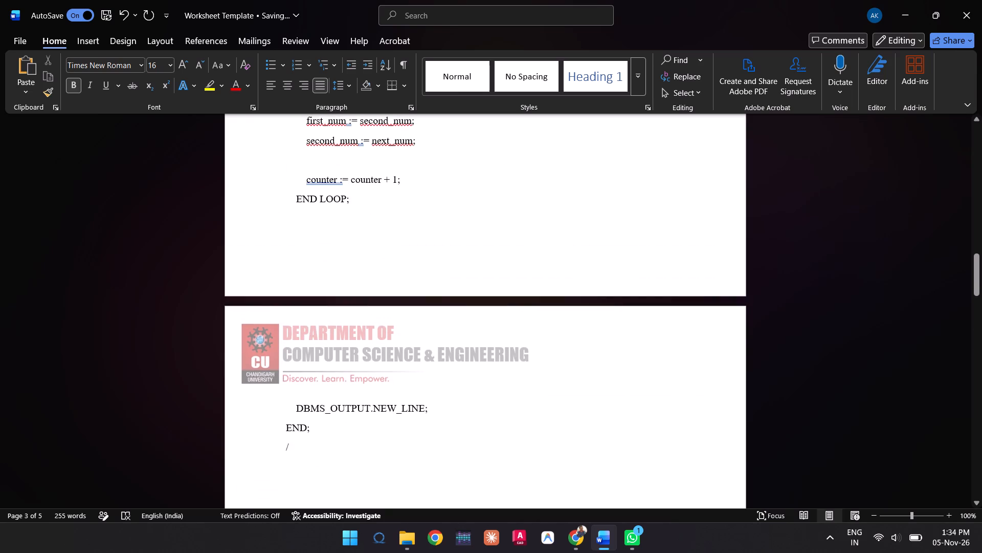
{"action": "scroll", "coordinate": [399, 276], "scroll_direction": "down", "scroll_amount": 1}
{"action": "left_click", "coordinate": [378, 377]}
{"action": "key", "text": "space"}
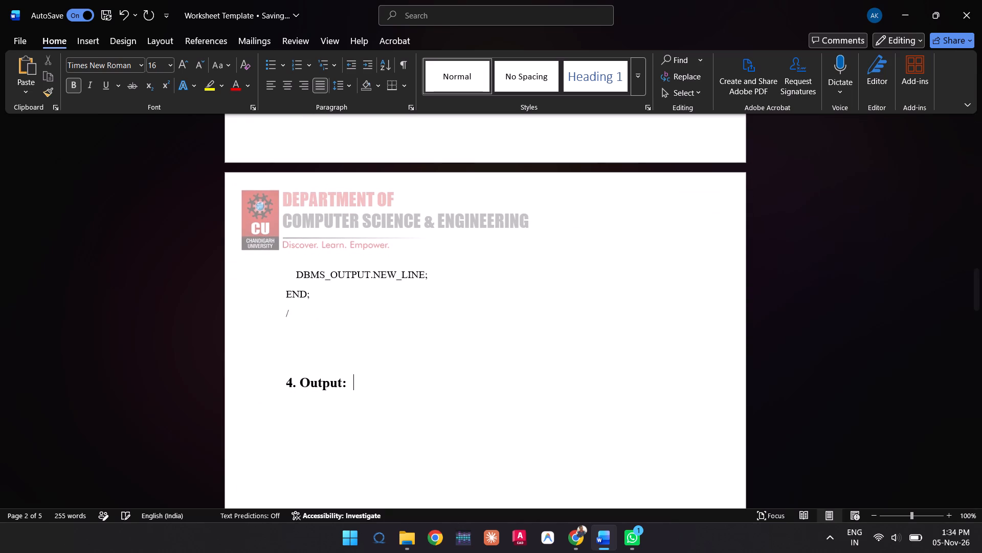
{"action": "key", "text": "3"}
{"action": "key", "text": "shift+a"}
Add the label "CODE: 3B" below the end of the 3A code, leaving a blank line between them.
{"action": "scroll", "coordinate": [325, 311], "scroll_direction": "up", "scroll_amount": 6}
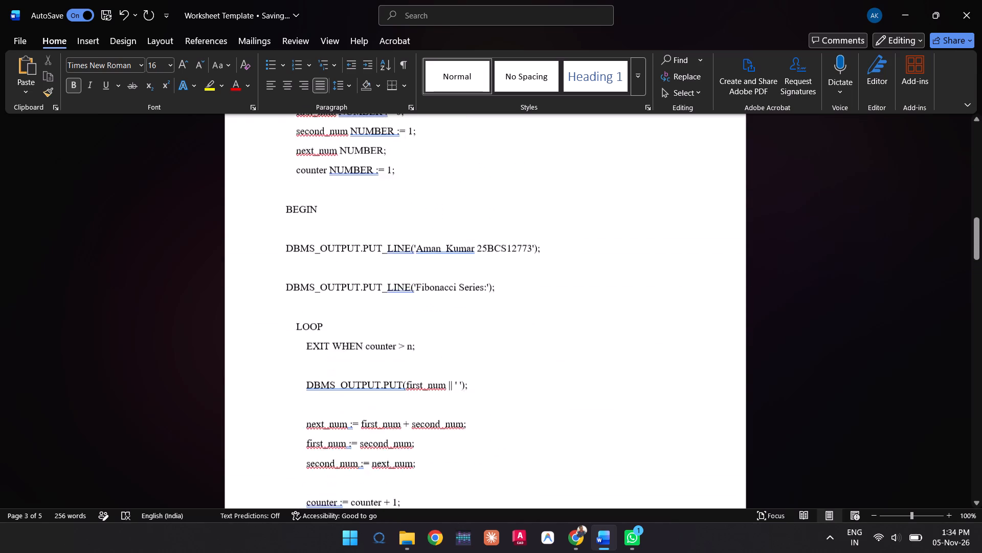
{"action": "scroll", "coordinate": [325, 311], "scroll_direction": "up", "scroll_amount": 2}
{"action": "scroll", "coordinate": [325, 311], "scroll_direction": "down", "scroll_amount": 3}
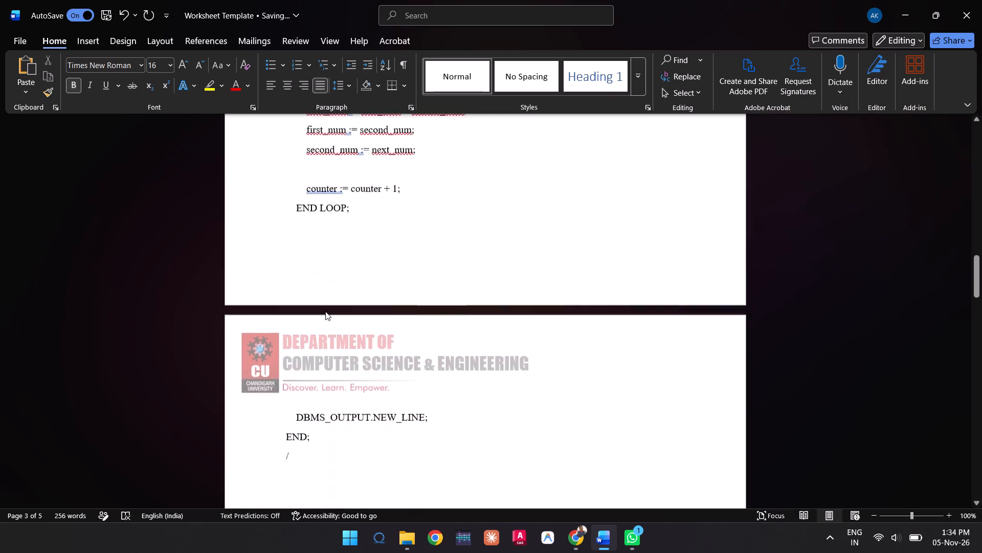
{"action": "scroll", "coordinate": [325, 311], "scroll_direction": "down", "scroll_amount": 1}
{"action": "scroll", "coordinate": [325, 311], "scroll_direction": "up", "scroll_amount": 2}
{"action": "left_click", "coordinate": [296, 323]}
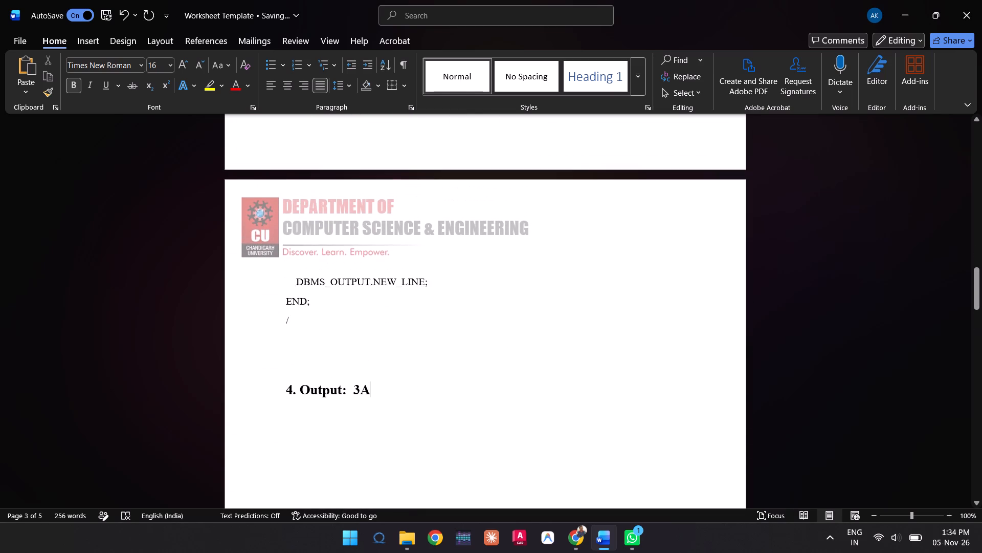
{"action": "key", "text": "shift+Return"}
{"action": "key", "text": "shift+Return"}
{"action": "key", "text": "shift+Return"}
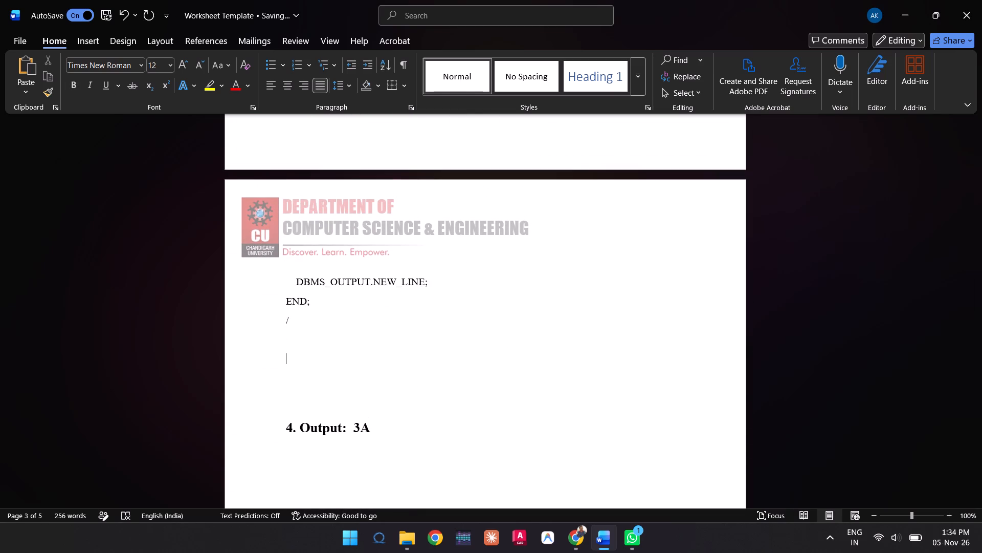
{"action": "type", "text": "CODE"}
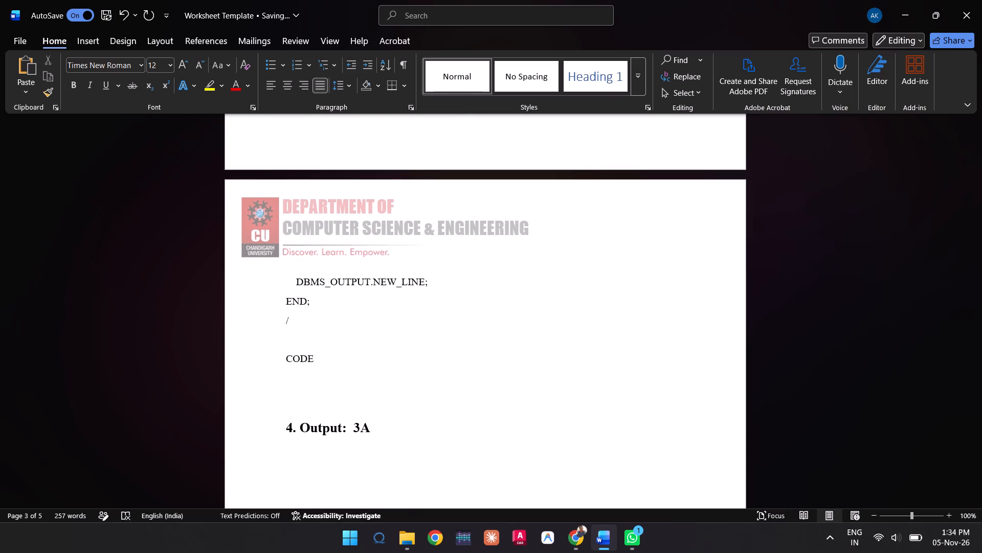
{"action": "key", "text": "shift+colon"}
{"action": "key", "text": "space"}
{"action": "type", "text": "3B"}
Format the "CODE: 3B" label as bold with a font size of 14.
{"action": "left_click_drag", "start_coordinate": [335, 367], "coordinate": [279, 356]}
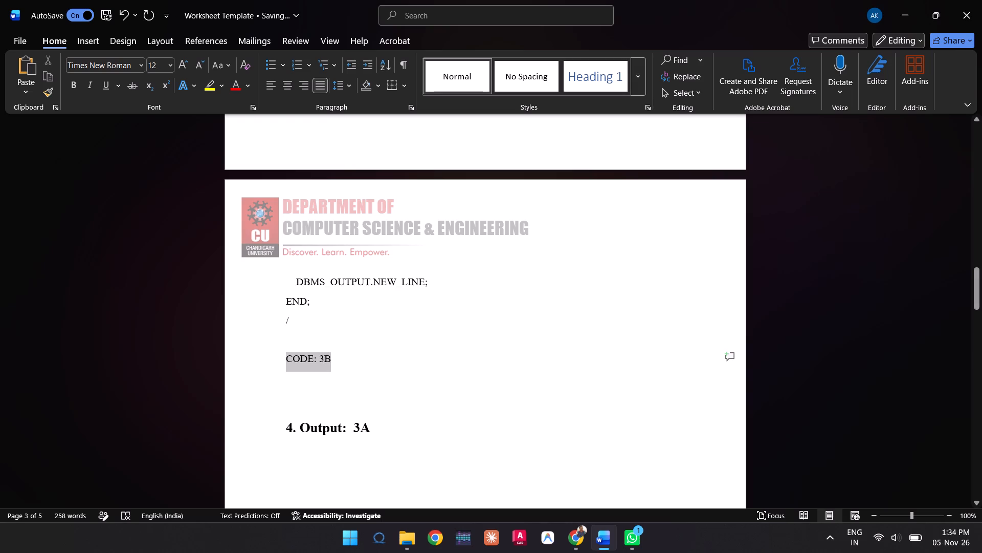
{"action": "left_click_drag", "start_coordinate": [279, 356], "coordinate": [275, 353]}
{"action": "left_click", "coordinate": [361, 312]}
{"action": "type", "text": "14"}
{"action": "left_click", "coordinate": [285, 330]}
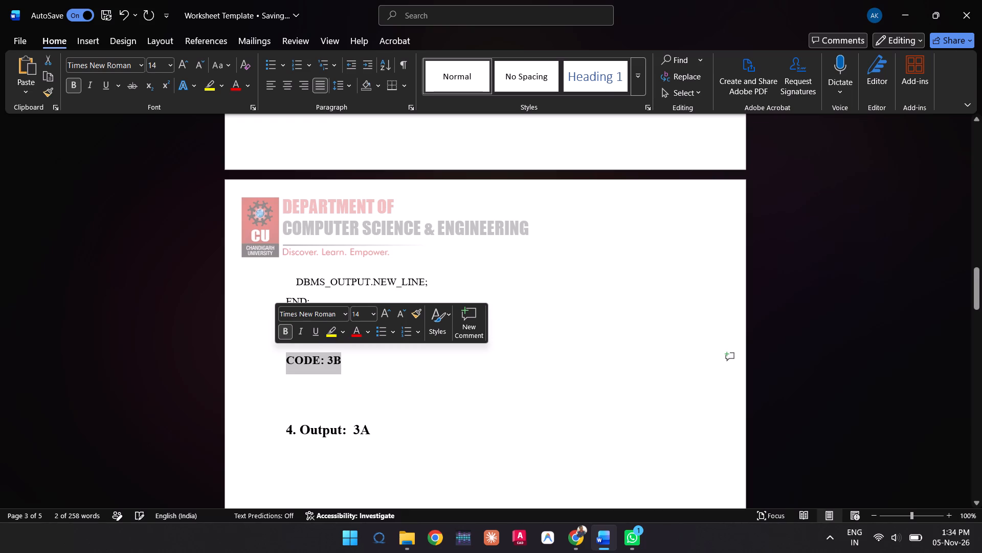
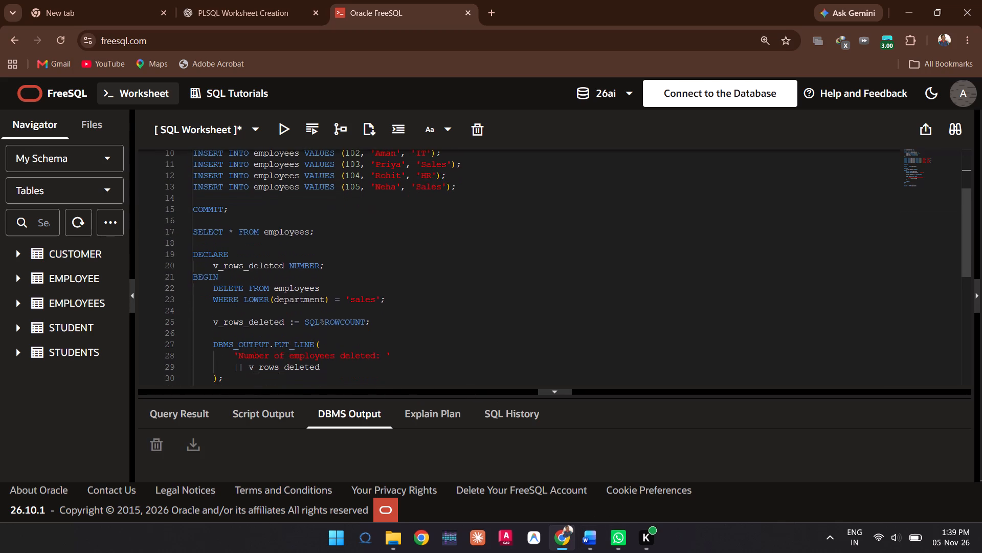
{"action": "scroll", "coordinate": [369, 290], "scroll_direction": "down", "scroll_amount": 1}
{"action": "left_click", "coordinate": [284, 288]}
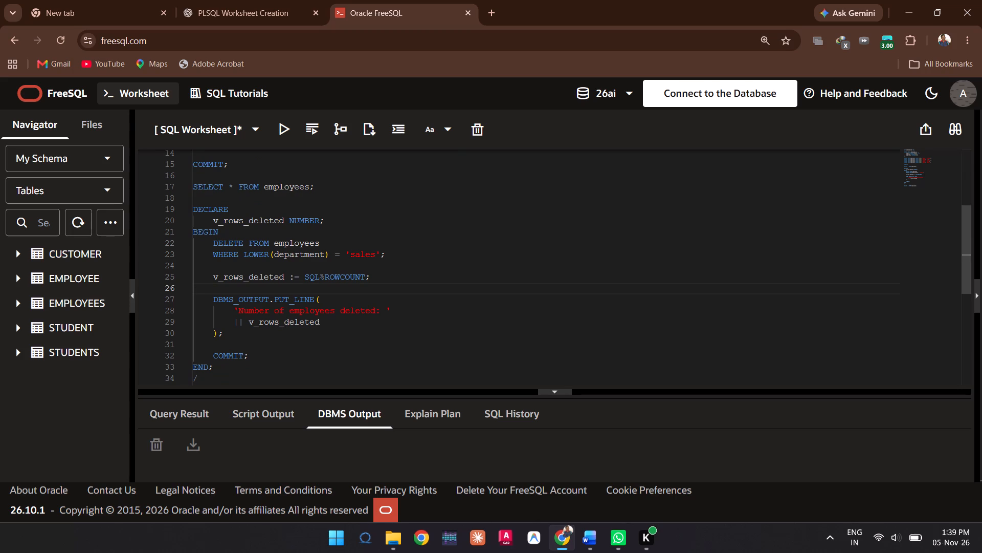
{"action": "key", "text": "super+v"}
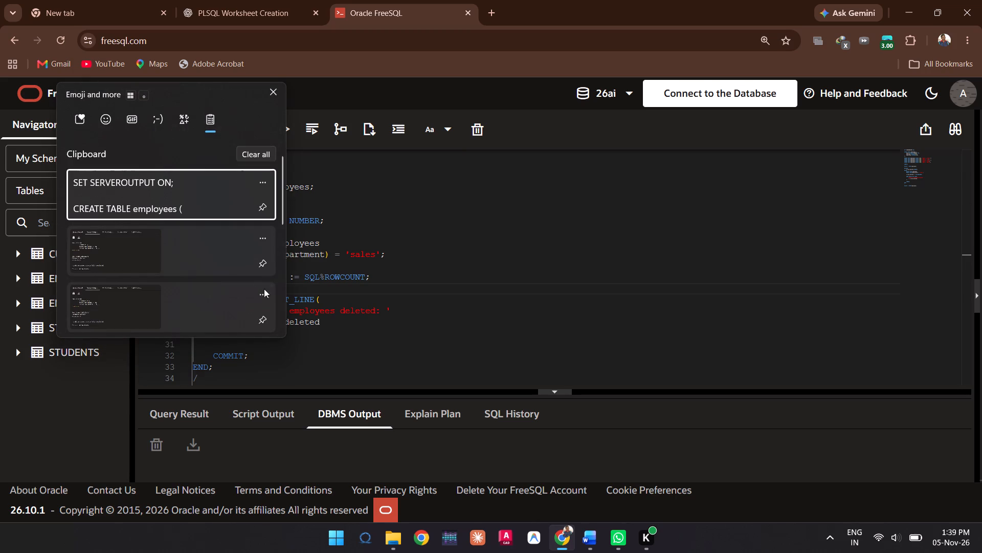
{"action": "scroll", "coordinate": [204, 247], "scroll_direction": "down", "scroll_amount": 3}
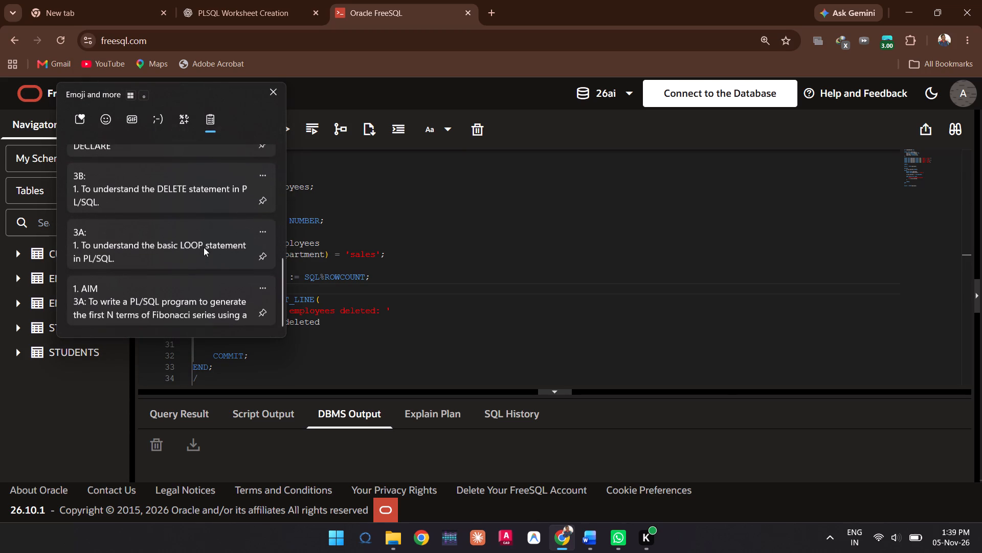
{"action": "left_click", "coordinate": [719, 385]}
Copy the student name and ID PUT_LINE statement from Word's 3A code and insert it, indented four spaces, before FreeSQL's deleted-employees output statement.
{"action": "left_click", "coordinate": [583, 551]}
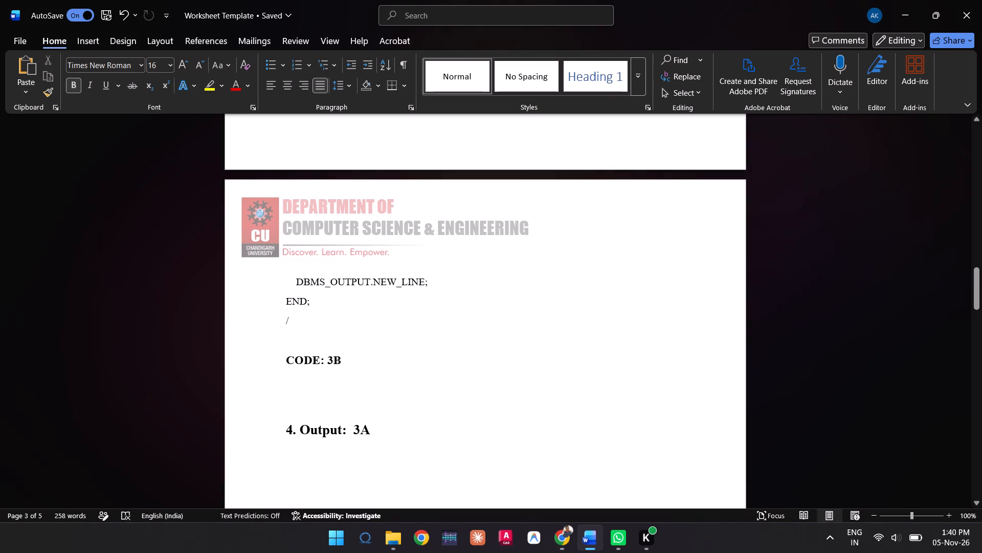
{"action": "scroll", "coordinate": [465, 358], "scroll_direction": "up", "scroll_amount": 3}
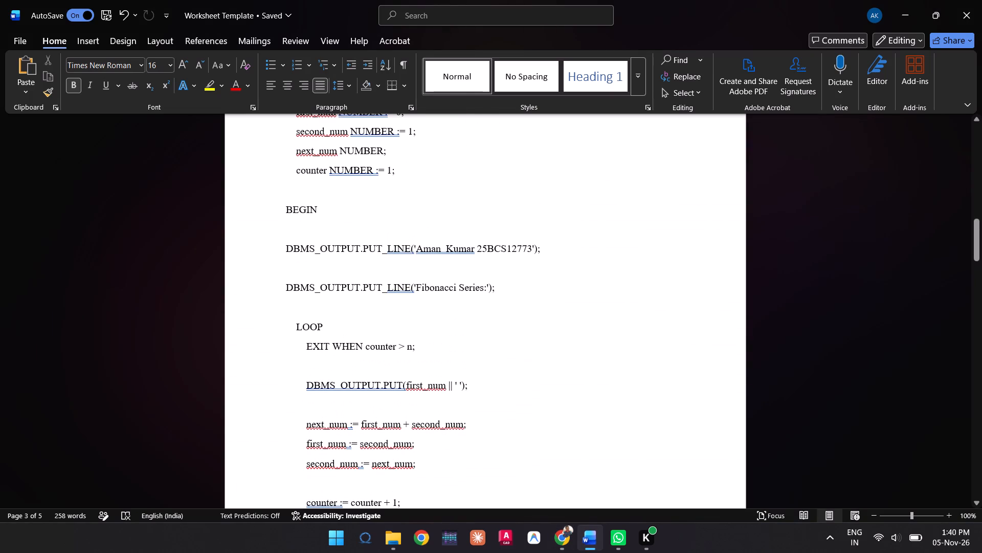
{"action": "left_click_drag", "start_coordinate": [557, 243], "coordinate": [285, 246]}
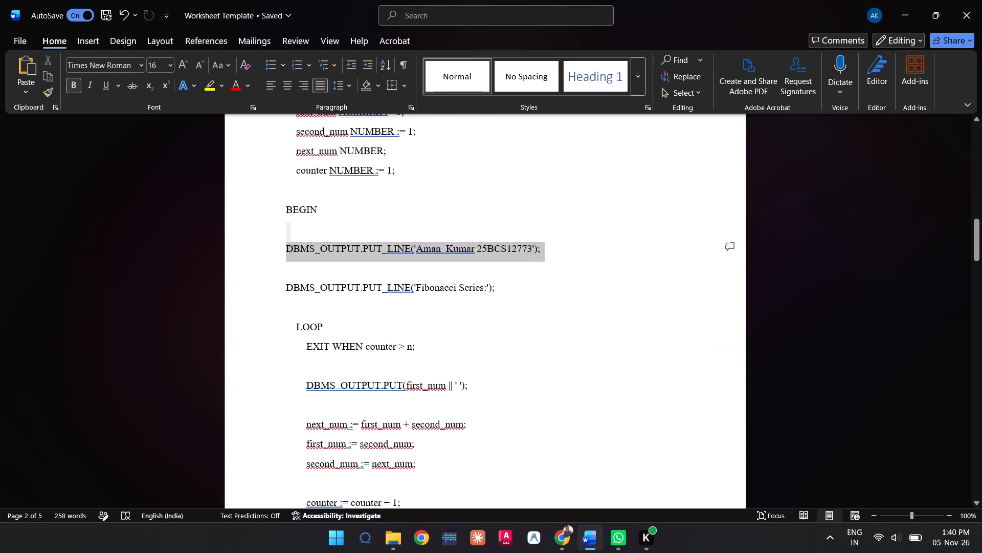
{"action": "left_click_drag", "start_coordinate": [285, 246], "coordinate": [285, 247]}
{"action": "key", "text": "ctrl+c"}
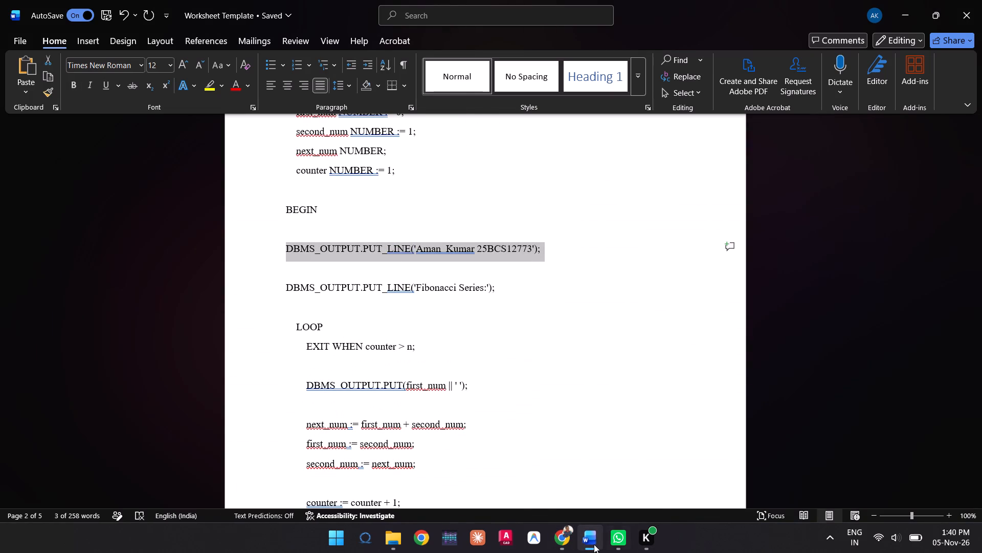
{"action": "left_click", "coordinate": [568, 546]}
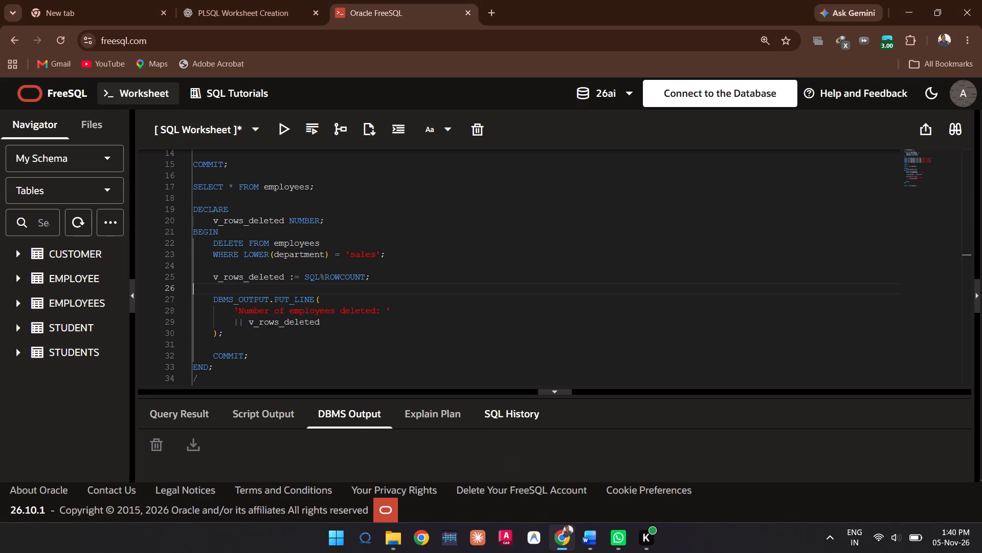
{"action": "left_click", "coordinate": [306, 289]}
{"action": "key", "text": "ctrl+v"}
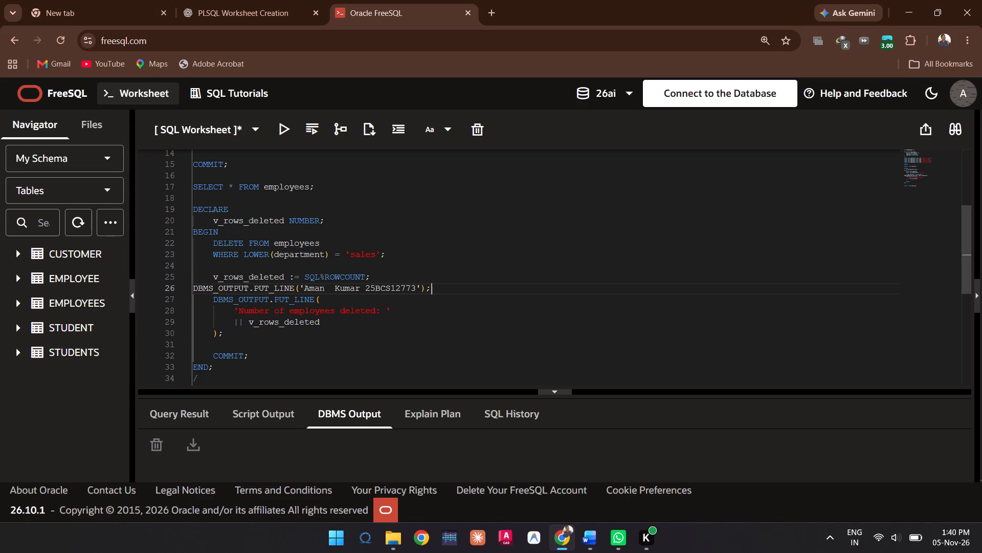
{"action": "left_click", "coordinate": [196, 291]}
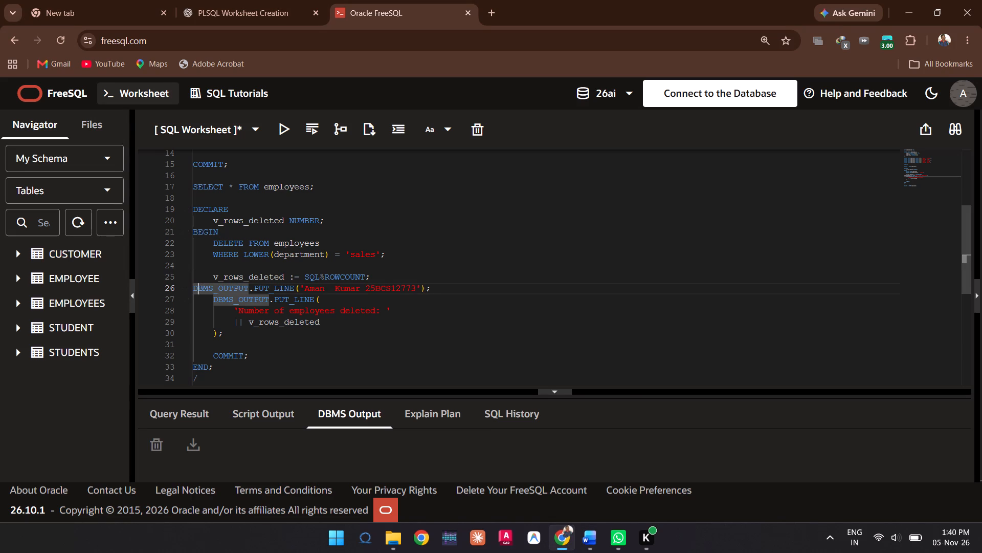
{"action": "key", "text": "Left"}
{"action": "key", "text": "space"}
{"action": "key", "text": "space"}
{"action": "key", "text": "space"}
{"action": "key", "text": "space"}
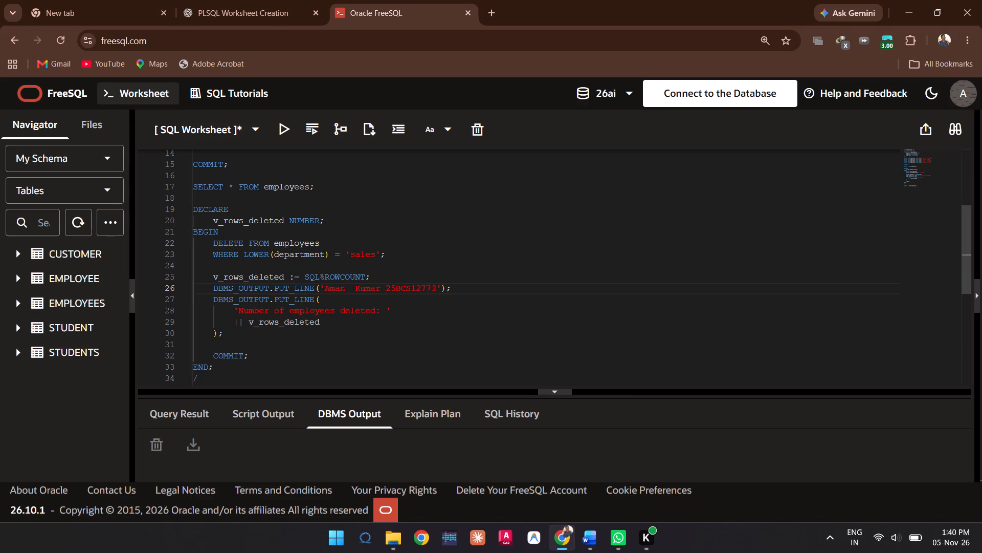
Run the updated 3B code, enlarge the results area and display the DBMS output.
{"action": "left_click", "coordinate": [279, 123]}
{"action": "scroll", "coordinate": [404, 324], "scroll_direction": "down", "scroll_amount": 2}
{"action": "left_click_drag", "start_coordinate": [531, 395], "coordinate": [531, 190]}
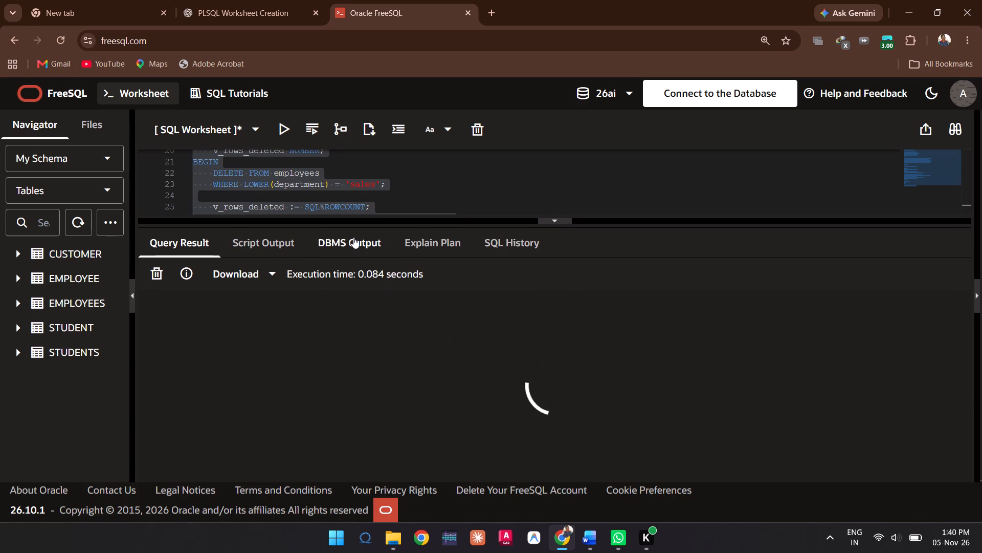
{"action": "left_click", "coordinate": [353, 237]}
{"action": "scroll", "coordinate": [471, 375], "scroll_direction": "down", "scroll_amount": 1}
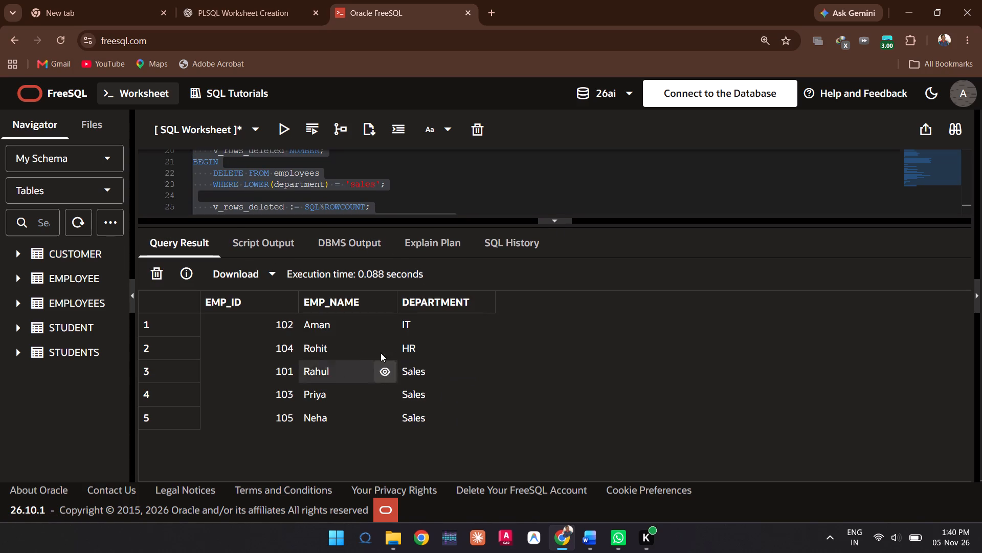
{"action": "left_click", "coordinate": [363, 240]}
{"action": "scroll", "coordinate": [365, 368], "scroll_direction": "up", "scroll_amount": 1}
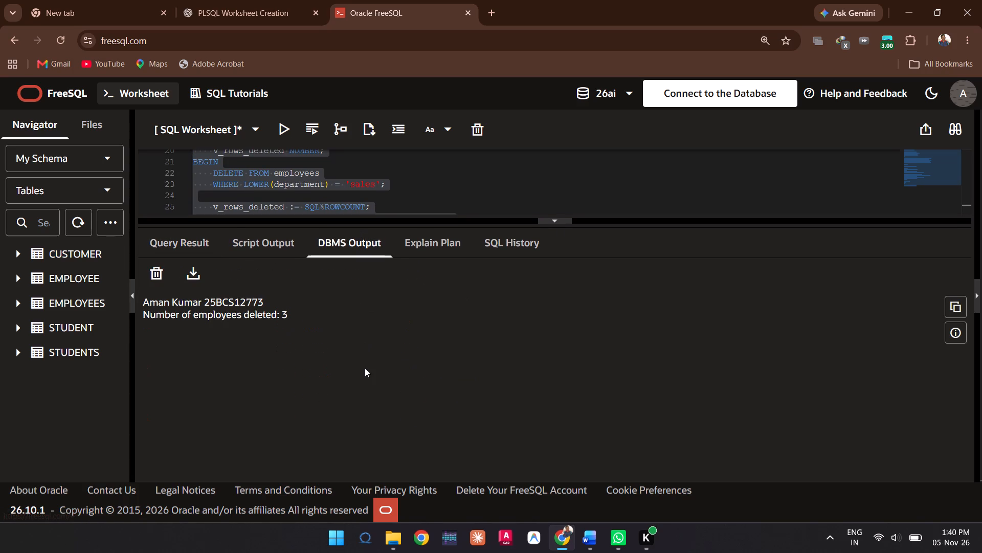
{"action": "scroll", "coordinate": [365, 368], "scroll_direction": "up", "scroll_amount": 1}
Capture a screenshot of the DBMS output area, including the result tabs and the printed 3B lines.
{"action": "key", "text": "shift+super+s"}
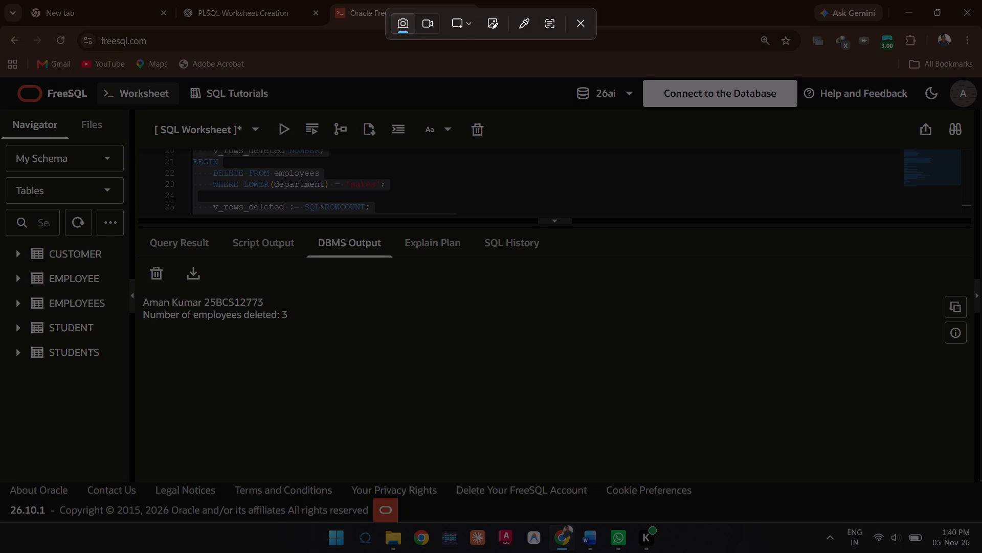
{"action": "left_click_drag", "start_coordinate": [137, 230], "coordinate": [541, 341]}
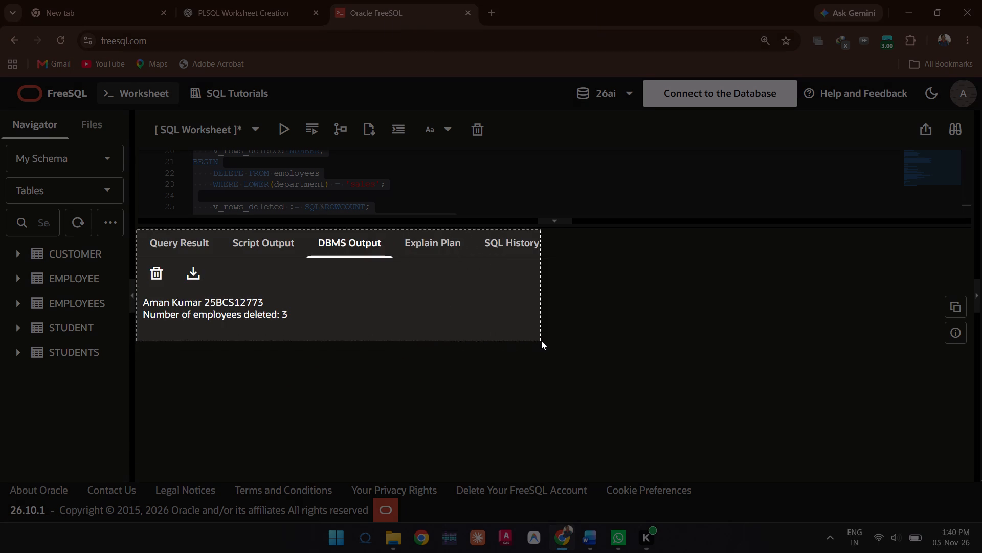
{"action": "left_click_drag", "start_coordinate": [541, 341], "coordinate": [562, 360]}
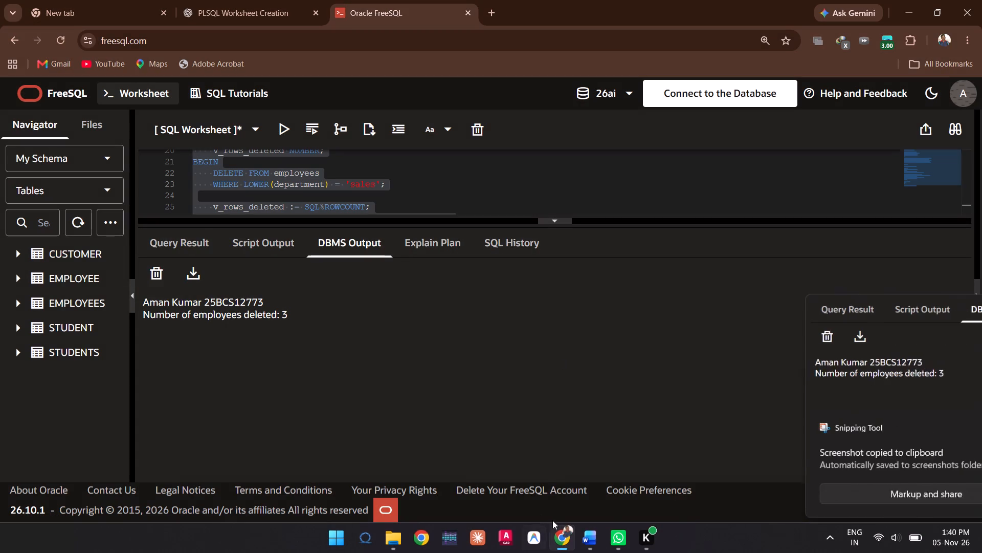
Switch to Word and paste the 3B DBMS output screenshot into the blank space below the "Output: 3A" section.
{"action": "left_click", "coordinate": [590, 544]}
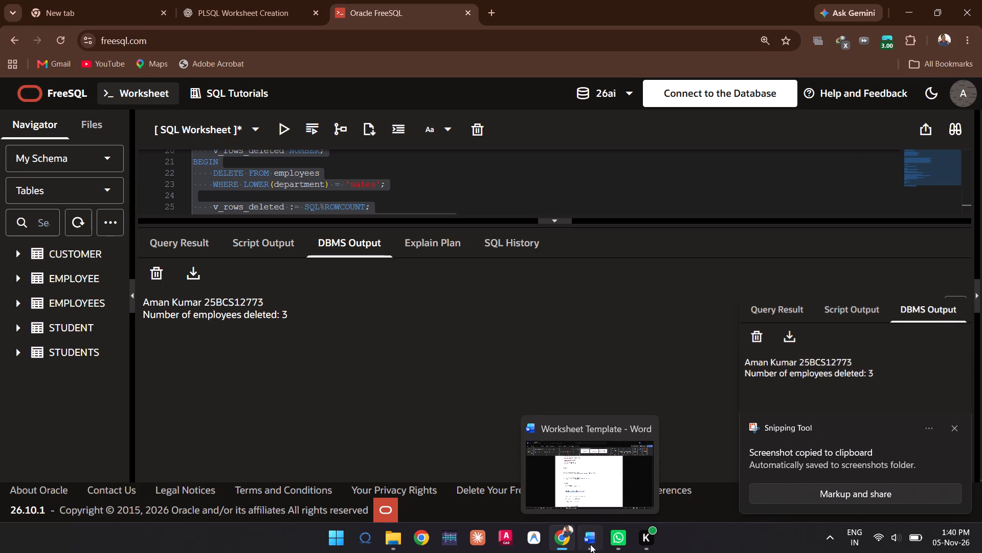
{"action": "scroll", "coordinate": [452, 346], "scroll_direction": "down", "scroll_amount": 3}
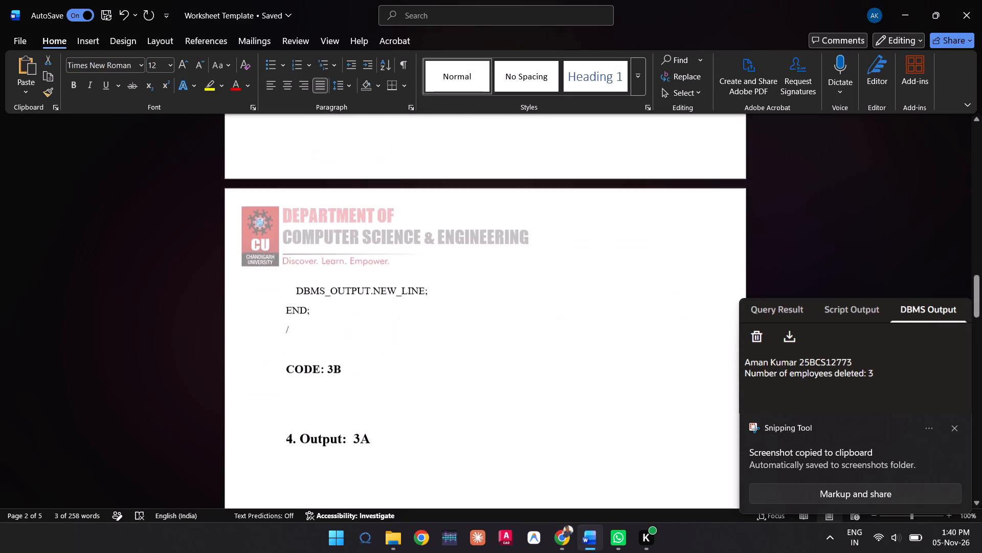
{"action": "scroll", "coordinate": [452, 346], "scroll_direction": "down", "scroll_amount": 1}
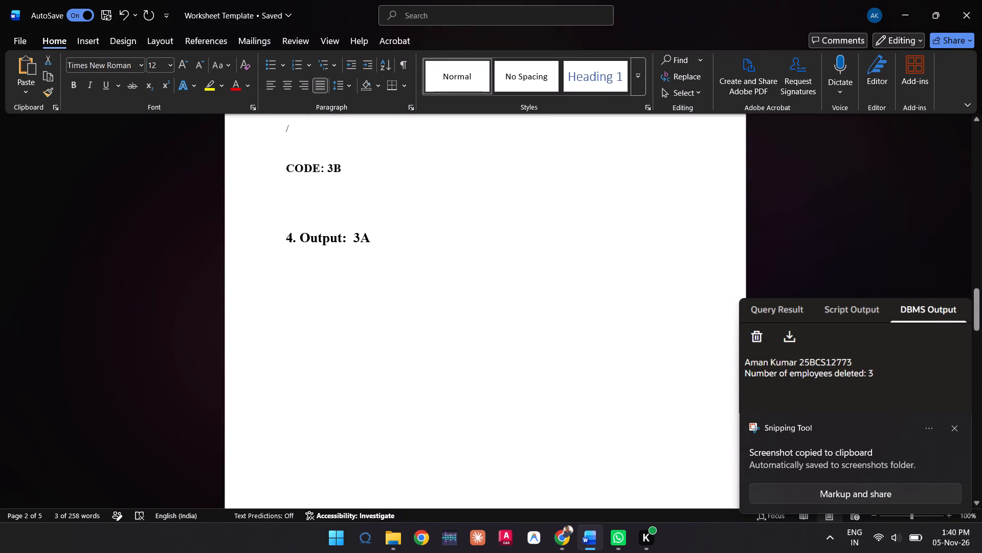
{"action": "left_click", "coordinate": [367, 382]}
{"action": "key", "text": "ctrl+v"}
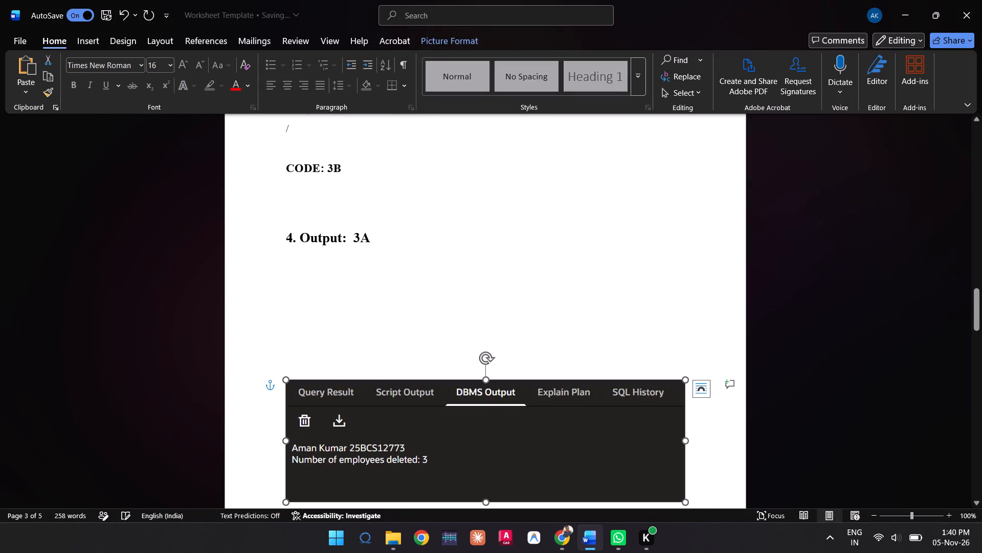
{"action": "left_click", "coordinate": [316, 359]}
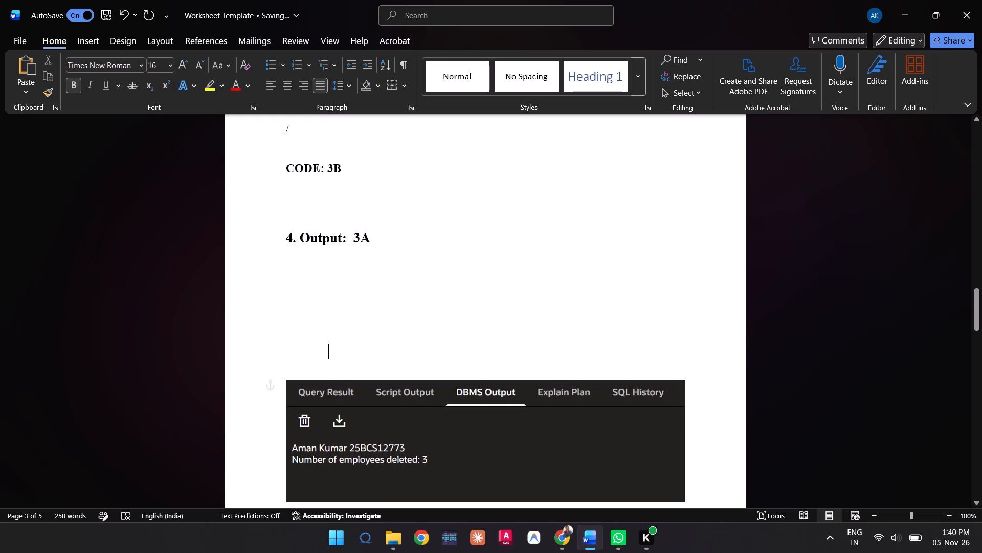
Add two blank paragraphs below the "CODE: 3B" heading to make room for the code.
{"action": "scroll", "coordinate": [438, 352], "scroll_direction": "up", "scroll_amount": 3}
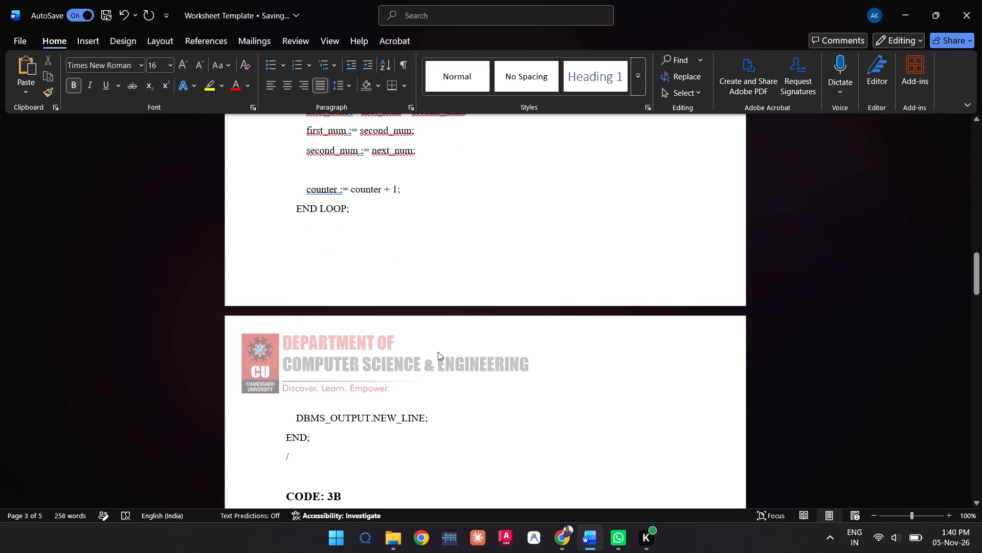
{"action": "scroll", "coordinate": [438, 352], "scroll_direction": "down", "scroll_amount": 1}
{"action": "left_click", "coordinate": [375, 407]}
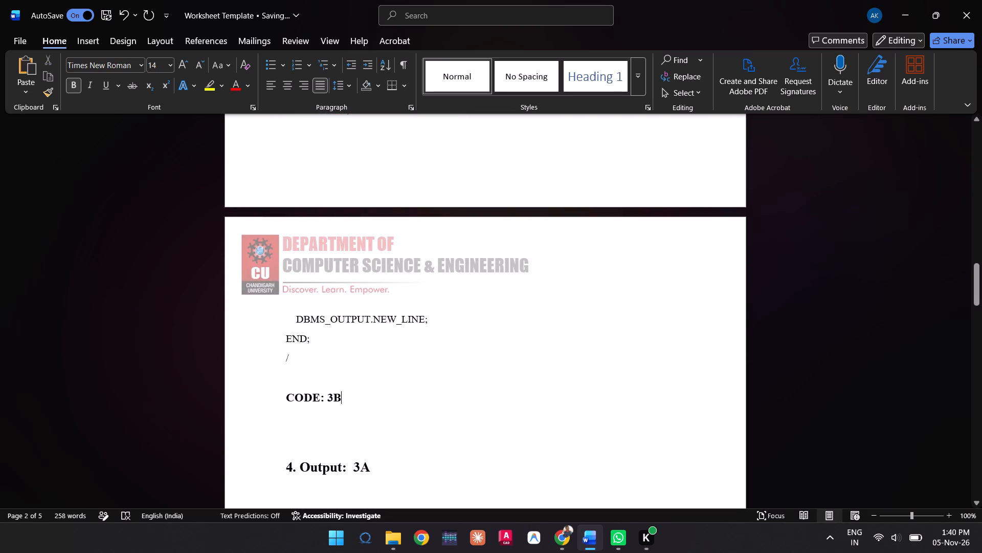
{"action": "key", "text": "shift+Return"}
{"action": "scroll", "coordinate": [418, 408], "scroll_direction": "down", "scroll_amount": 1}
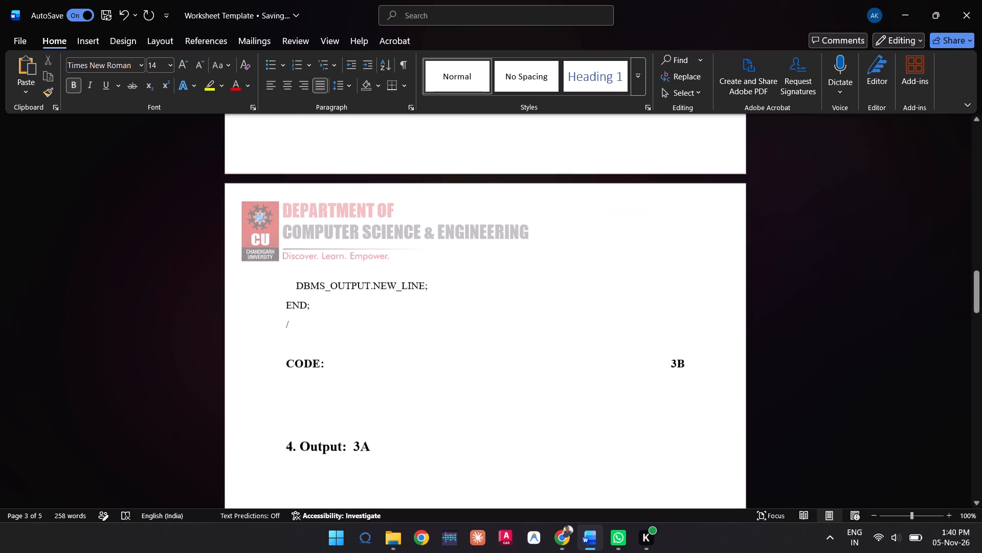
{"action": "scroll", "coordinate": [418, 408], "scroll_direction": "down", "scroll_amount": 1}
{"action": "key", "text": "BackSpace"}
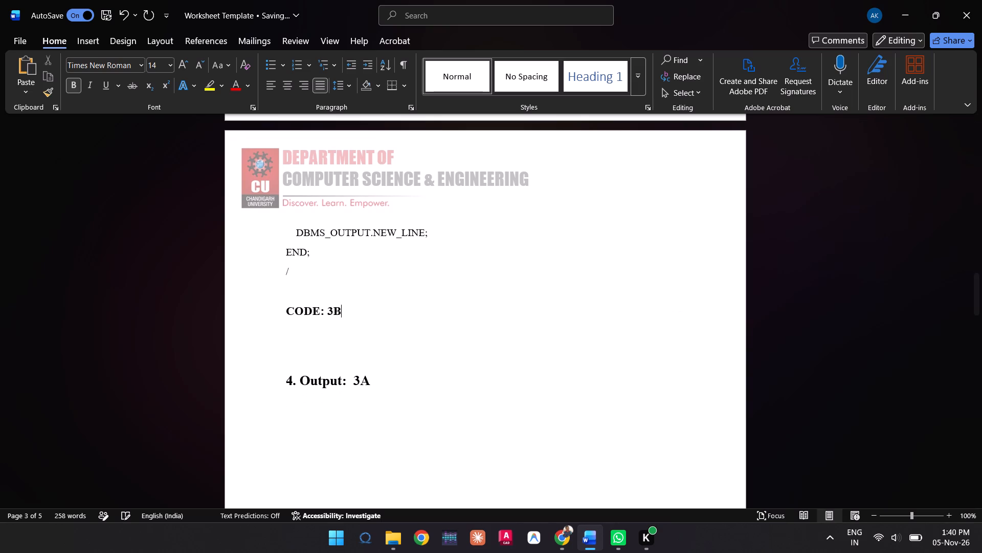
{"action": "key", "text": "Return"}
{"action": "key", "text": "Return"}
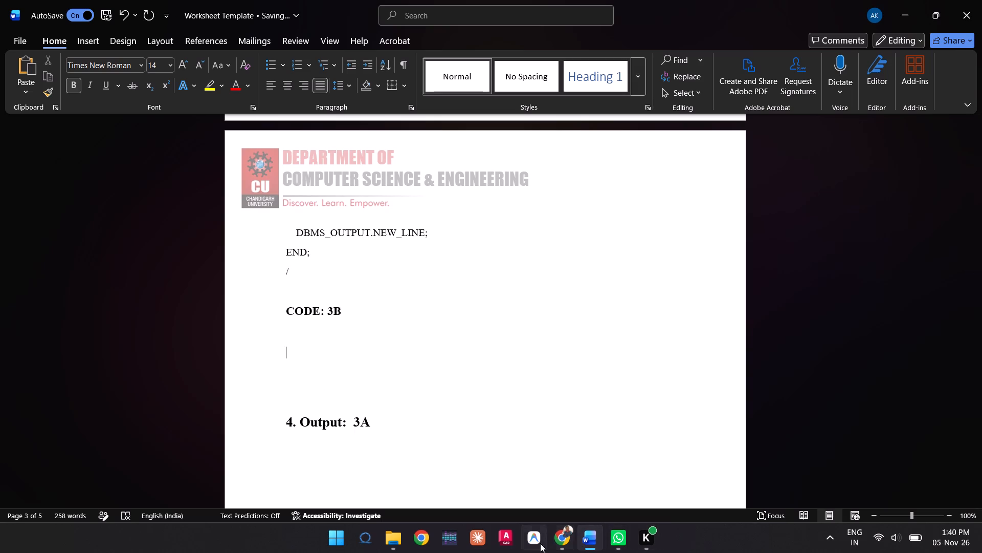
Switch to FreeSQL in Chrome, shrink the results area and examine the full 3B script in the editor.
{"action": "left_click", "coordinate": [560, 527]}
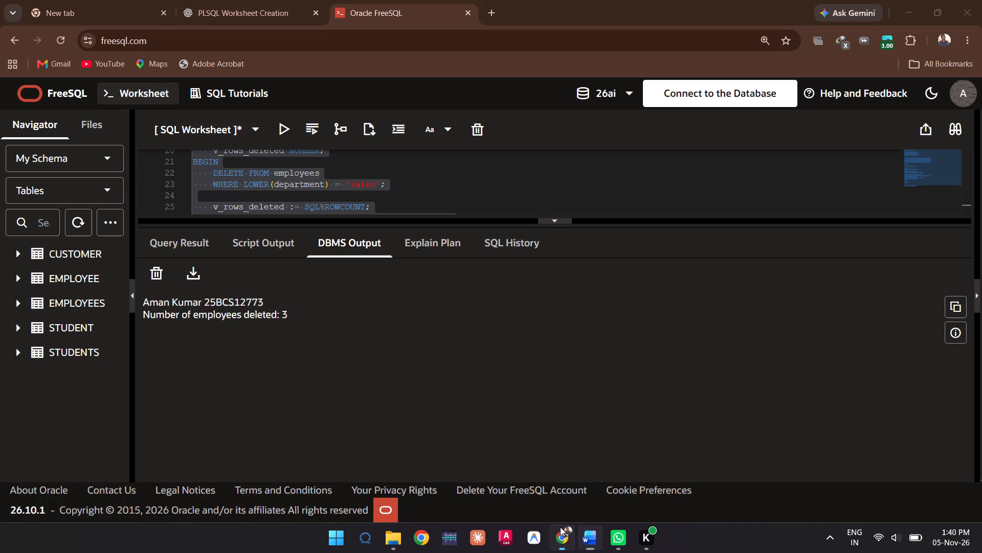
{"action": "scroll", "coordinate": [454, 329], "scroll_direction": "up", "scroll_amount": 4}
{"action": "left_click_drag", "start_coordinate": [497, 223], "coordinate": [483, 360]}
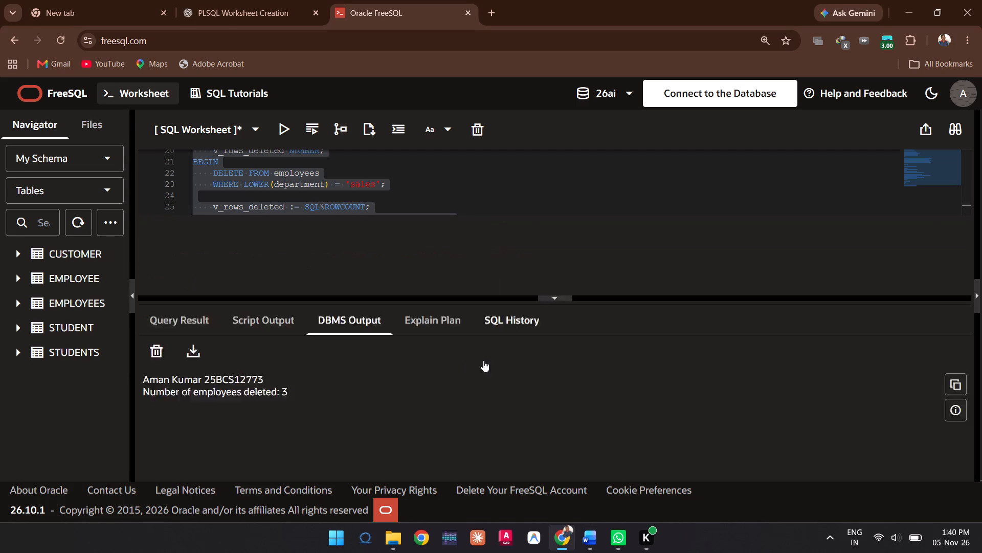
{"action": "left_click_drag", "start_coordinate": [483, 360], "coordinate": [481, 386]}
{"action": "left_click", "coordinate": [336, 262]}
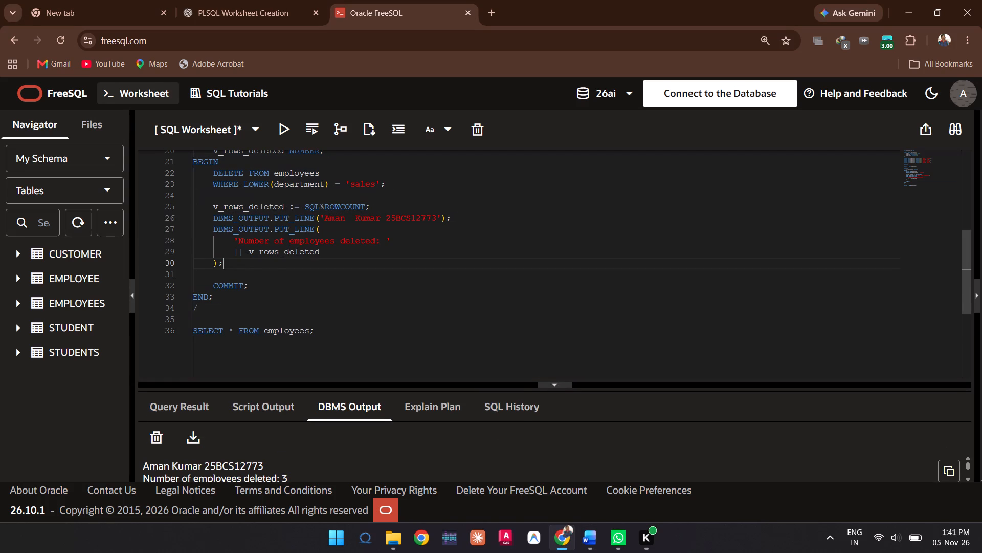
{"action": "scroll", "coordinate": [346, 356], "scroll_direction": "down", "scroll_amount": 1}
{"action": "scroll", "coordinate": [346, 356], "scroll_direction": "up", "scroll_amount": 1}
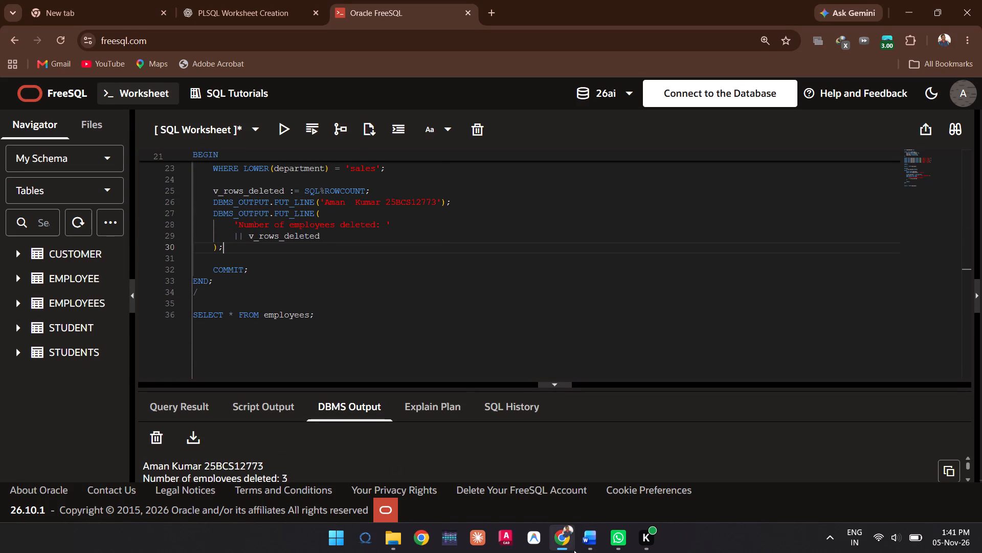
{"action": "scroll", "coordinate": [502, 386], "scroll_direction": "up", "scroll_amount": 5}
{"action": "scroll", "coordinate": [386, 188], "scroll_direction": "up", "scroll_amount": 9}
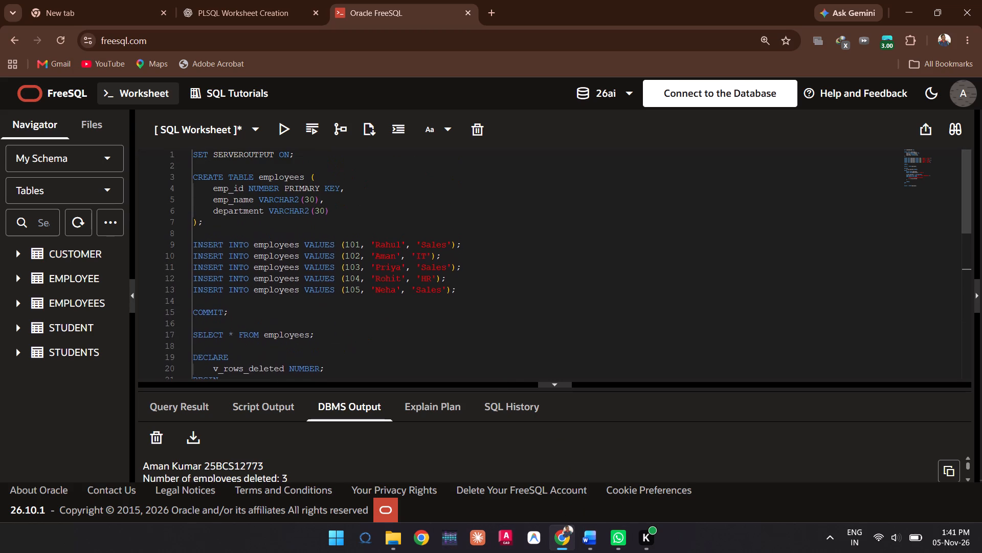
{"action": "scroll", "coordinate": [342, 291], "scroll_direction": "down", "scroll_amount": 5}
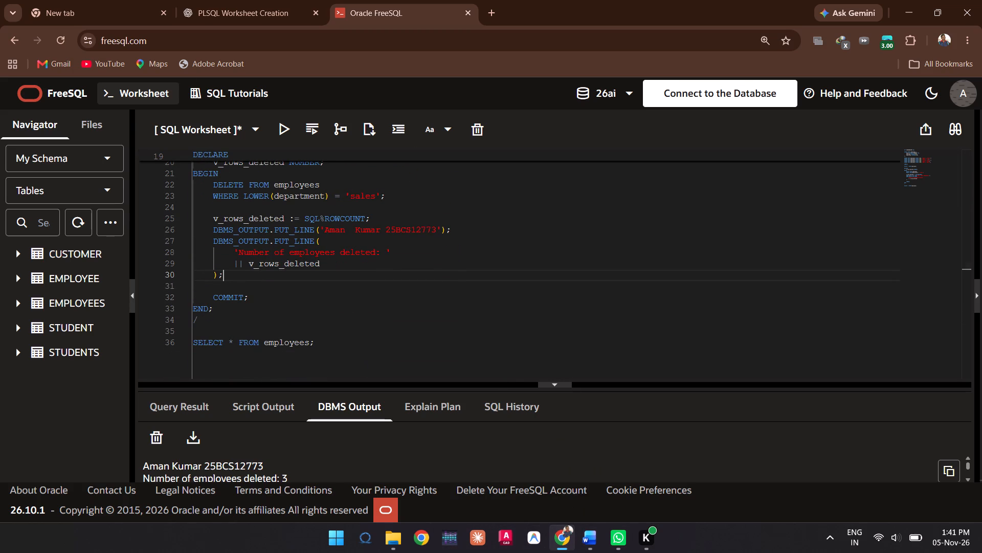
Check the 3B code and its listed output in the ChatGPT worksheet conversation.
{"action": "left_click", "coordinate": [208, 0]}
{"action": "scroll", "coordinate": [440, 335], "scroll_direction": "down", "scroll_amount": 11}
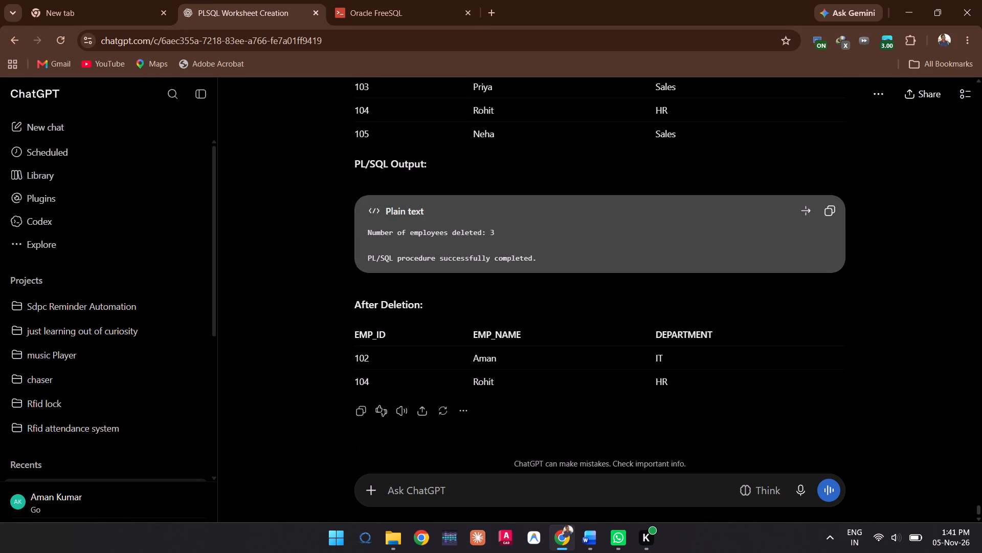
{"action": "scroll", "coordinate": [440, 335], "scroll_direction": "up", "scroll_amount": 4}
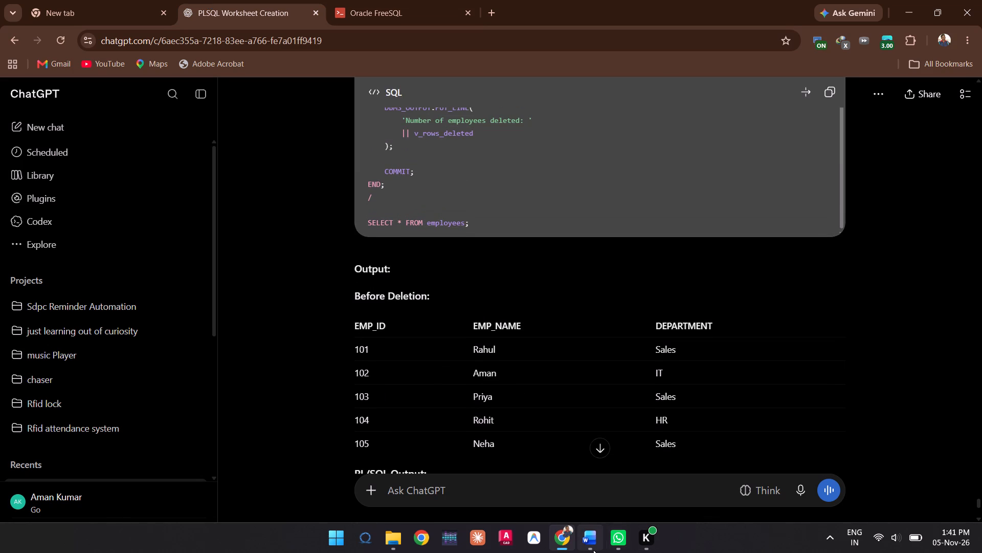
{"action": "left_click", "coordinate": [593, 549]}
{"action": "left_click", "coordinate": [557, 550]}
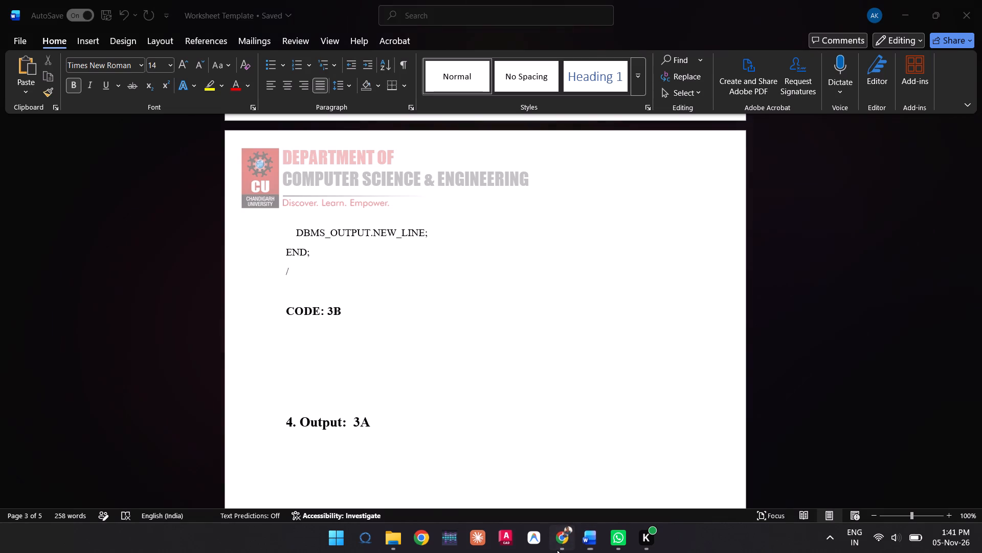
Copy FreeSQL's 3B script from CREATE TABLE employees through the final SELECT, and paste it below "CODE: 3B" in Word.
{"action": "left_click", "coordinate": [338, 0]}
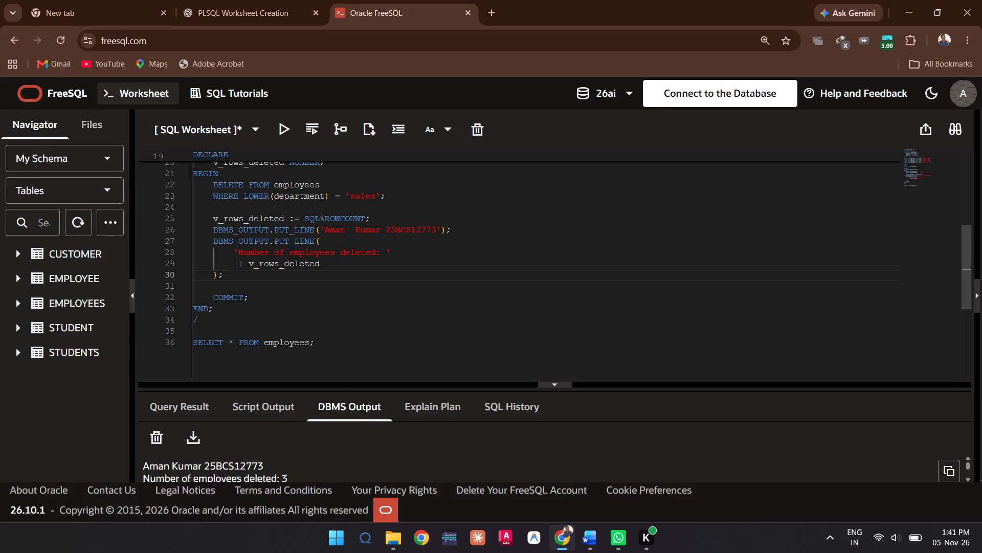
{"action": "left_click_drag", "start_coordinate": [357, 343], "coordinate": [207, 168]}
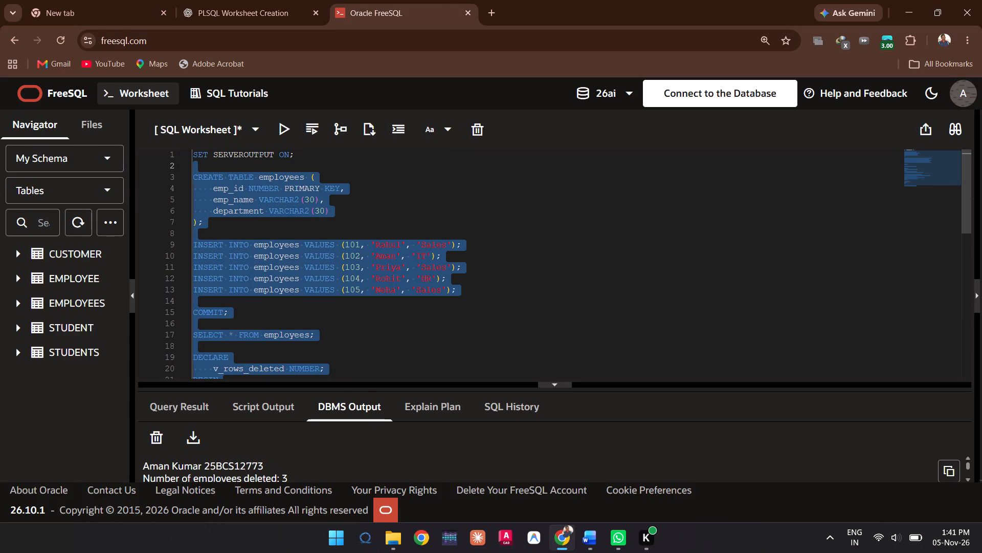
{"action": "key", "text": "ctrl+c"}
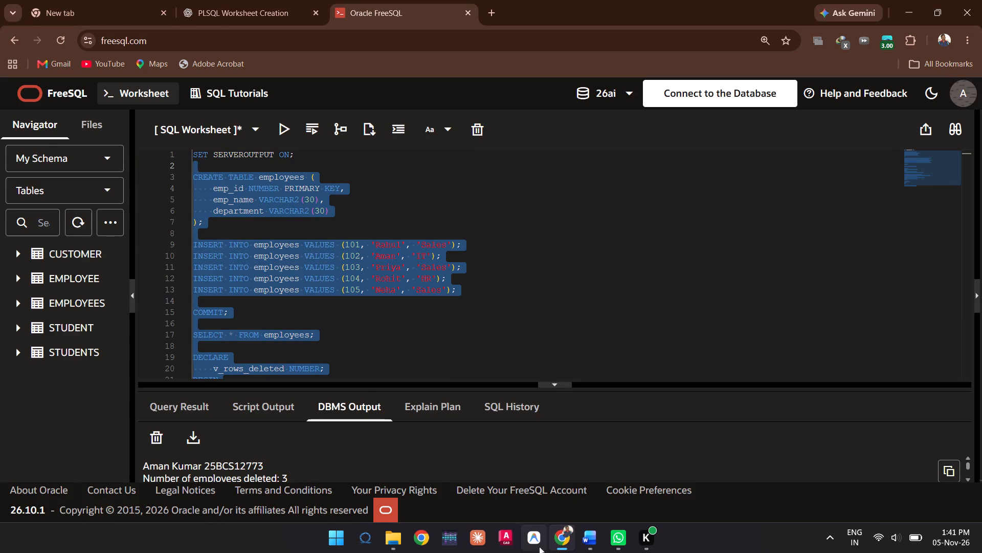
{"action": "left_click", "coordinate": [591, 537]}
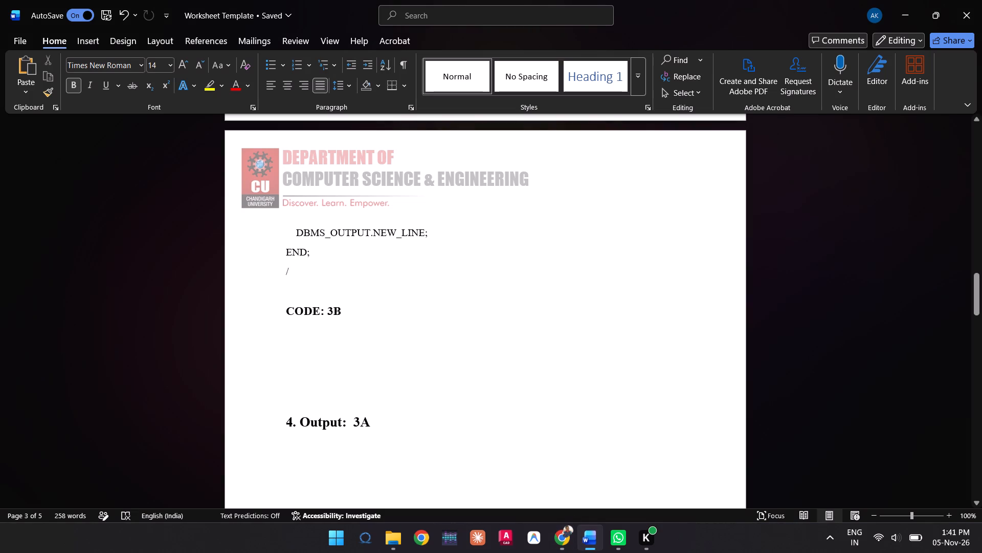
{"action": "key", "text": "ctrl+v"}
{"action": "scroll", "coordinate": [433, 364], "scroll_direction": "right", "scroll_amount": 1}
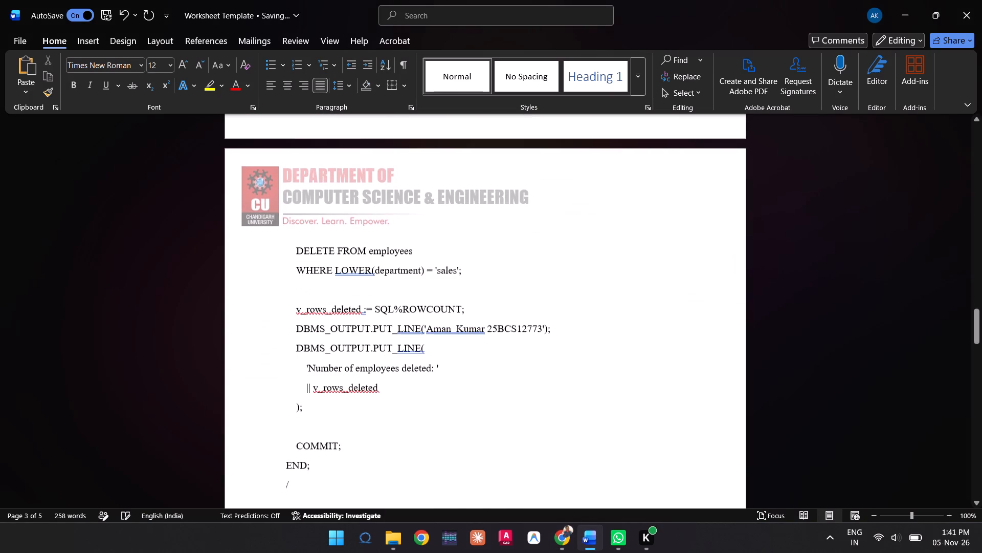
{"action": "scroll", "coordinate": [433, 364], "scroll_direction": "right", "scroll_amount": 1}
{"action": "scroll", "coordinate": [433, 364], "scroll_direction": "down", "scroll_amount": 1}
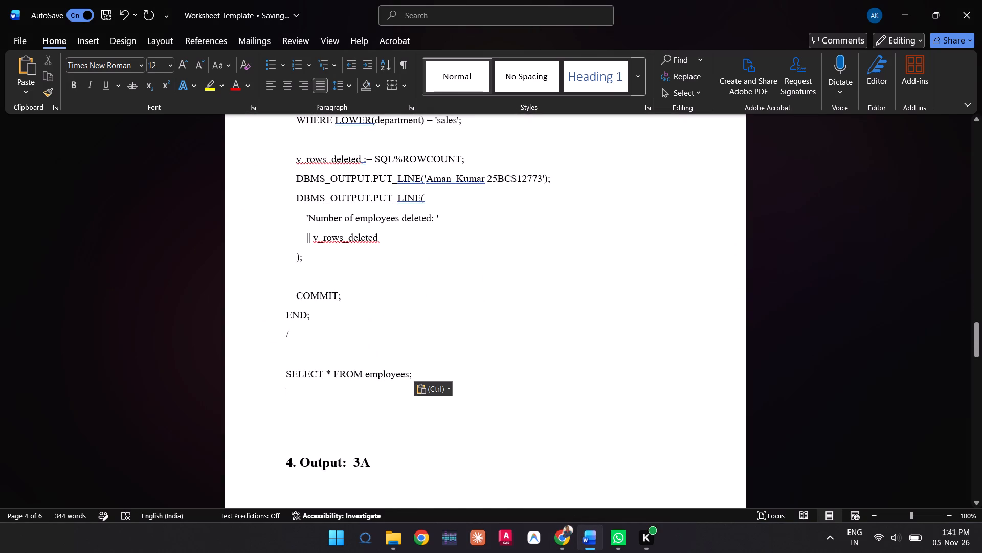
Delete the COMMIT; statement before END; in the pasted 3B code, along with the blank lines around it.
{"action": "left_click_drag", "start_coordinate": [356, 291], "coordinate": [318, 295]}
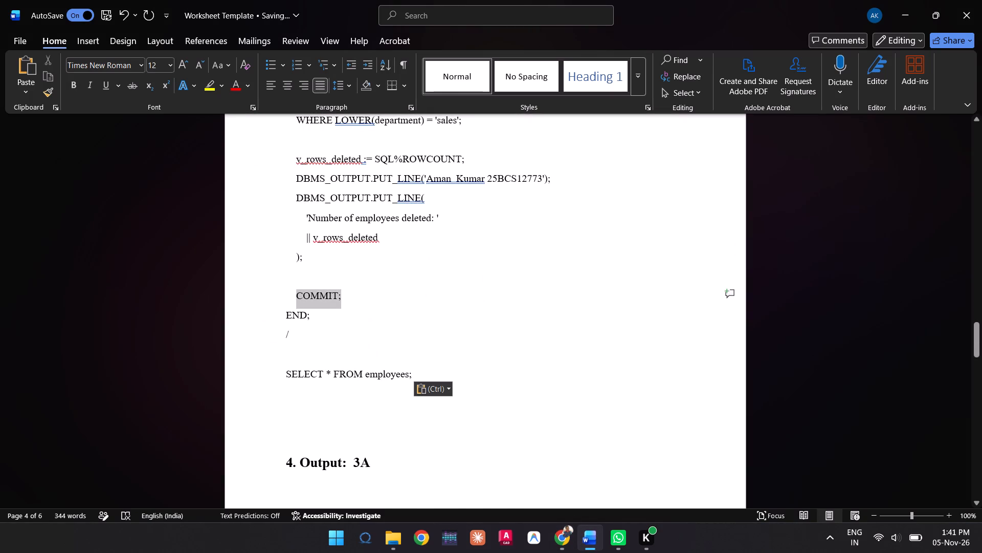
{"action": "left_click_drag", "start_coordinate": [318, 295], "coordinate": [311, 295]}
{"action": "key", "text": "BackSpace"}
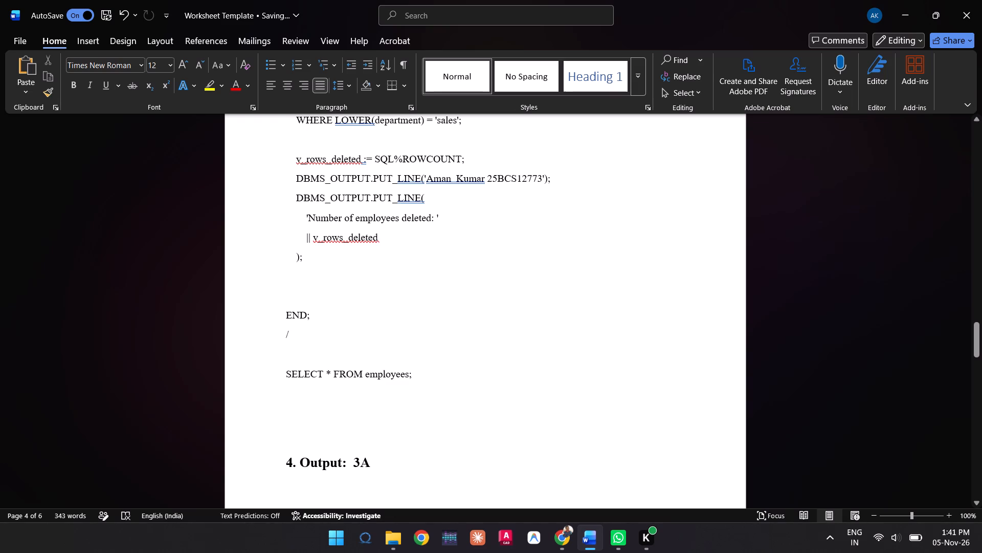
{"action": "key", "text": "BackSpace"}
{"action": "key", "text": "BackSpace"}
{"action": "key", "text": "BackSpace"}
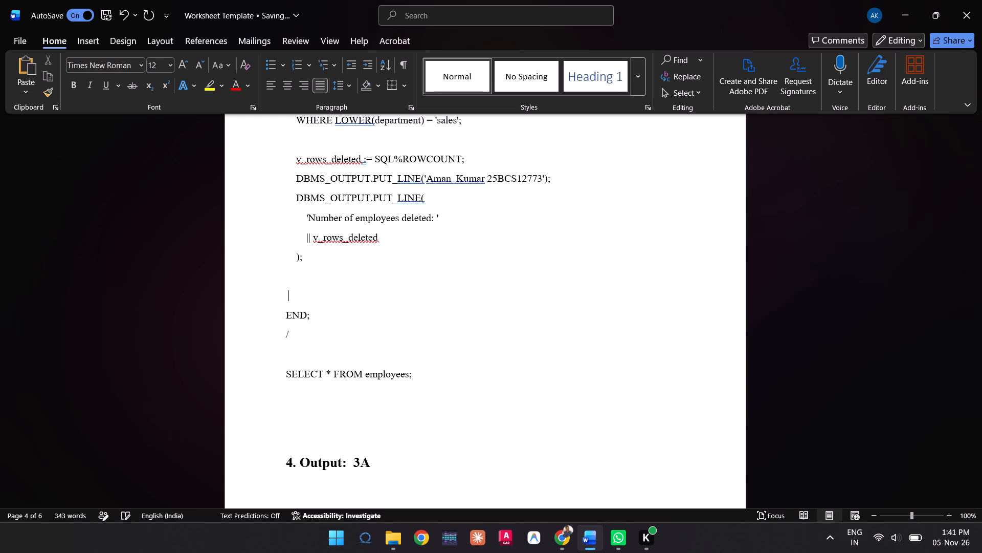
{"action": "key", "text": "BackSpace"}
{"action": "key", "text": "BackSpace"}
{"action": "key", "text": "BackSpace"}
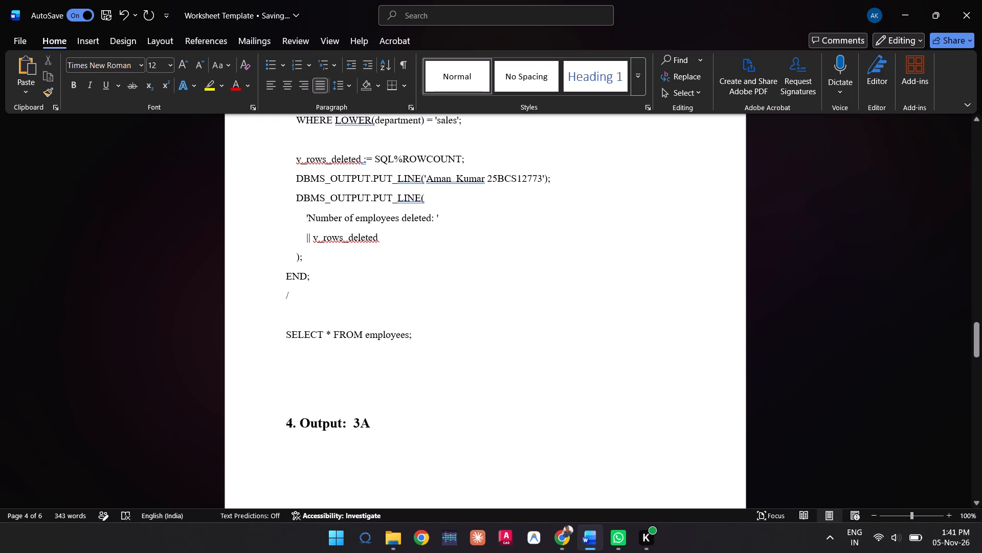
Remove the blank line between the closing slash and the final SELECT statement, keeping the slash.
{"action": "left_click", "coordinate": [301, 326]}
{"action": "key", "text": "BackSpace"}
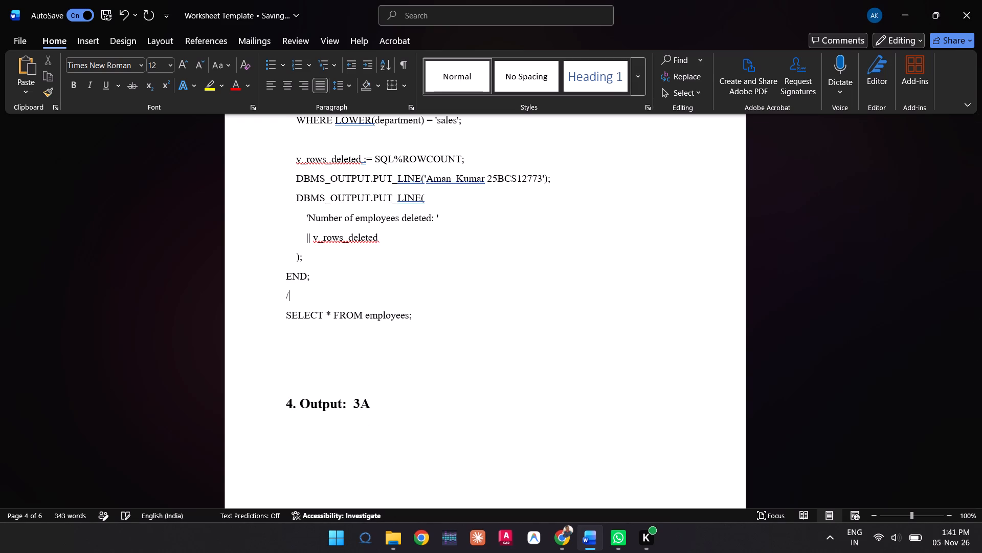
{"action": "key", "text": "BackSpace"}
{"action": "key", "text": "slash"}
Review the pasted 3B code and the layout of the output section and its screenshot.
{"action": "scroll", "coordinate": [390, 416], "scroll_direction": "up", "scroll_amount": 3}
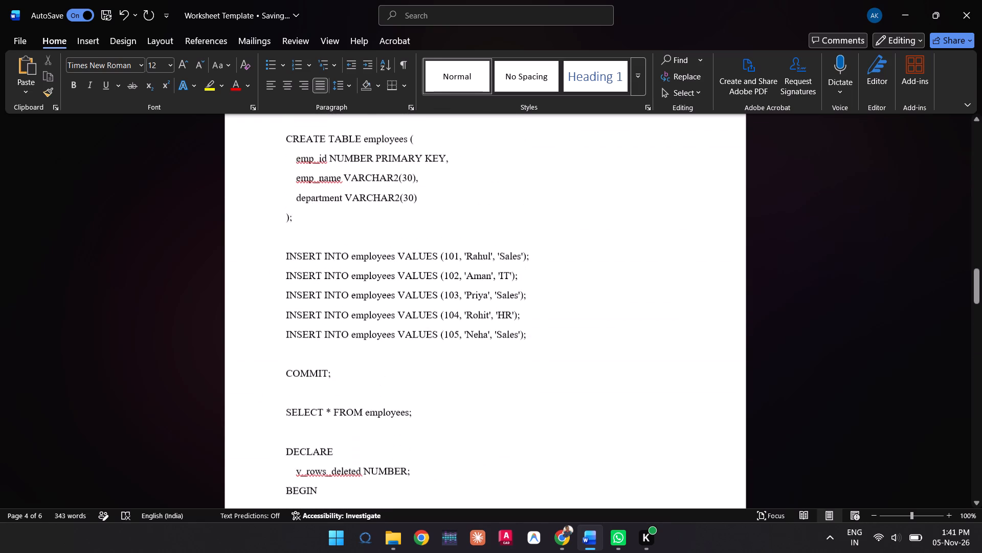
{"action": "scroll", "coordinate": [390, 416], "scroll_direction": "up", "scroll_amount": 3}
{"action": "scroll", "coordinate": [436, 350], "scroll_direction": "down", "scroll_amount": 1}
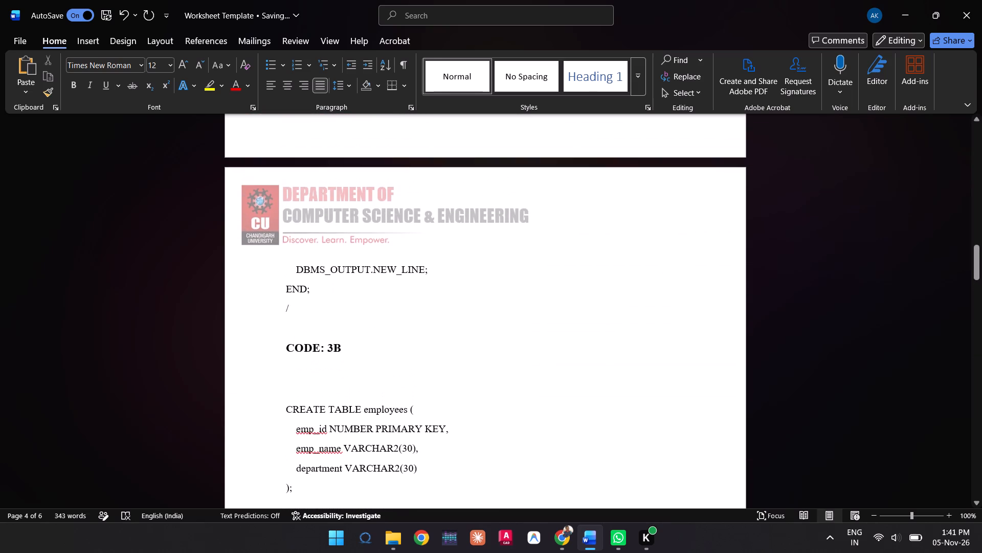
{"action": "scroll", "coordinate": [436, 350], "scroll_direction": "down", "scroll_amount": 3}
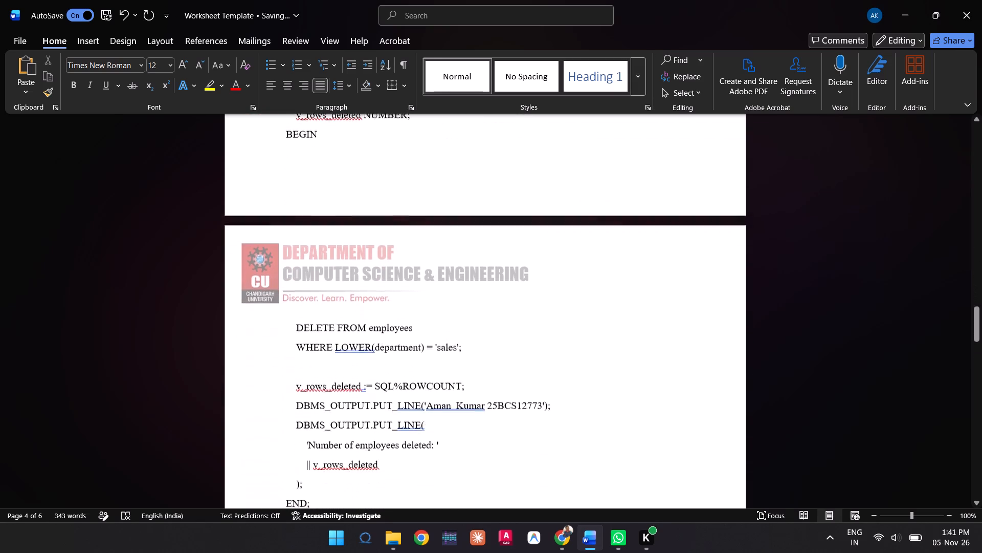
{"action": "scroll", "coordinate": [436, 350], "scroll_direction": "down", "scroll_amount": 5}
{"action": "scroll", "coordinate": [436, 350], "scroll_direction": "up", "scroll_amount": 1}
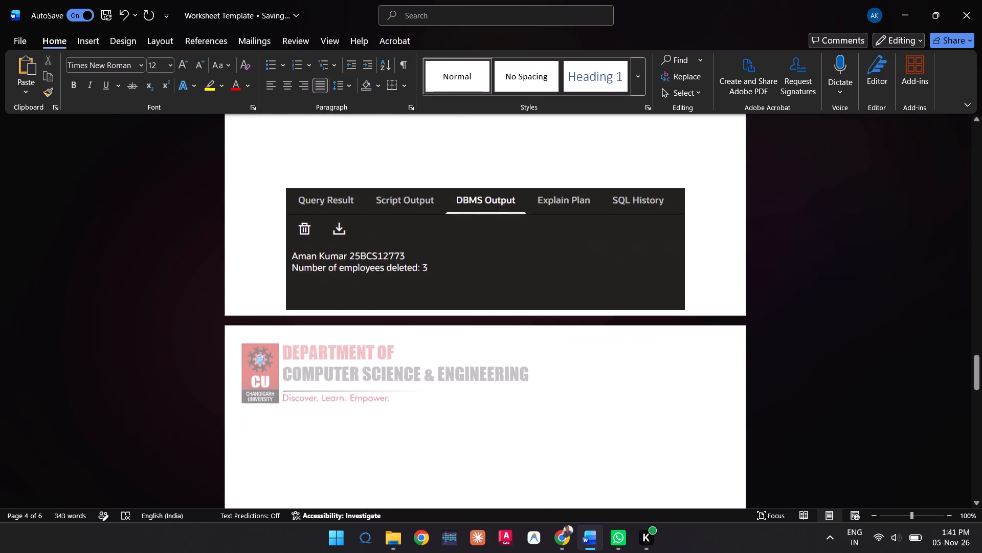
{"action": "scroll", "coordinate": [436, 350], "scroll_direction": "up", "scroll_amount": 1}
{"action": "scroll", "coordinate": [436, 350], "scroll_direction": "down", "scroll_amount": 1}
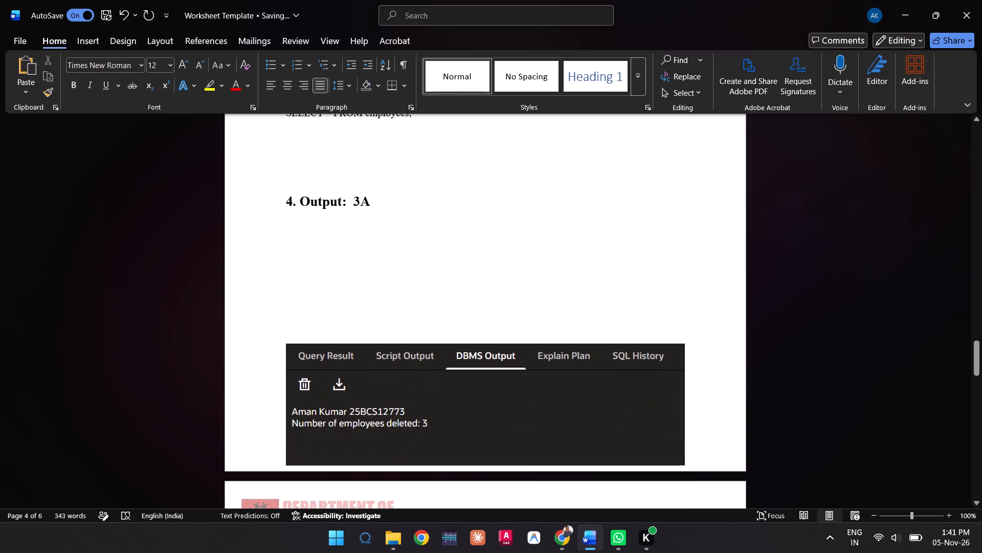
{"action": "scroll", "coordinate": [336, 354], "scroll_direction": "down", "scroll_amount": 3}
{"action": "scroll", "coordinate": [336, 354], "scroll_direction": "up", "scroll_amount": 4}
Delete the leftover template screenshot showing Test case 0 and Test case 1 with the compiler message.
{"action": "scroll", "coordinate": [336, 354], "scroll_direction": "right", "scroll_amount": 1}
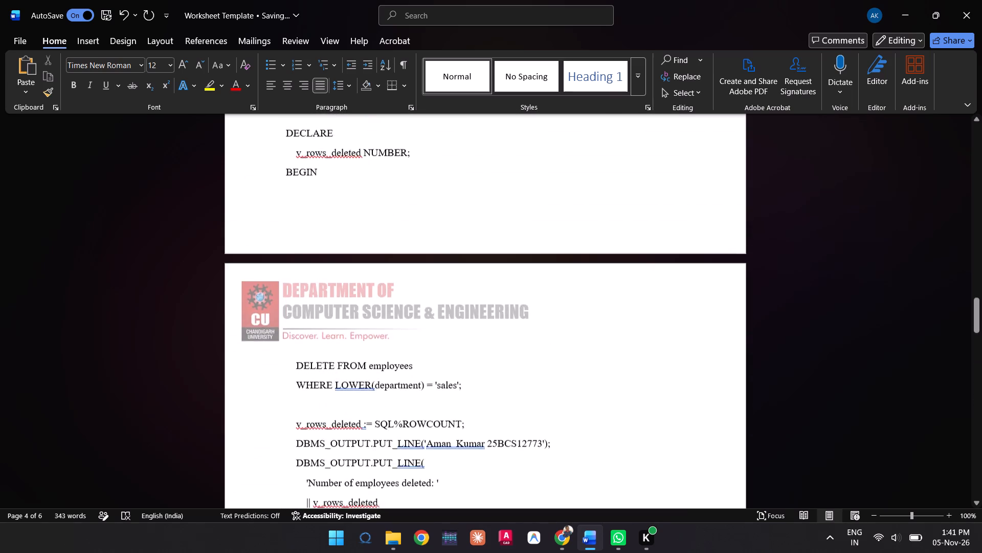
{"action": "scroll", "coordinate": [336, 354], "scroll_direction": "right", "scroll_amount": 1}
{"action": "scroll", "coordinate": [336, 354], "scroll_direction": "down", "scroll_amount": 5}
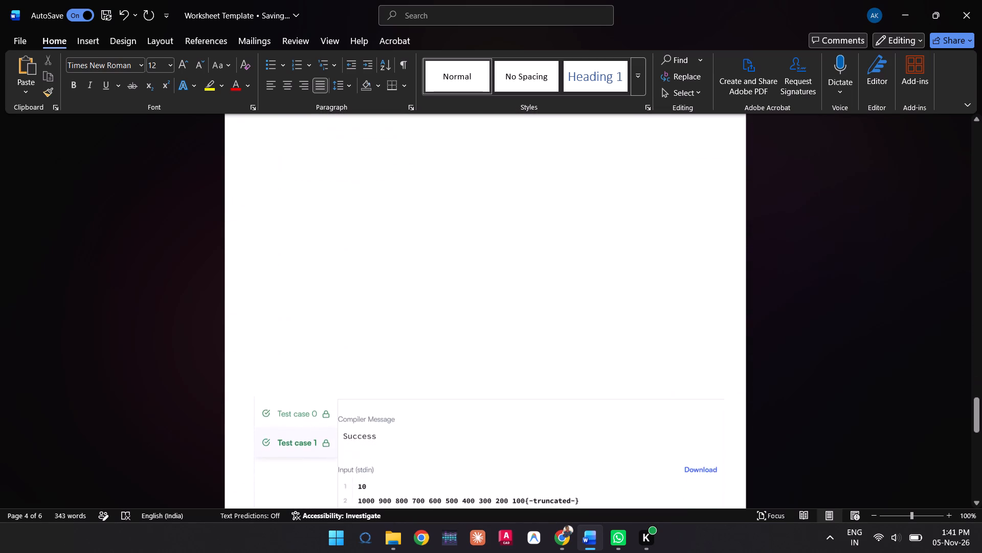
{"action": "left_click", "coordinate": [365, 324]}
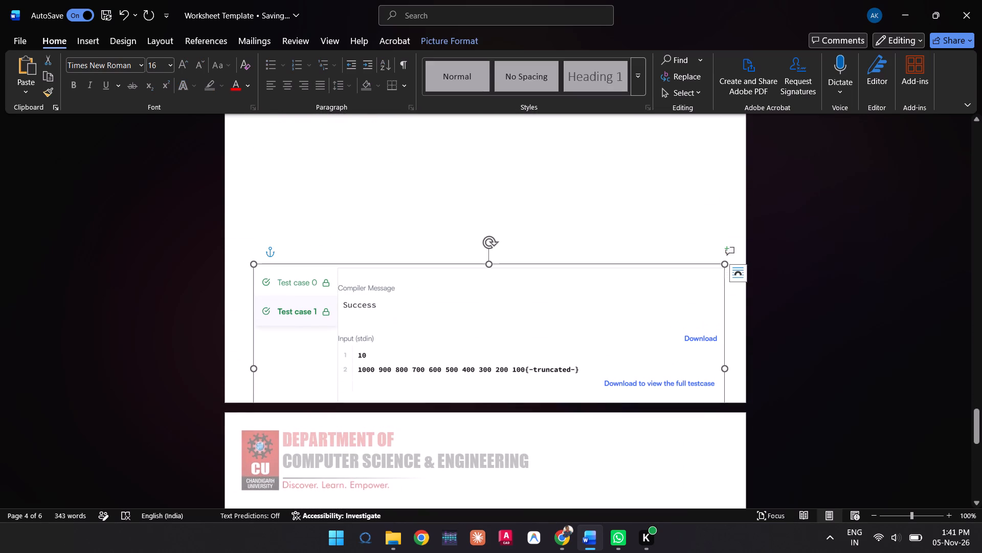
{"action": "key", "text": "Delete"}
Insert ten blank lines before the "4. Output: 3A" heading so the output section starts on a new page.
{"action": "scroll", "coordinate": [365, 324], "scroll_direction": "up", "scroll_amount": 4}
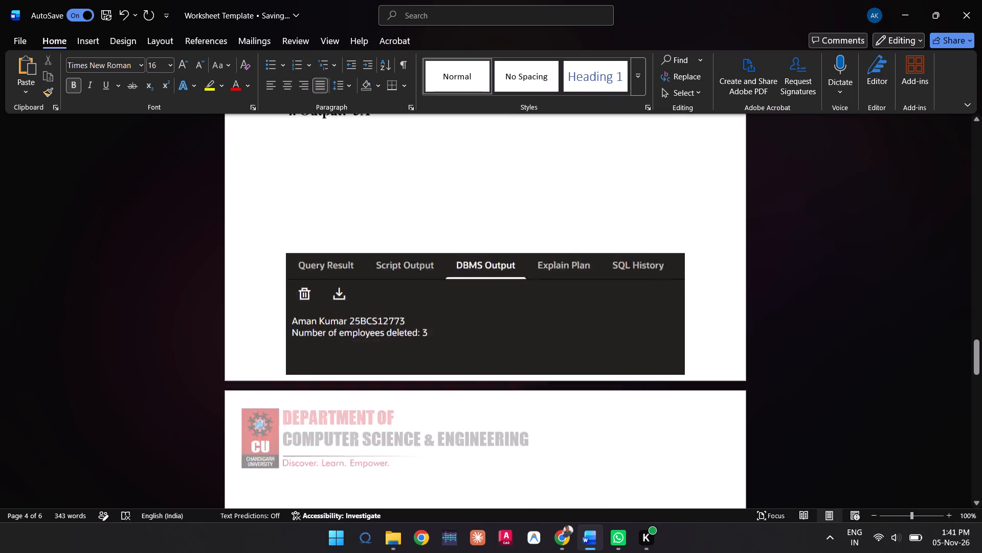
{"action": "scroll", "coordinate": [365, 324], "scroll_direction": "up", "scroll_amount": 2}
{"action": "left_click", "coordinate": [276, 262]}
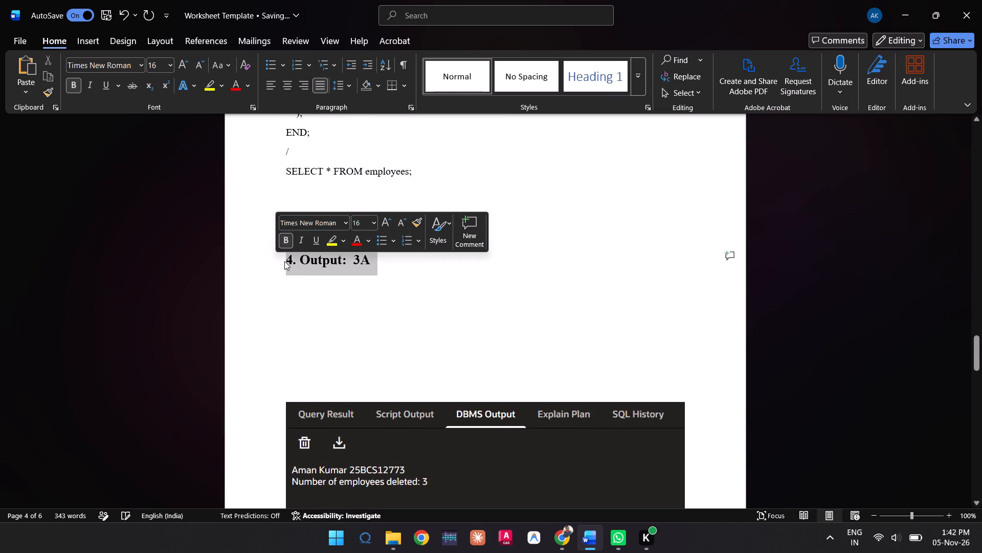
{"action": "left_click", "coordinate": [284, 260]}
{"action": "key", "text": "Return"}
{"action": "key", "text": "Return"}
{"action": "key", "text": "Return"}
{"action": "key", "text": "Return"}
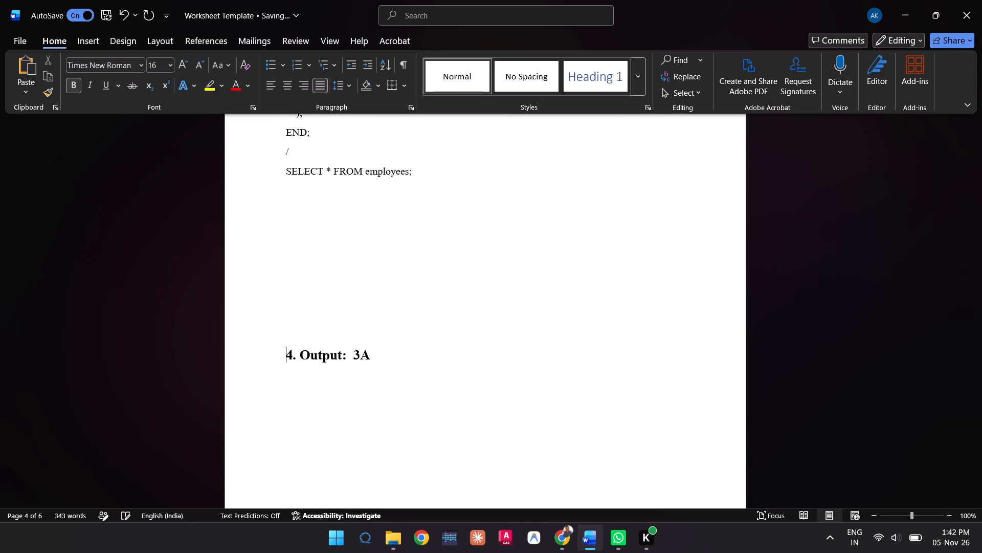
{"action": "key", "text": "Return"}
{"action": "key", "text": "Return"}
{"action": "key", "text": "Return"}
{"action": "key", "text": "Return"}
{"action": "key", "text": "Return"}
{"action": "key", "text": "Return"}
{"action": "scroll", "coordinate": [284, 260], "scroll_direction": "down", "scroll_amount": 1}
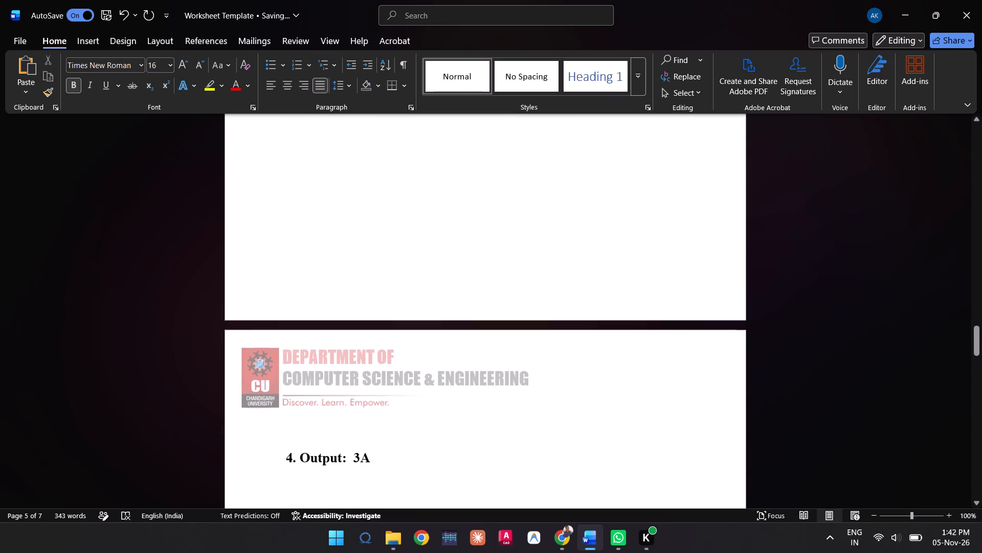
{"action": "scroll", "coordinate": [284, 260], "scroll_direction": "down", "scroll_amount": 2}
Copy the 3A code from DECLARE through the closing slash in Word, and paste it over the selected script in FreeSQL.
{"action": "scroll", "coordinate": [284, 260], "scroll_direction": "up", "scroll_amount": 5}
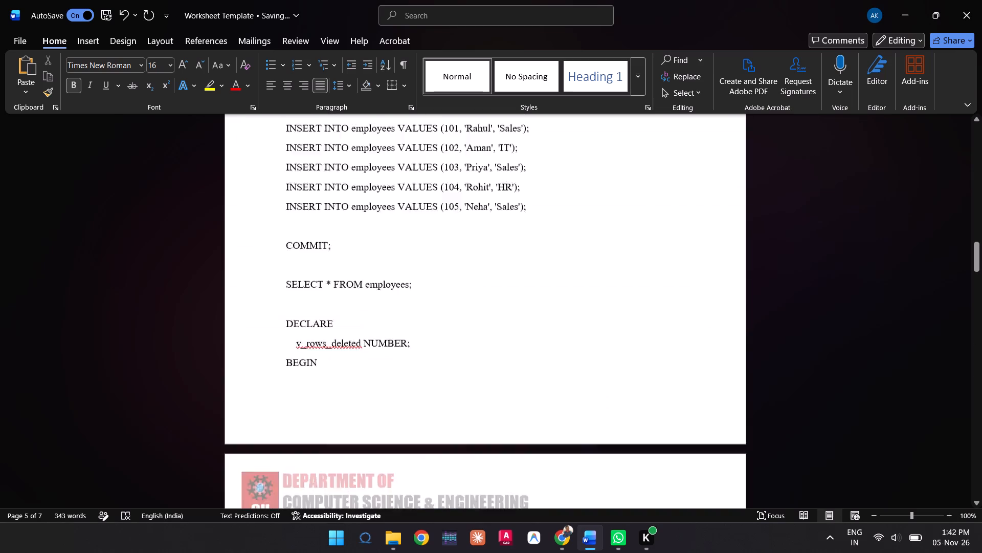
{"action": "scroll", "coordinate": [284, 260], "scroll_direction": "up", "scroll_amount": 3}
{"action": "left_click_drag", "start_coordinate": [306, 335], "coordinate": [273, 208]}
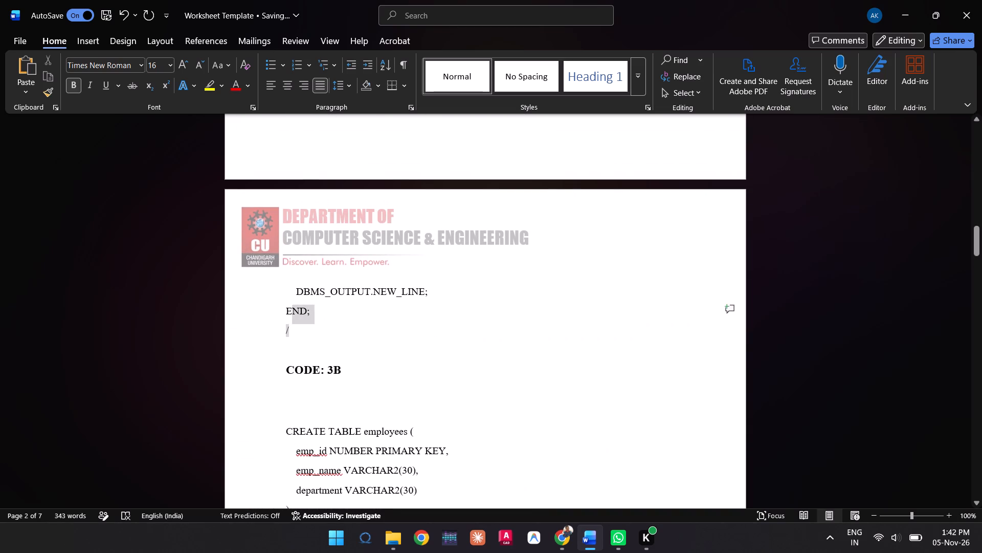
{"action": "left_click_drag", "start_coordinate": [273, 208], "coordinate": [282, 99]}
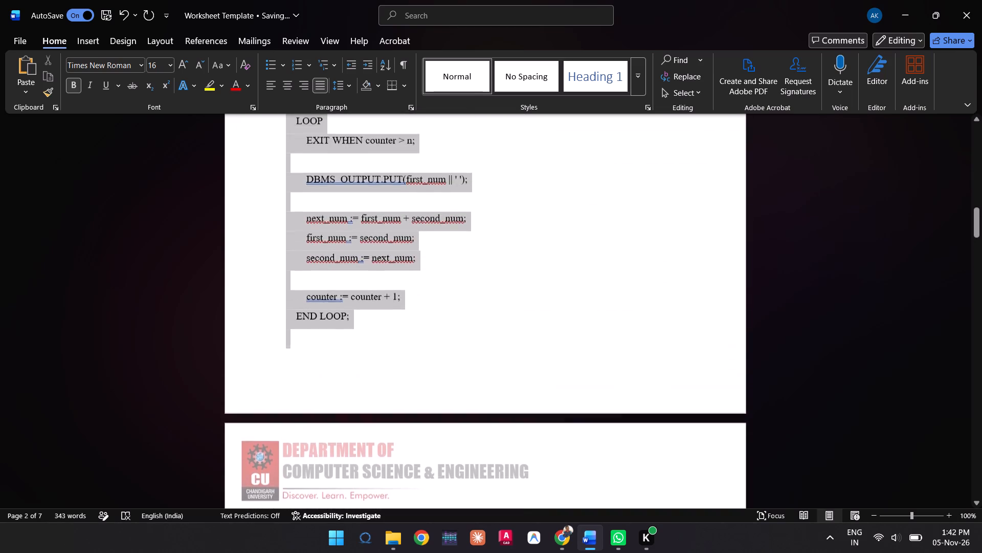
{"action": "left_click_drag", "start_coordinate": [282, 99], "coordinate": [279, 233]}
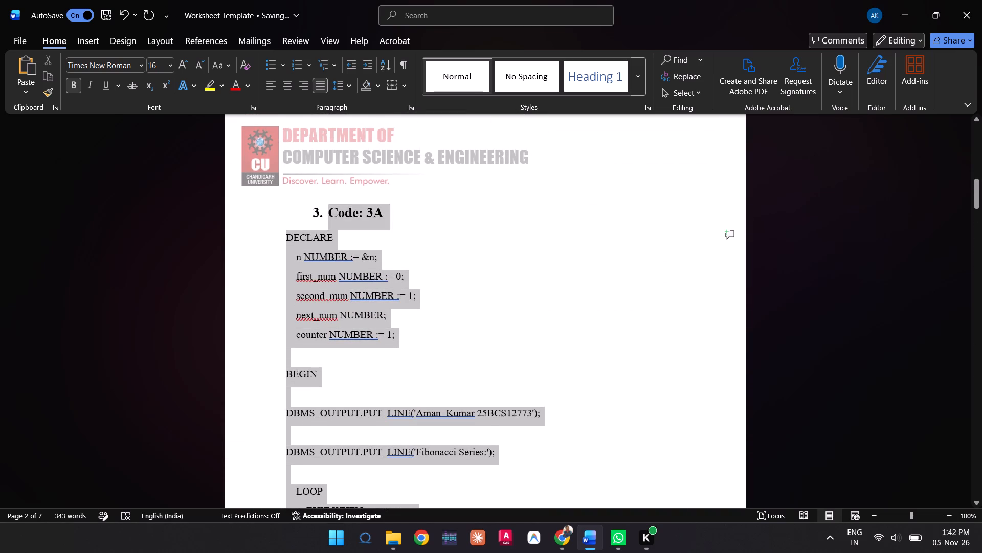
{"action": "left_click_drag", "start_coordinate": [279, 233], "coordinate": [284, 236]}
{"action": "key", "text": "ctrl+c"}
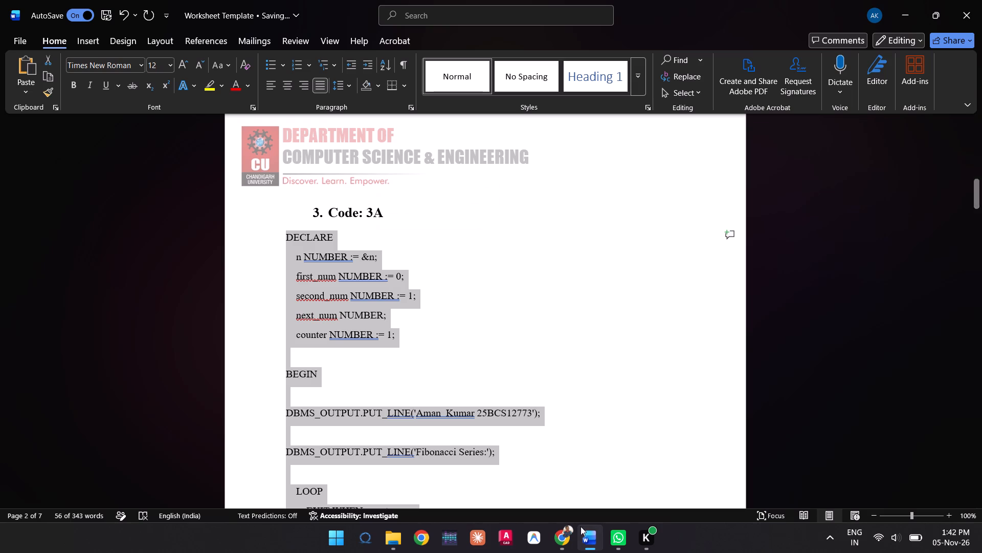
{"action": "left_click", "coordinate": [562, 530]}
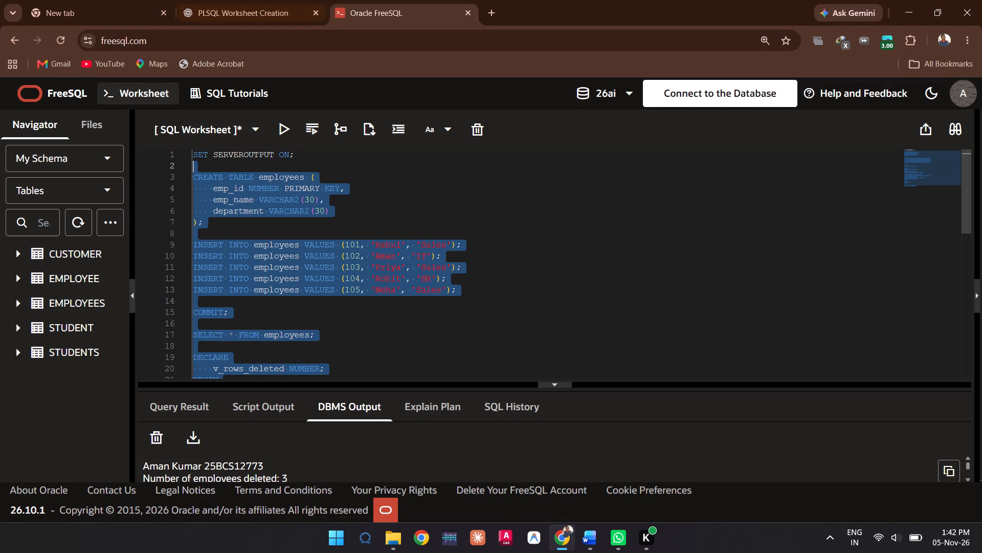
{"action": "key", "text": "ctrl+v"}
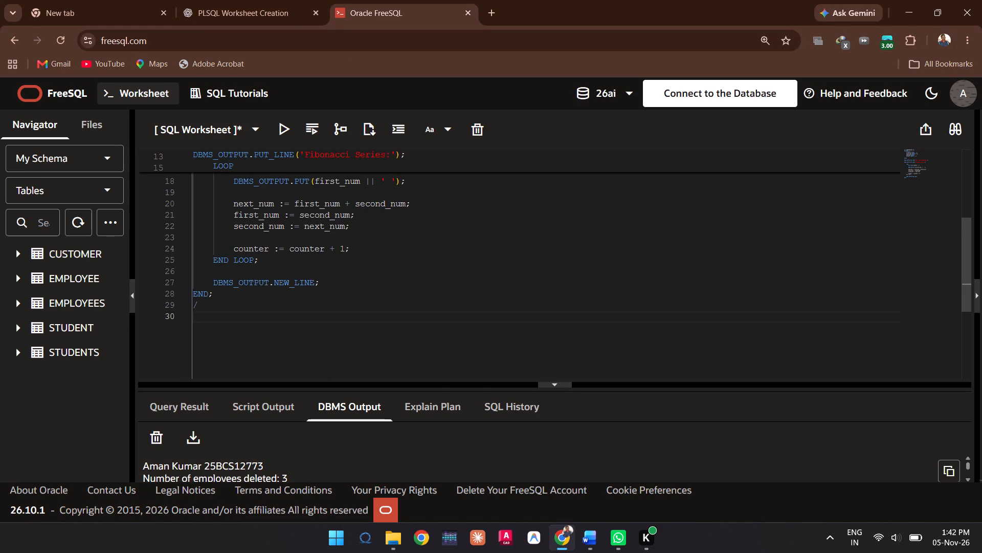
Run the 3A script with n set to 6, enlarge the results pane and show its DBMS output.
{"action": "left_click", "coordinate": [286, 123]}
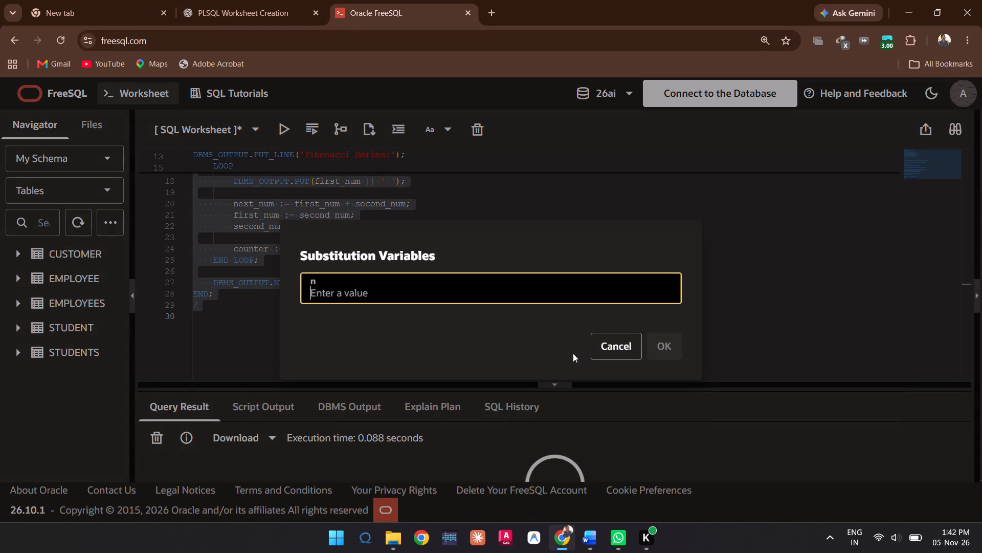
{"action": "key", "text": "6"}
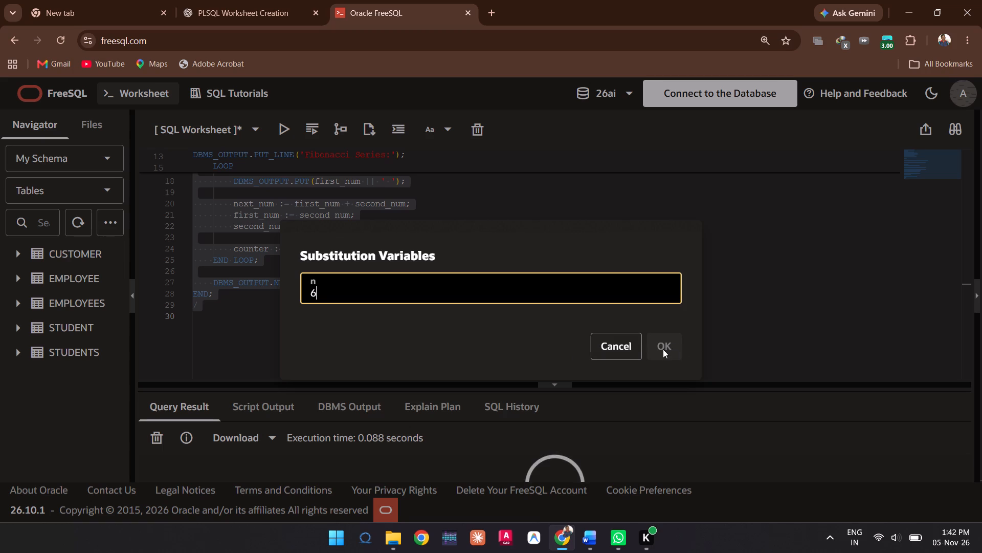
{"action": "key", "text": "Return"}
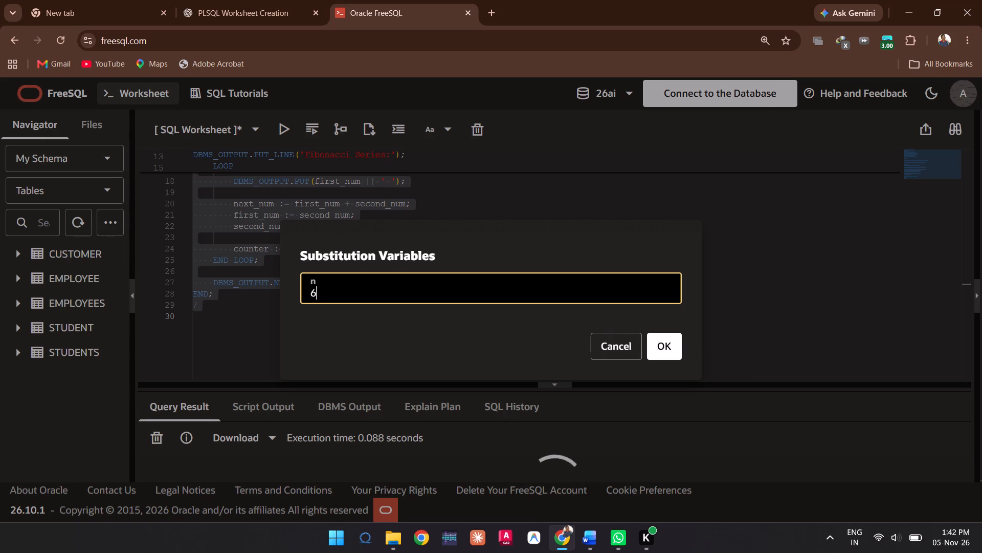
{"action": "left_click", "coordinate": [674, 354]}
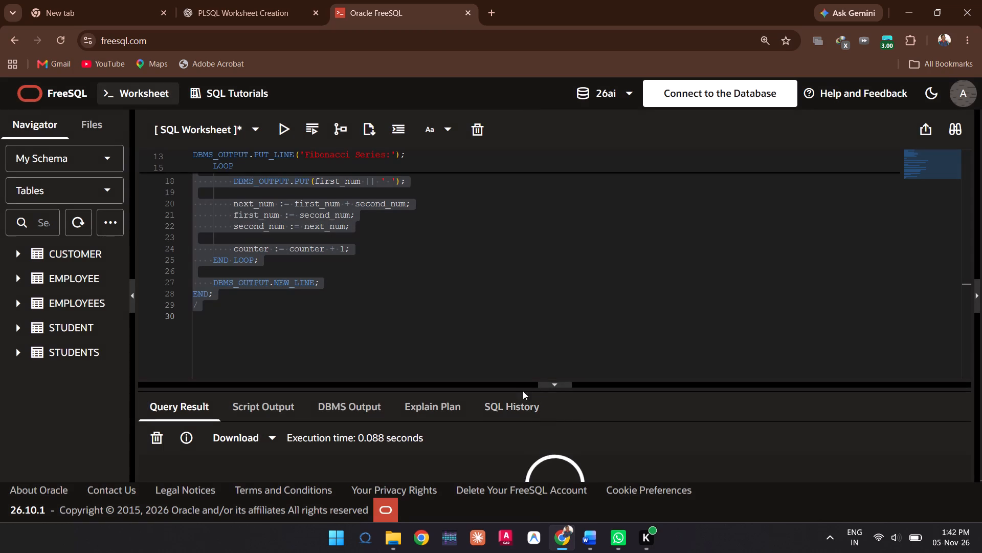
{"action": "left_click_drag", "start_coordinate": [523, 388], "coordinate": [534, 227]}
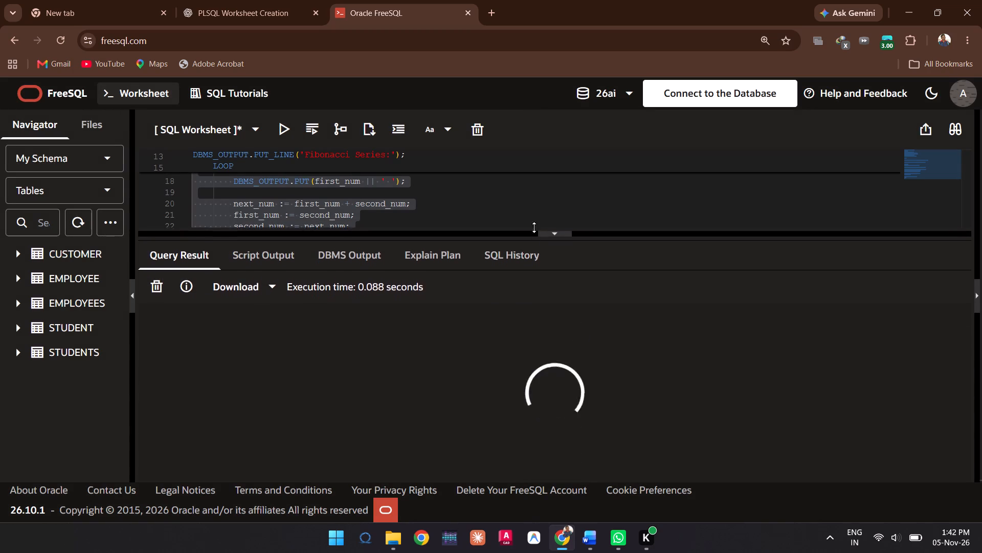
{"action": "left_click_drag", "start_coordinate": [534, 227], "coordinate": [529, 203]}
{"action": "scroll", "coordinate": [397, 458], "scroll_direction": "down", "scroll_amount": 1}
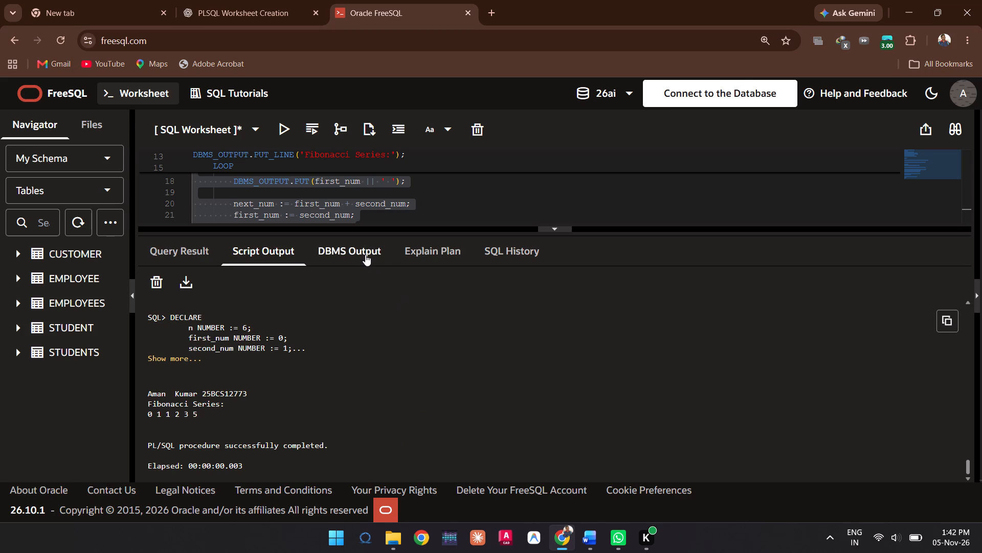
{"action": "left_click", "coordinate": [365, 254]}
{"action": "scroll", "coordinate": [323, 361], "scroll_direction": "down", "scroll_amount": 1}
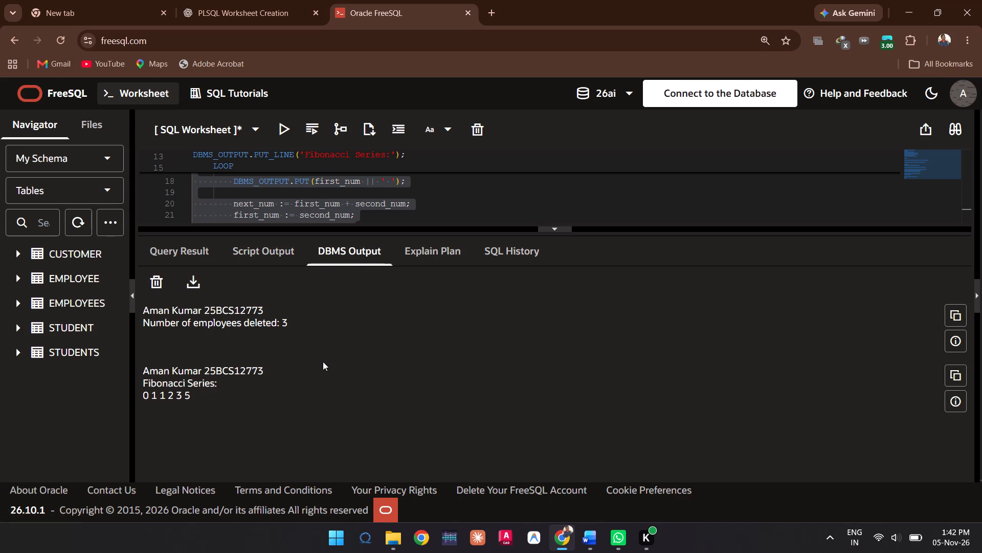
Clear the DBMS output, rerun the 3A script with n set to 6, and show the fresh DBMS output.
{"action": "left_click", "coordinate": [160, 282]}
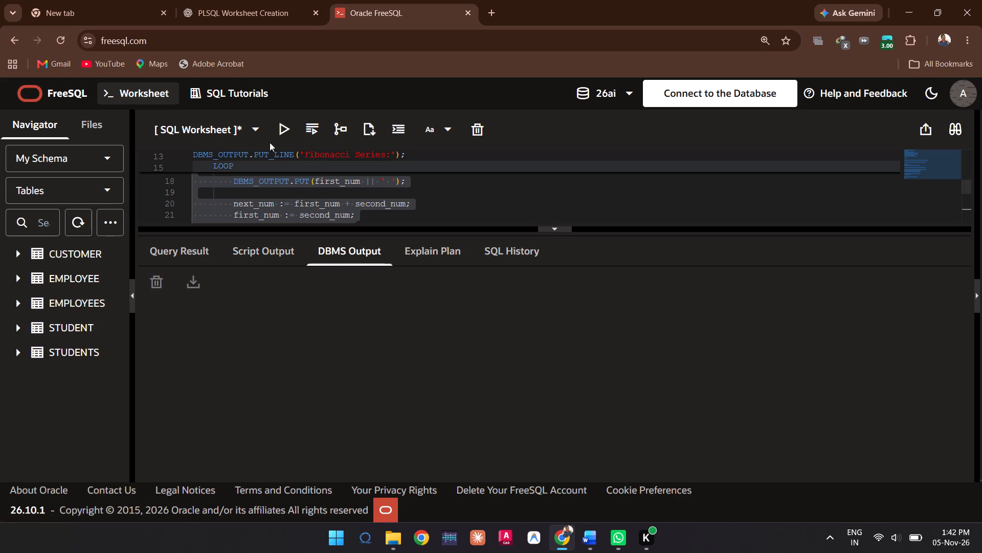
{"action": "left_click", "coordinate": [279, 129]}
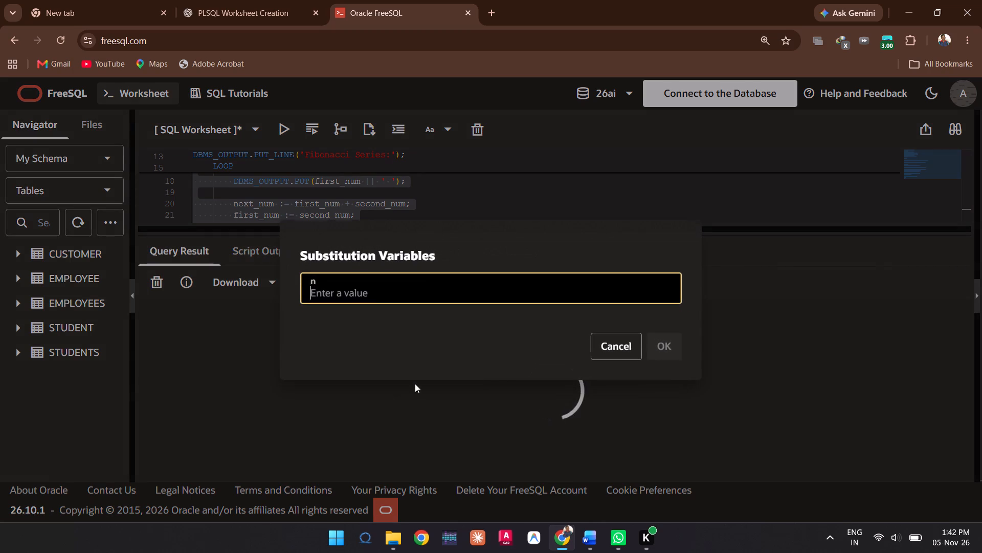
{"action": "key", "text": "6"}
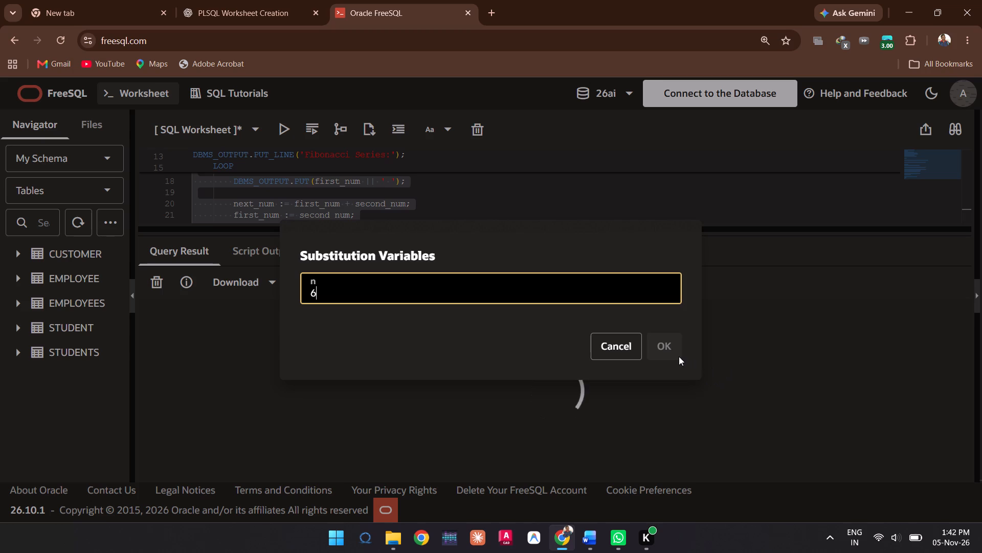
{"action": "key", "text": "Return"}
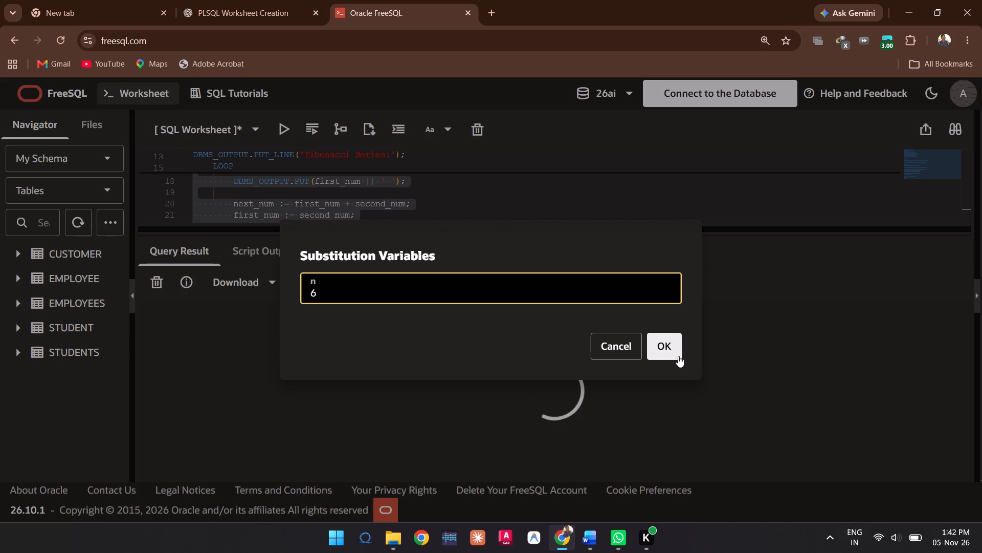
{"action": "left_click", "coordinate": [678, 356]}
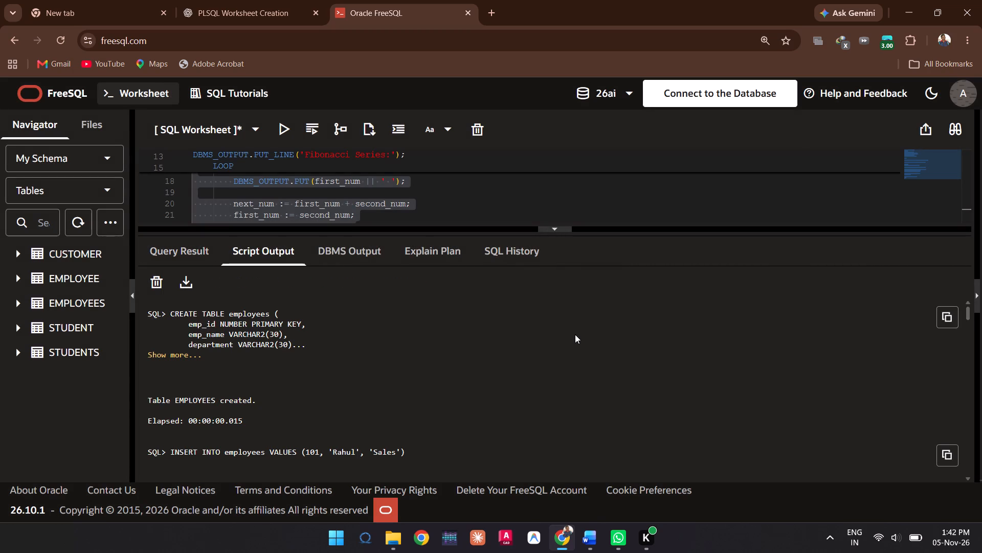
{"action": "left_click", "coordinate": [375, 262]}
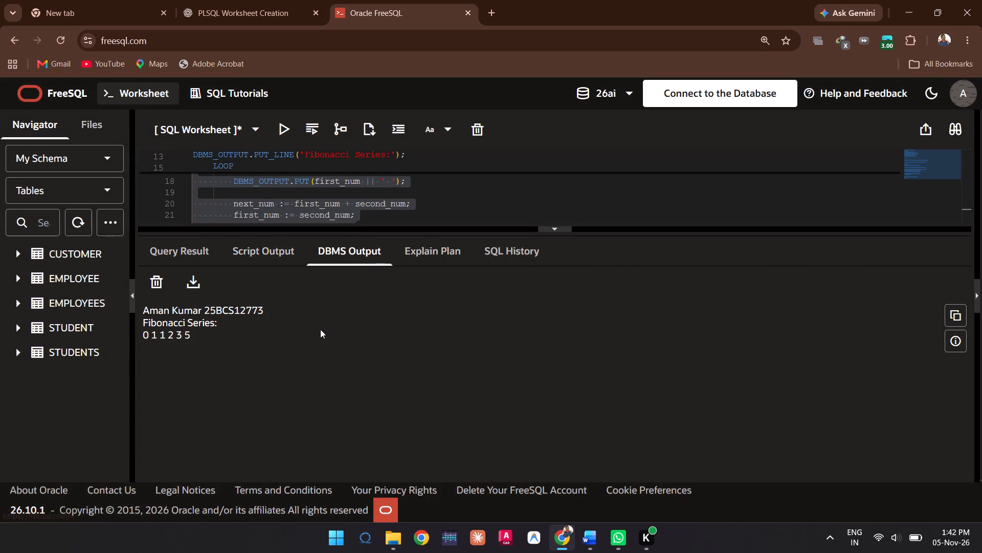
Capture a screenshot of the DBMS output area, including the result tabs and the Fibonacci series text.
{"action": "key", "text": "shift+super+s"}
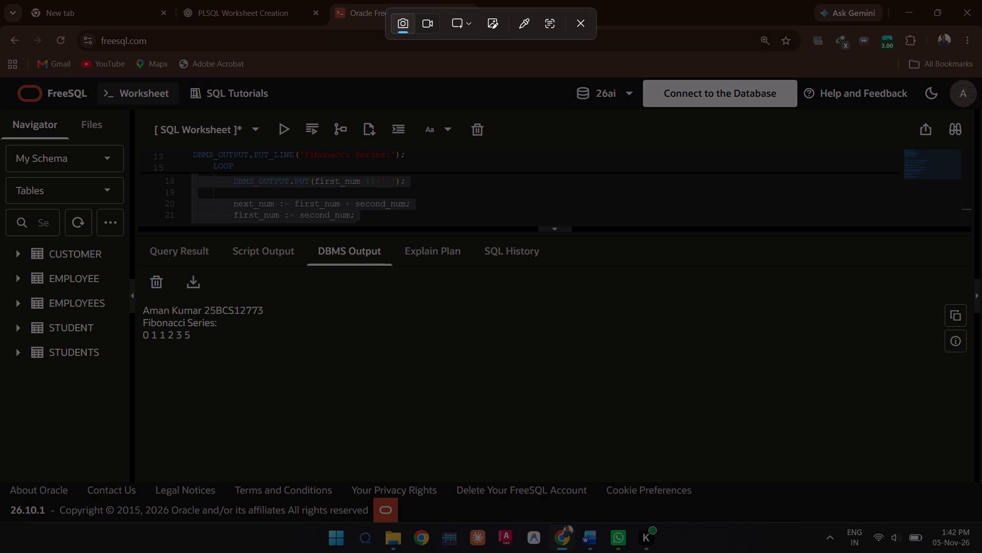
{"action": "left_click_drag", "start_coordinate": [141, 240], "coordinate": [591, 382]}
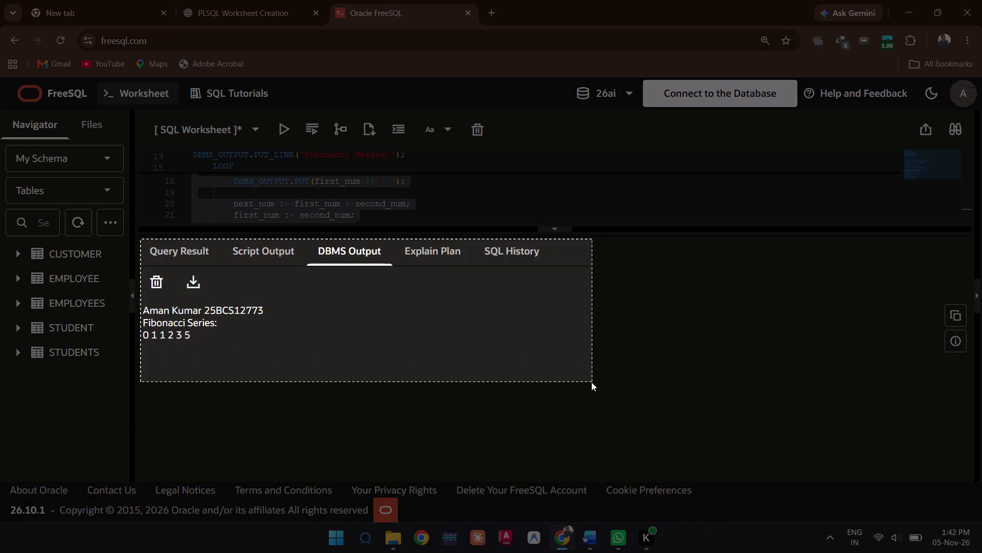
{"action": "left_click_drag", "start_coordinate": [591, 382], "coordinate": [591, 381]}
Paste the Fibonacci screenshot into the Word worksheet and place it directly beneath the "4. Output: 3A" heading, above the 3B screenshot.
{"action": "left_click", "coordinate": [594, 537]}
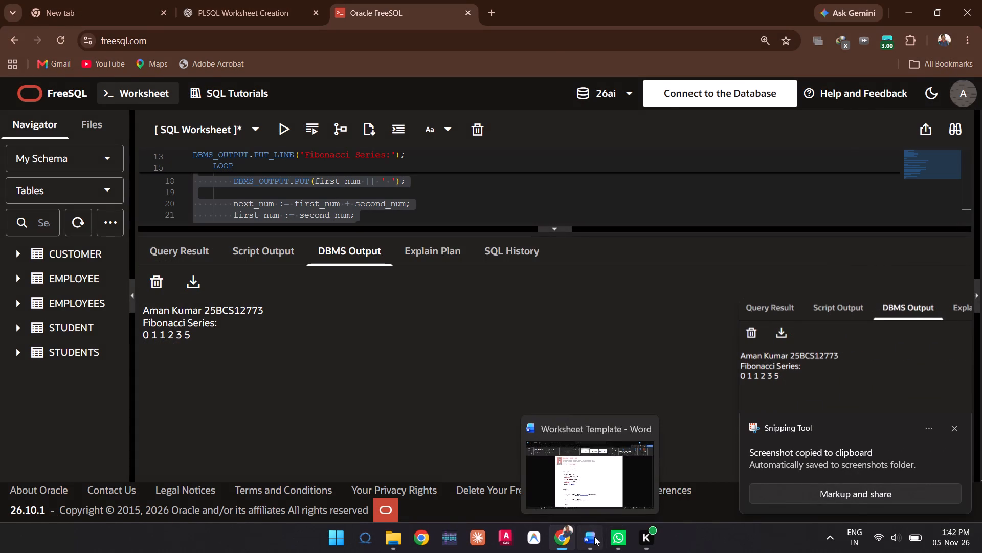
{"action": "scroll", "coordinate": [487, 353], "scroll_direction": "down", "scroll_amount": 10}
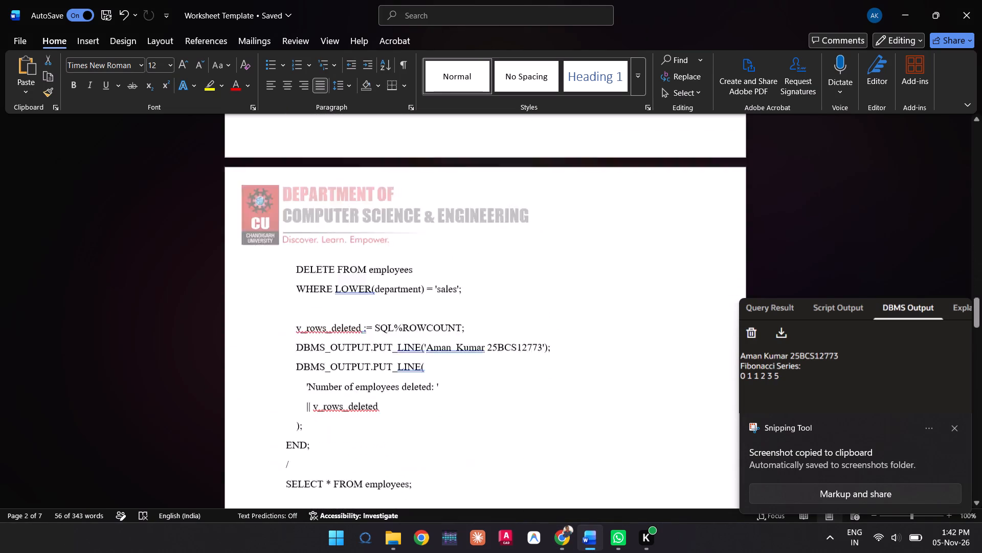
{"action": "scroll", "coordinate": [487, 353], "scroll_direction": "down", "scroll_amount": 7}
{"action": "scroll", "coordinate": [483, 352], "scroll_direction": "up", "scroll_amount": 2}
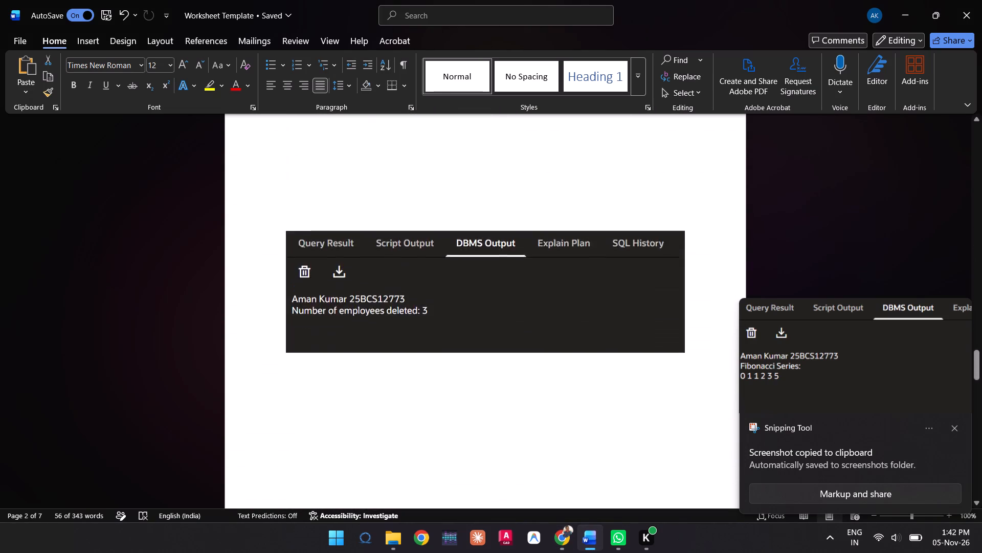
{"action": "scroll", "coordinate": [483, 352], "scroll_direction": "up", "scroll_amount": 2}
{"action": "left_click", "coordinate": [344, 381]}
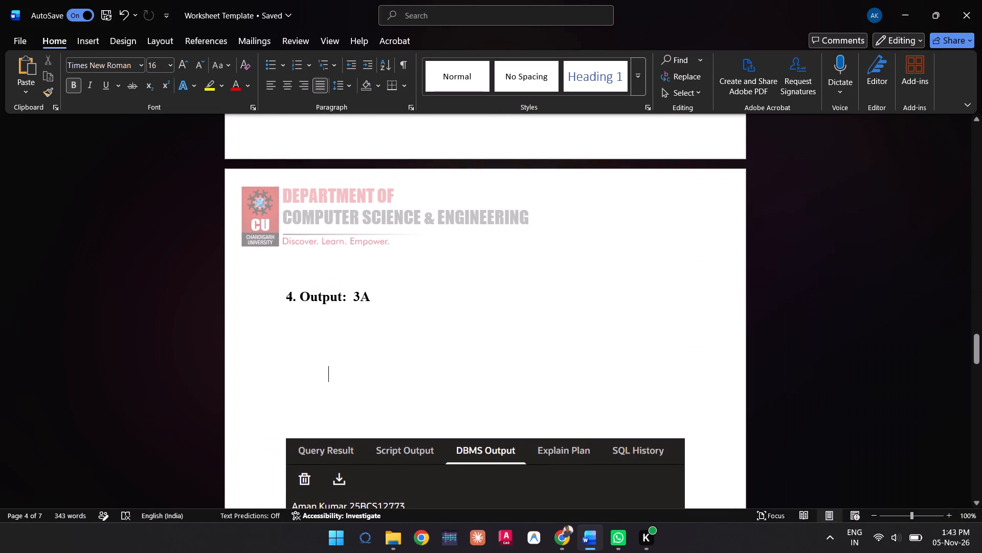
{"action": "key", "text": "ctrl+v"}
{"action": "left_click_drag", "start_coordinate": [404, 380], "coordinate": [404, 330]}
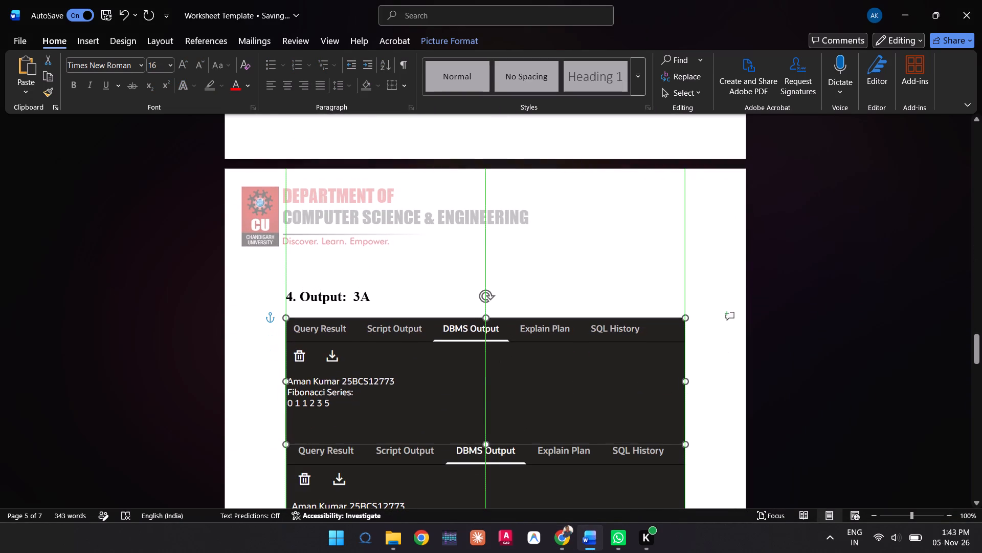
{"action": "left_click_drag", "start_coordinate": [404, 330], "coordinate": [404, 326]}
{"action": "scroll", "coordinate": [430, 463], "scroll_direction": "down", "scroll_amount": 1}
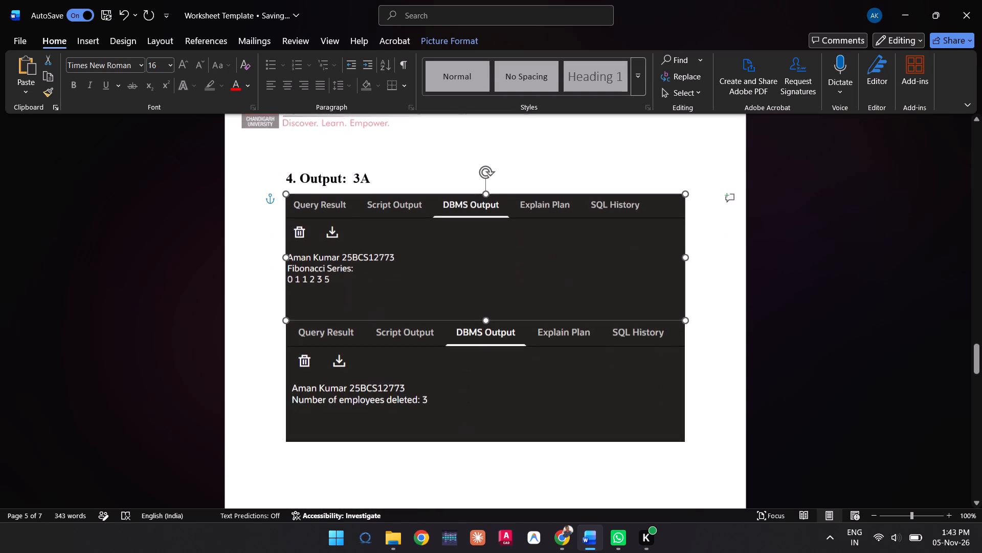
Move the 3B output screenshot further down page 5, leaving a blank gap between it and the Fibonacci screenshot.
{"action": "scroll", "coordinate": [430, 463], "scroll_direction": "down", "scroll_amount": 1}
{"action": "left_click", "coordinate": [431, 424]}
{"action": "left_click_drag", "start_coordinate": [431, 424], "coordinate": [422, 520]}
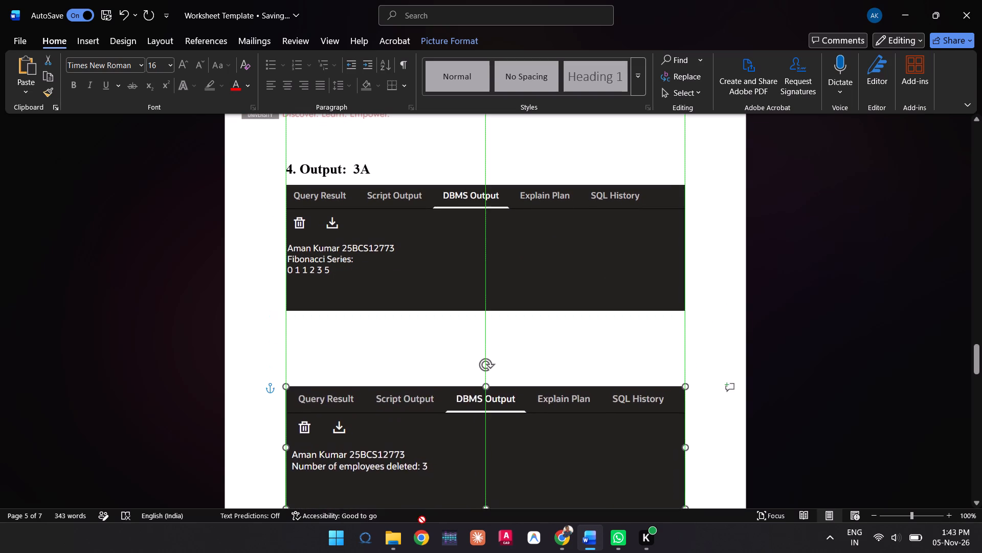
{"action": "left_click_drag", "start_coordinate": [422, 520], "coordinate": [422, 520]}
{"action": "scroll", "coordinate": [437, 403], "scroll_direction": "down", "scroll_amount": 2}
{"action": "key", "text": "Down"}
{"action": "key", "text": "Down"}
{"action": "key", "text": "Down"}
{"action": "key", "text": "Down"}
{"action": "key", "text": "Down"}
{"action": "key", "text": "Down"}
{"action": "key", "text": "Down"}
{"action": "key", "text": "Down"}
{"action": "key", "text": "Down"}
{"action": "key", "text": "Down"}
{"action": "key", "text": "Down"}
{"action": "key", "text": "Down"}
{"action": "key", "text": "Down"}
{"action": "key", "text": "Down"}
{"action": "key", "text": "Down"}
{"action": "key", "text": "Down"}
{"action": "key", "text": "Down"}
{"action": "key", "text": "Down"}
{"action": "key", "text": "Down"}
{"action": "key", "text": "Down"}
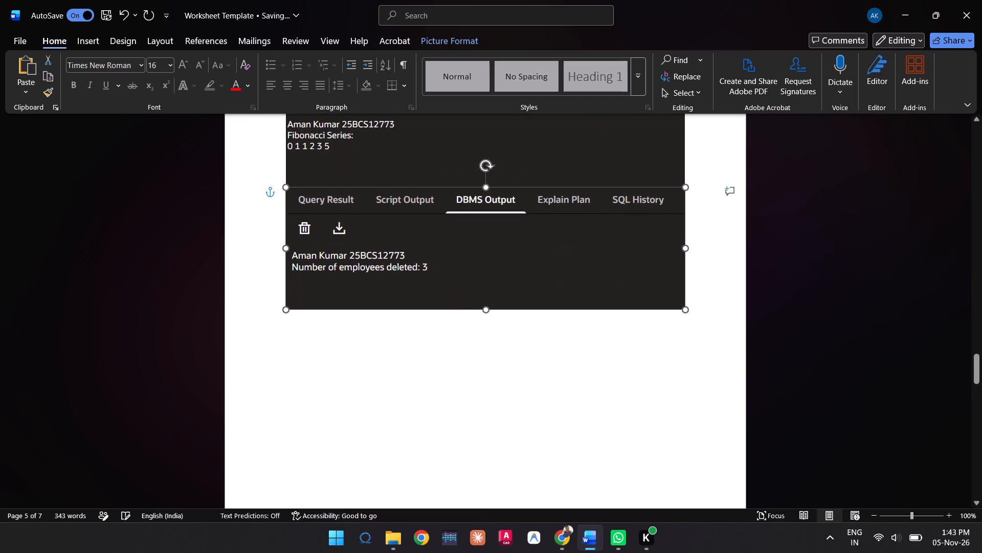
{"action": "scroll", "coordinate": [437, 403], "scroll_direction": "right", "scroll_amount": 1}
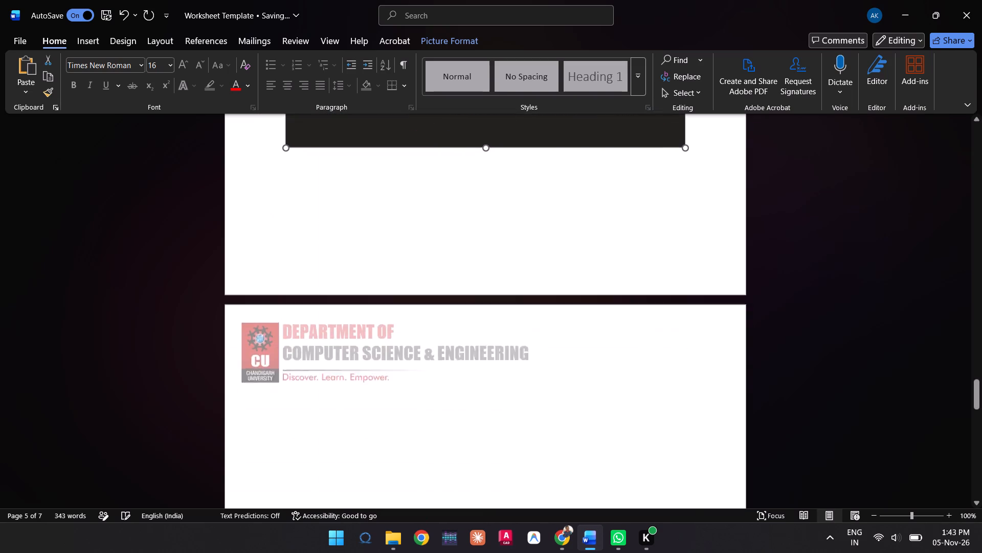
{"action": "scroll", "coordinate": [437, 403], "scroll_direction": "right", "scroll_amount": 1}
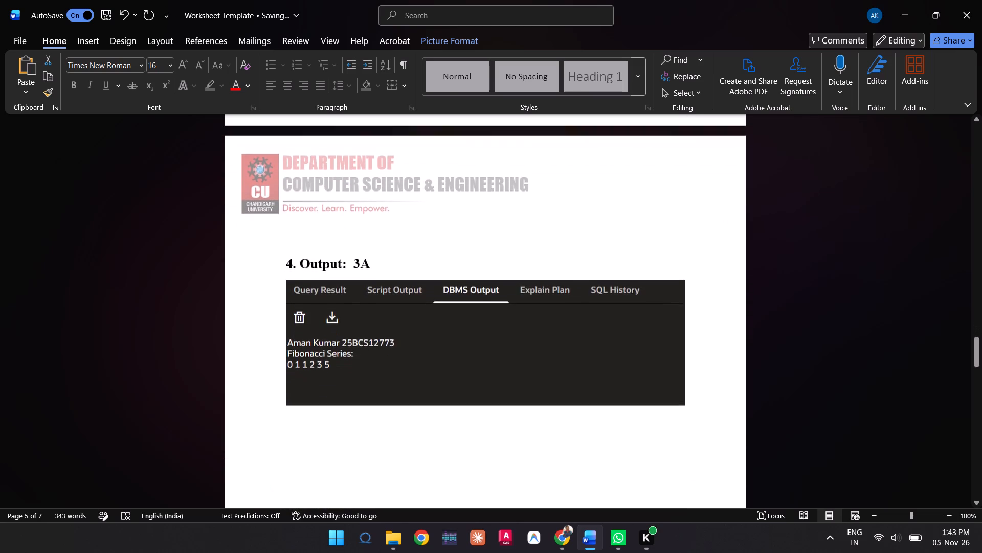
{"action": "scroll", "coordinate": [437, 403], "scroll_direction": "right", "scroll_amount": 1}
Nudge the Fibonacci screenshot slightly down to leave a small gap beneath the "4. Output: 3A" heading.
{"action": "left_click", "coordinate": [421, 315]}
{"action": "key", "text": "Down"}
{"action": "key", "text": "Down"}
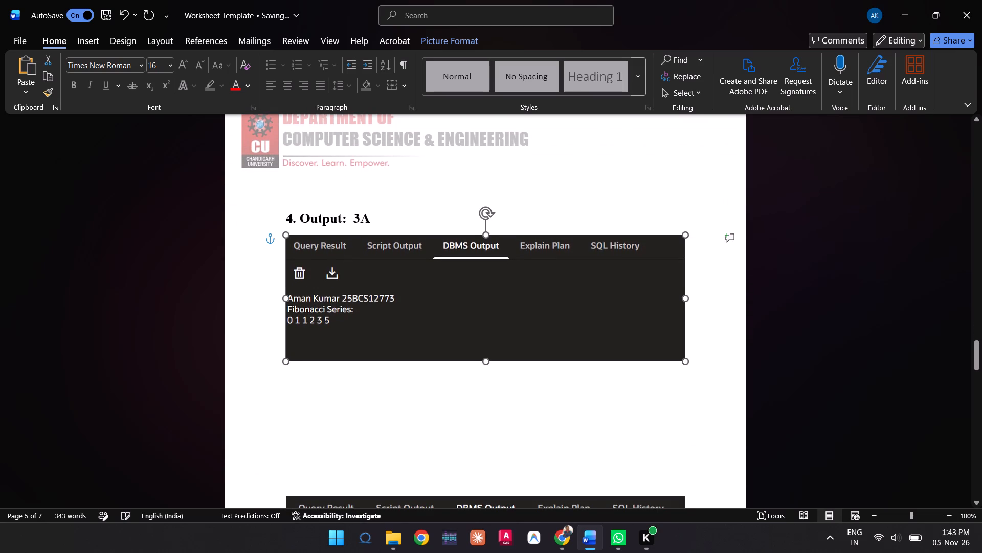
{"action": "key", "text": "Down"}
{"action": "key", "text": "Down"}
{"action": "key", "text": "Down"}
{"action": "key", "text": "Down"}
{"action": "key", "text": "Down"}
{"action": "key", "text": "Down"}
{"action": "key", "text": "Down"}
{"action": "key", "text": "Down"}
{"action": "key", "text": "Down"}
{"action": "key", "text": "Down"}
{"action": "key", "text": "Down"}
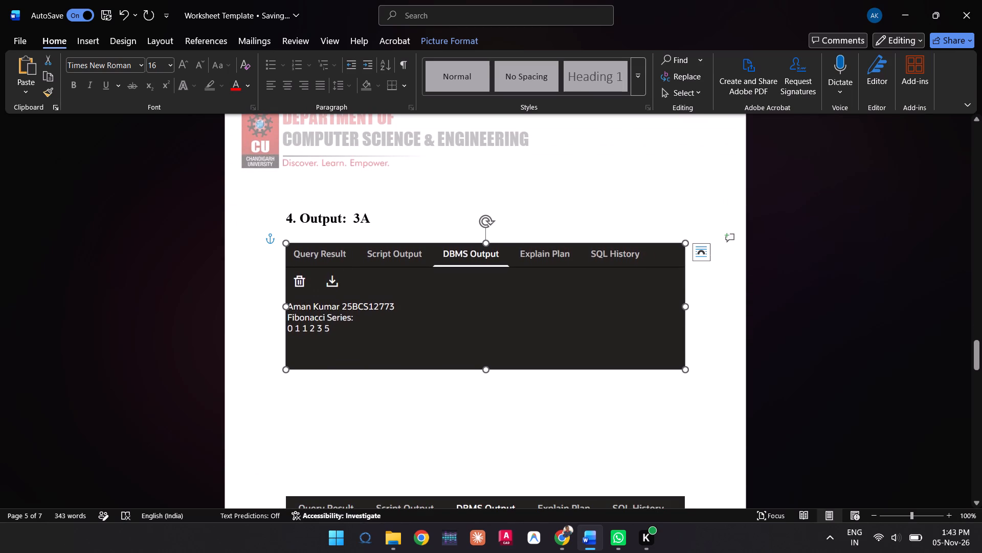
{"action": "key", "text": "Down"}
{"action": "key", "text": "Down"}
{"action": "key", "text": "Down"}
{"action": "key", "text": "Down"}
{"action": "key", "text": "Down"}
{"action": "key", "text": "Down"}
{"action": "key", "text": "Down"}
{"action": "key", "text": "Down"}
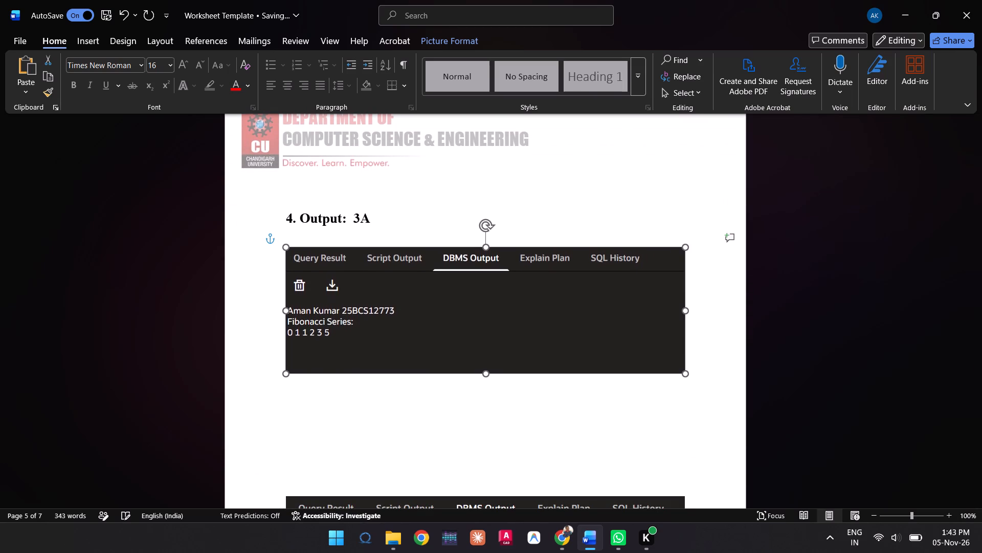
Add the label "3B" just above the employees-deleted screenshot, with its indent removed so it starts at the page margin.
{"action": "scroll", "coordinate": [421, 315], "scroll_direction": "down", "scroll_amount": 3}
{"action": "scroll", "coordinate": [421, 315], "scroll_direction": "up", "scroll_amount": 1}
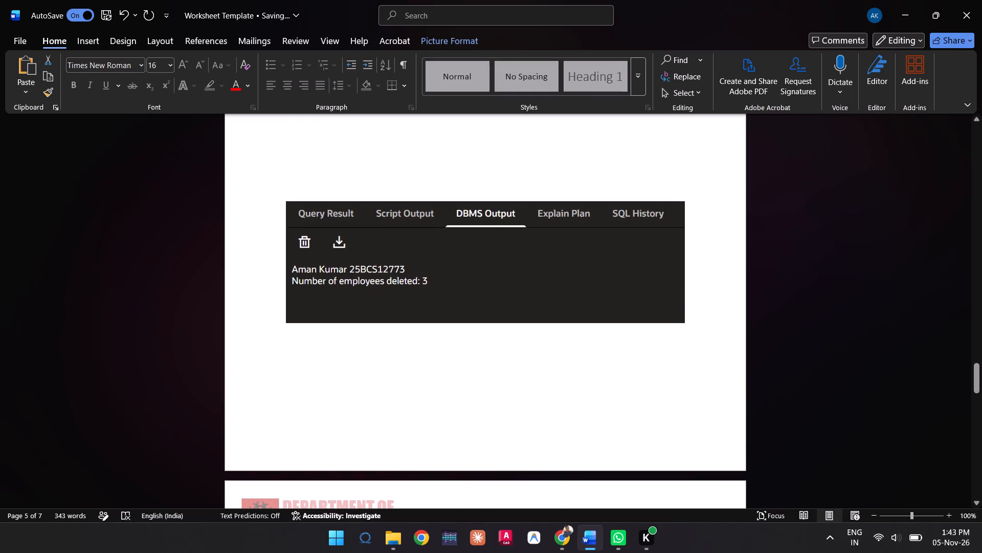
{"action": "left_click", "coordinate": [330, 175]}
{"action": "type", "text": "3B"}
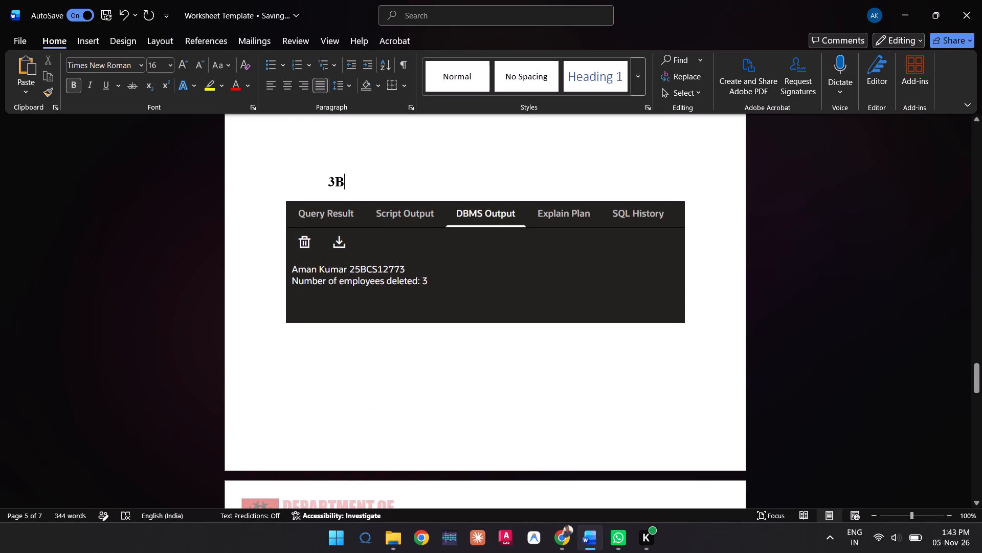
{"action": "left_click", "coordinate": [328, 183]}
{"action": "key", "text": "BackSpace"}
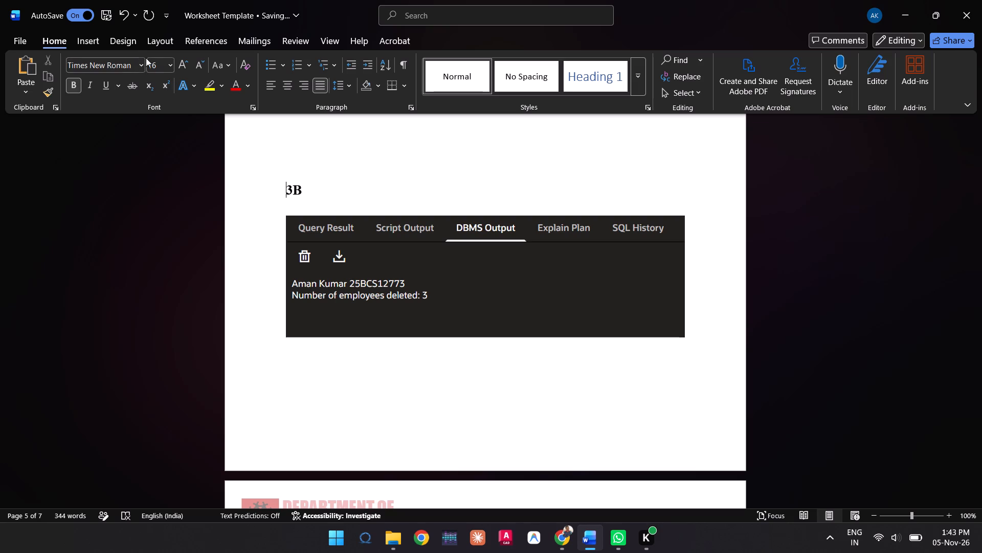
Set the font size of the "3B" label above the second output screenshot to 14.
{"action": "left_click", "coordinate": [159, 63]}
{"action": "type", "text": "14"}
{"action": "left_click_drag", "start_coordinate": [318, 193], "coordinate": [296, 195]}
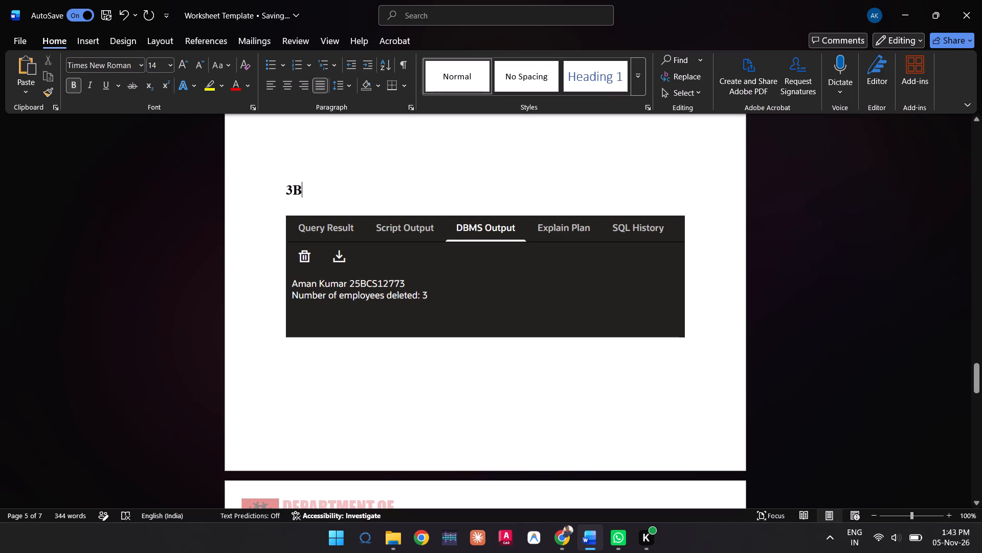
{"action": "left_click_drag", "start_coordinate": [296, 195], "coordinate": [281, 197]}
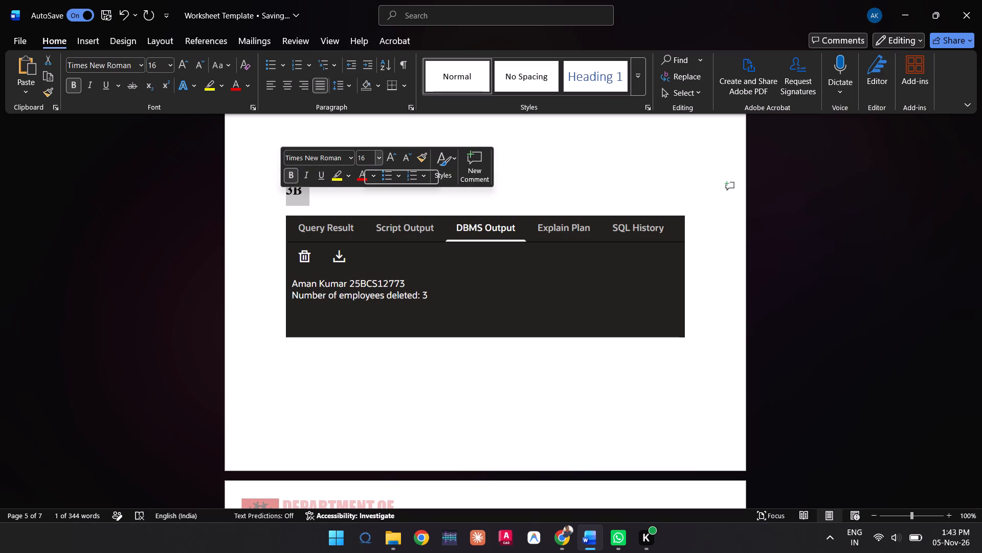
{"action": "left_click", "coordinate": [365, 157]}
{"action": "type", "text": "14"}
{"action": "key", "text": "Return"}
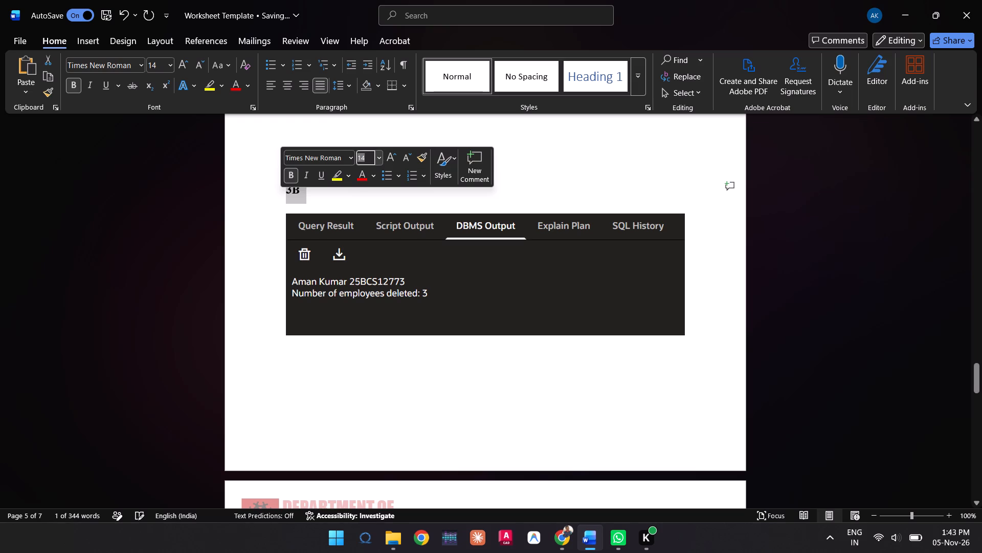
{"action": "left_click", "coordinate": [377, 349]}
Delete the empty lines above "5.Learning Outcomes:" so the heading sits at the top of page 6, directly below the department header.
{"action": "scroll", "coordinate": [377, 349], "scroll_direction": "down", "scroll_amount": 4}
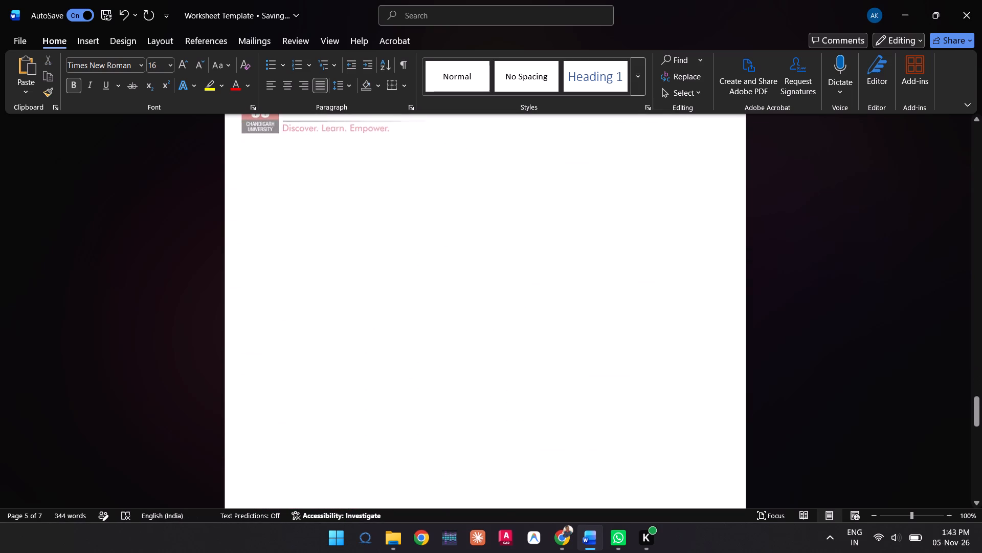
{"action": "scroll", "coordinate": [377, 349], "scroll_direction": "down", "scroll_amount": 2}
{"action": "scroll", "coordinate": [377, 349], "scroll_direction": "up", "scroll_amount": 1}
{"action": "scroll", "coordinate": [377, 349], "scroll_direction": "down", "scroll_amount": 1}
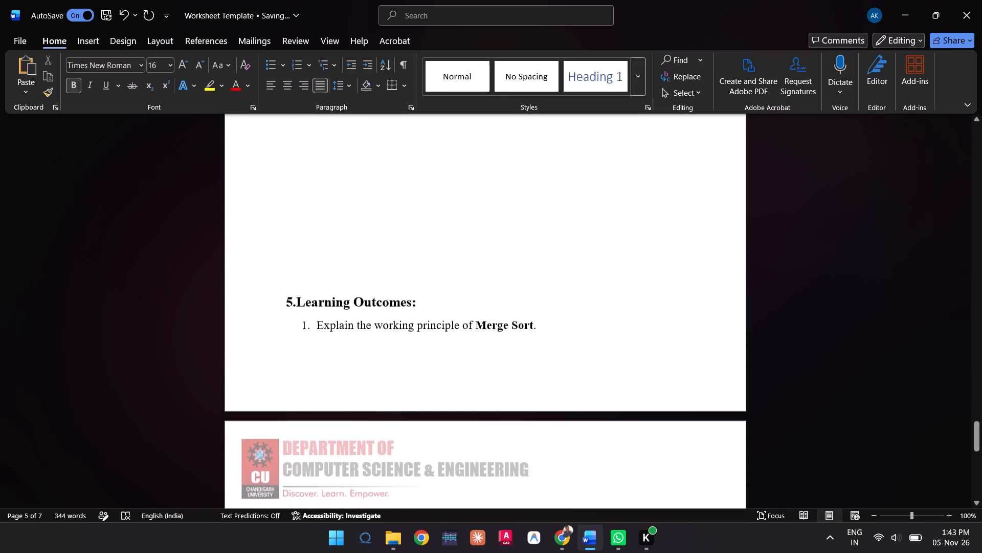
{"action": "scroll", "coordinate": [377, 349], "scroll_direction": "down", "scroll_amount": 1}
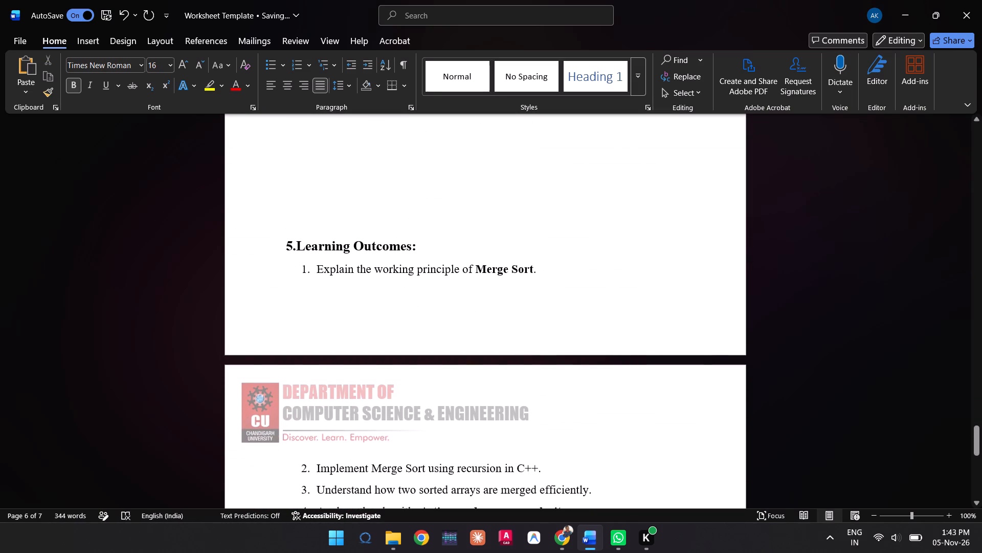
{"action": "left_click", "coordinate": [287, 247]}
{"action": "key", "text": "BackSpace"}
{"action": "key", "text": "BackSpace"}
{"action": "key", "text": "BackSpace"}
{"action": "key", "text": "BackSpace"}
{"action": "key", "text": "BackSpace"}
{"action": "key", "text": "BackSpace"}
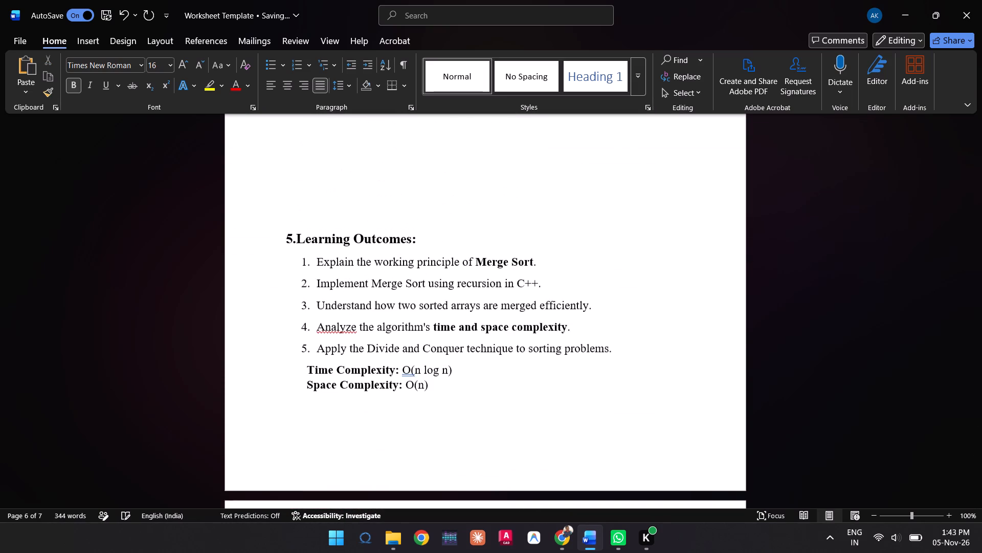
{"action": "key", "text": "BackSpace"}
{"action": "key", "text": "BackSpace"}
{"action": "key", "text": "BackSpace"}
{"action": "key", "text": "BackSpace"}
{"action": "key", "text": "BackSpace"}
{"action": "scroll", "coordinate": [287, 247], "scroll_direction": "up", "scroll_amount": 2}
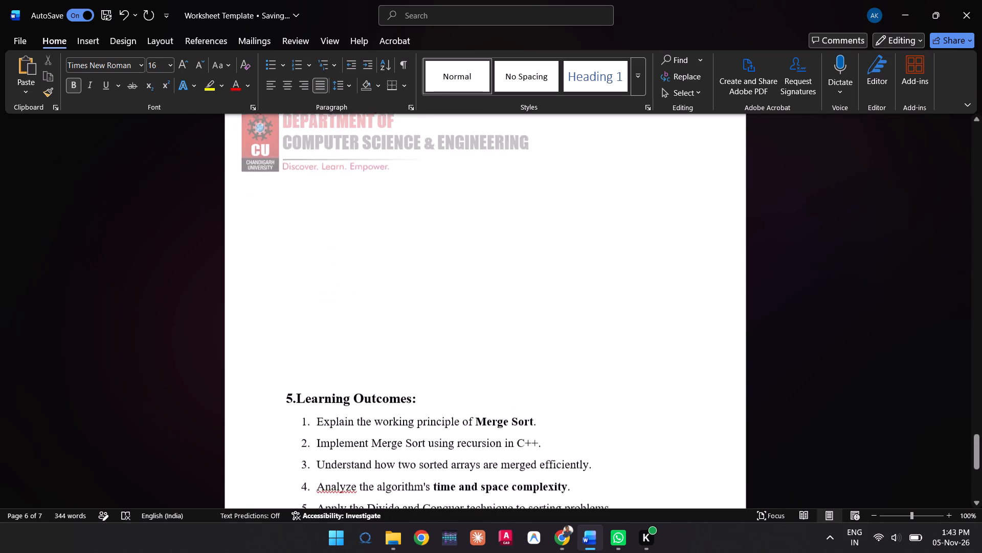
{"action": "scroll", "coordinate": [287, 247], "scroll_direction": "up", "scroll_amount": 1}
{"action": "key", "text": "BackSpace"}
{"action": "key", "text": "BackSpace"}
{"action": "key", "text": "BackSpace"}
{"action": "key", "text": "BackSpace"}
{"action": "key", "text": "BackSpace"}
{"action": "key", "text": "BackSpace"}
{"action": "key", "text": "BackSpace"}
{"action": "key", "text": "BackSpace"}
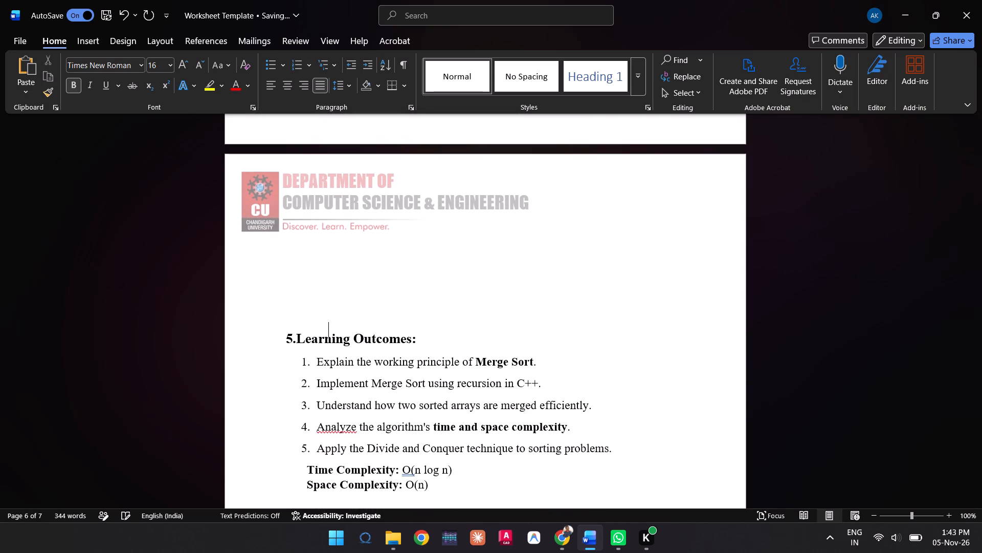
{"action": "key", "text": "BackSpace"}
{"action": "key", "text": "BackSpace"}
{"action": "key", "text": "BackSpace"}
{"action": "key", "text": "BackSpace"}
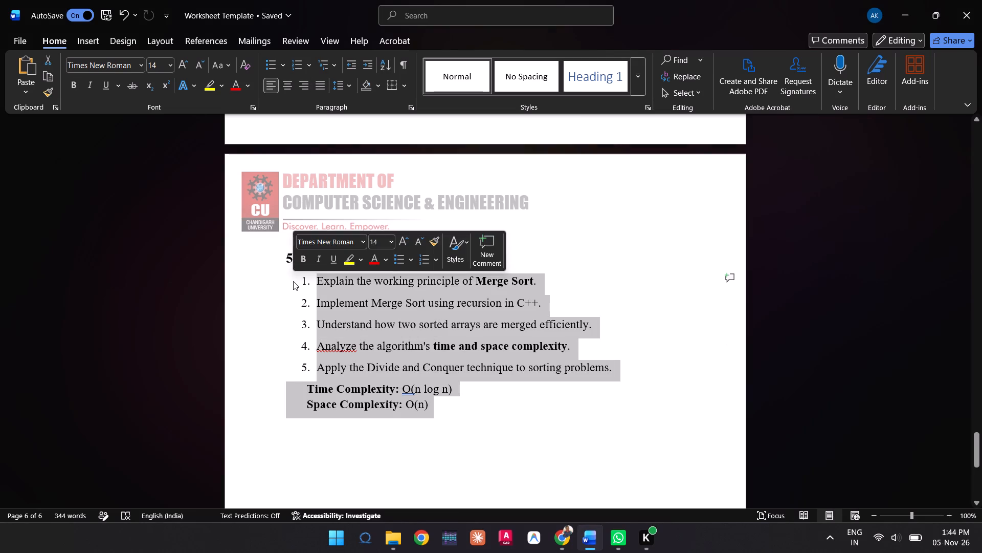
{"action": "key", "text": "ctrl+v"}
{"action": "scroll", "coordinate": [419, 328], "scroll_direction": "down", "scroll_amount": 1}
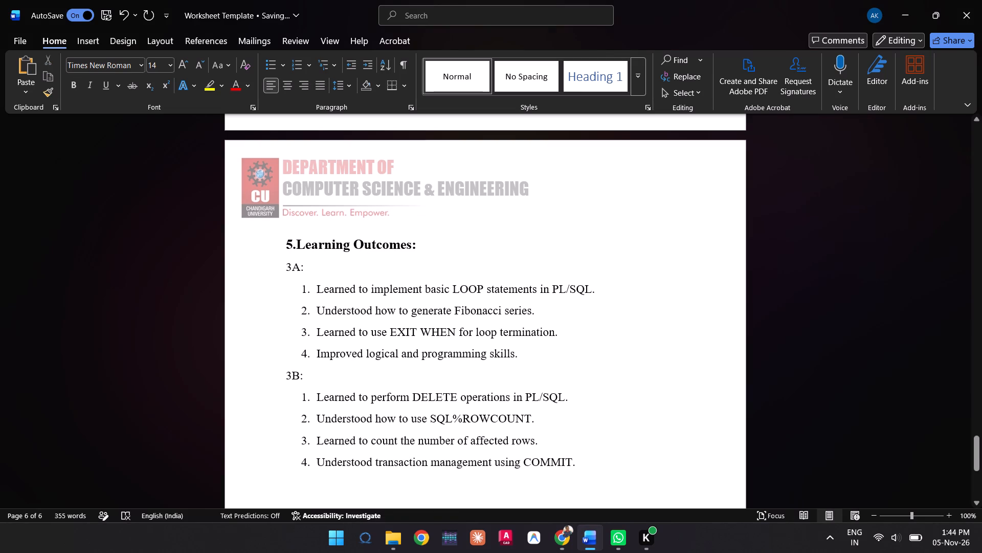
{"action": "scroll", "coordinate": [419, 328], "scroll_direction": "down", "scroll_amount": 1}
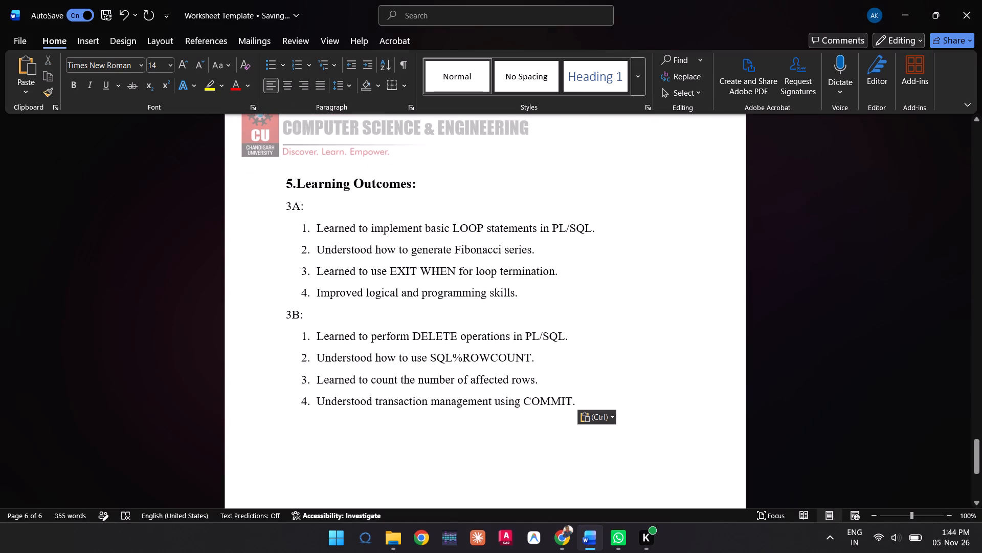
Set the font size of the pasted 3A and 3B learning outcomes, including their labels, to 12.
{"action": "left_click_drag", "start_coordinate": [580, 400], "coordinate": [282, 203]}
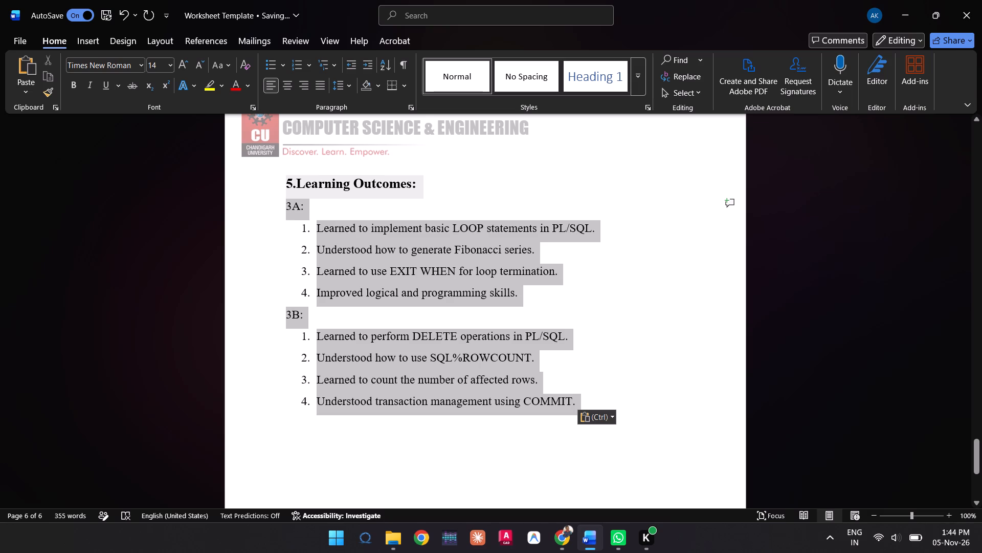
{"action": "left_click_drag", "start_coordinate": [282, 203], "coordinate": [286, 204]}
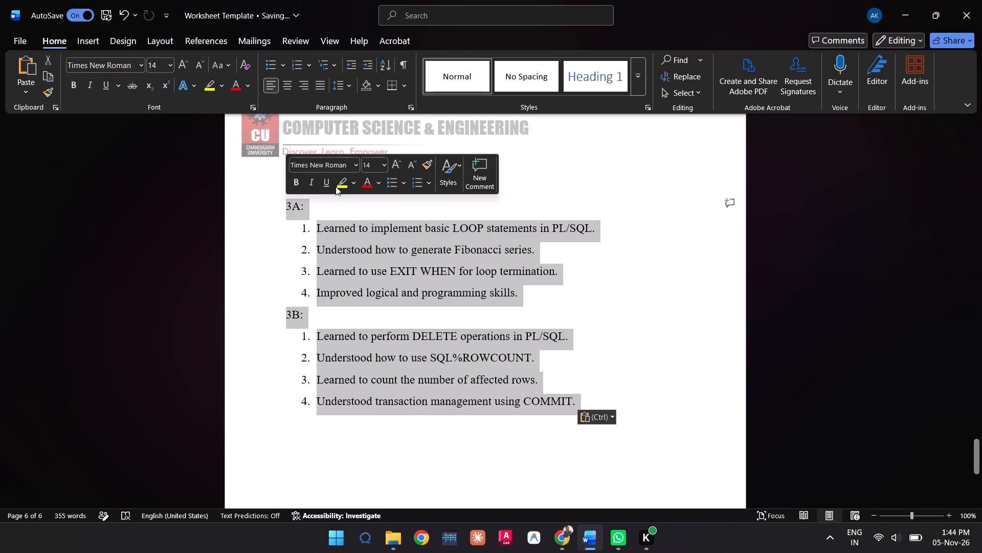
{"action": "left_click", "coordinate": [372, 166]}
{"action": "type", "text": "12"}
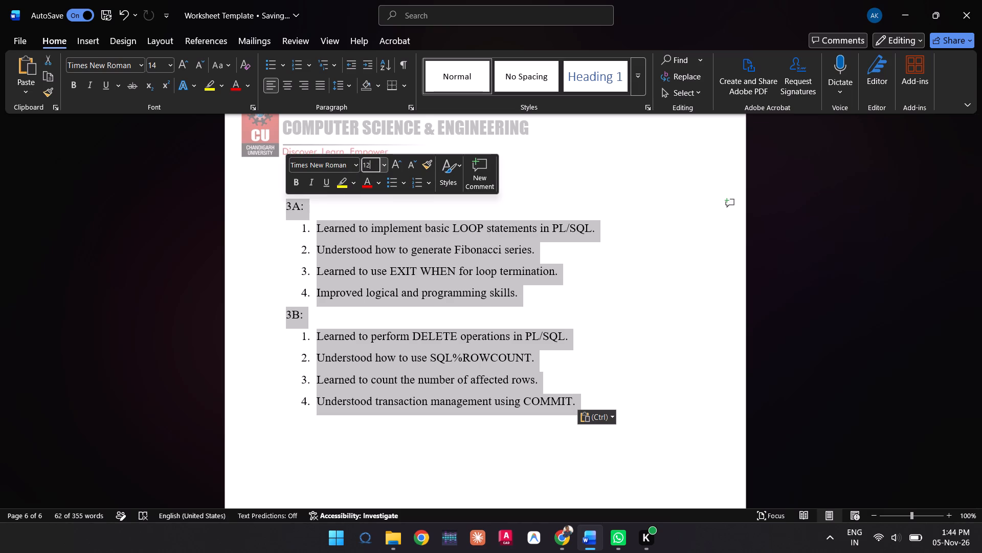
{"action": "key", "text": "Return"}
{"action": "left_click", "coordinate": [392, 465]}
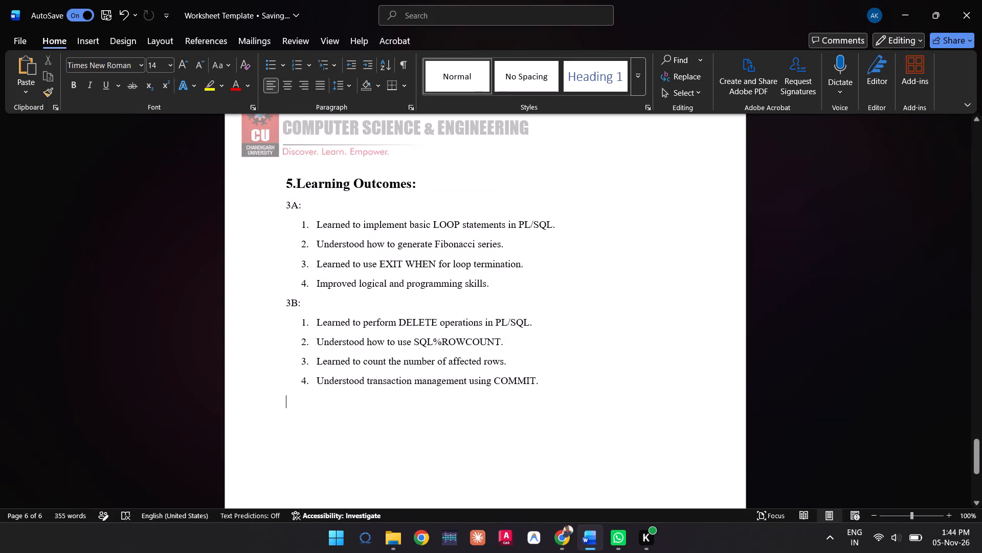
Make the "3B:" label under Learning Outcomes bold at font size 14.
{"action": "left_click_drag", "start_coordinate": [305, 303], "coordinate": [284, 299]}
{"action": "left_click", "coordinate": [371, 256]}
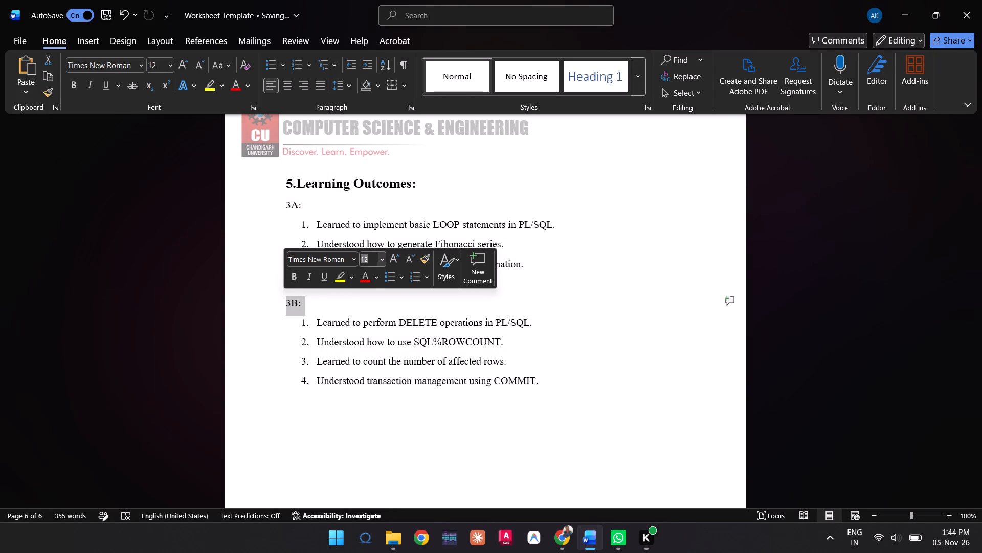
{"action": "type", "text": "14"}
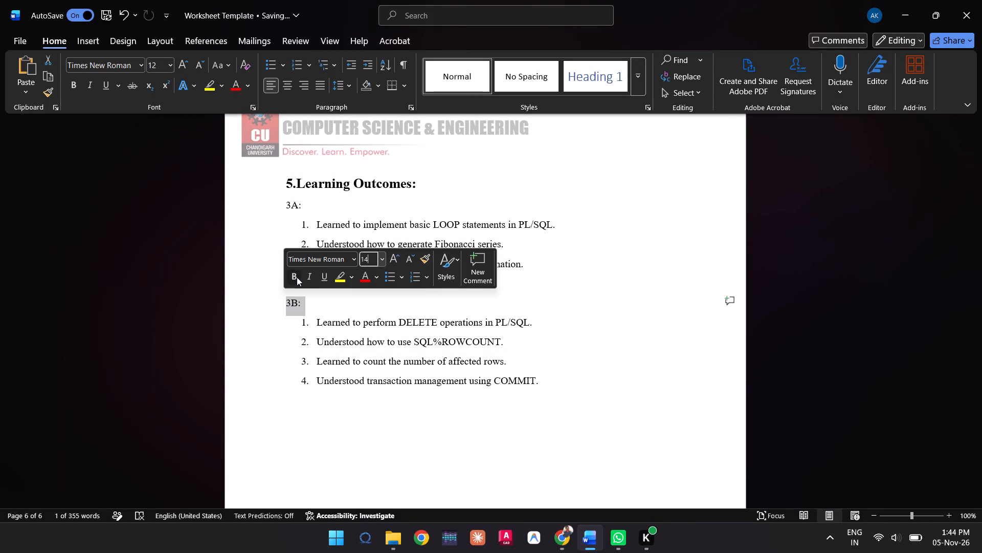
{"action": "left_click", "coordinate": [297, 277]}
{"action": "left_click", "coordinate": [256, 293]}
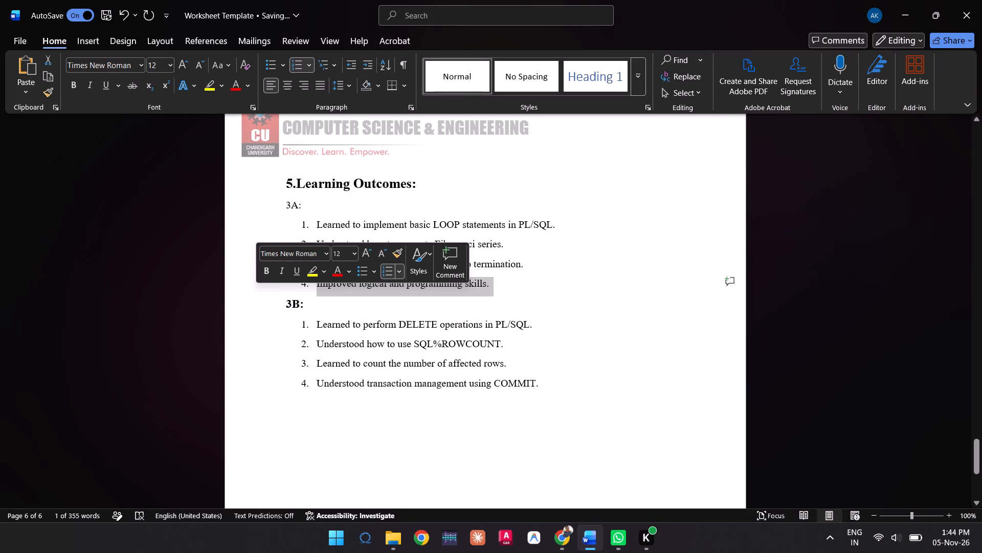
Make the "3A:" label under Learning Outcomes bold at font size 14.
{"action": "left_click_drag", "start_coordinate": [306, 203], "coordinate": [271, 207]}
{"action": "left_click", "coordinate": [355, 168]}
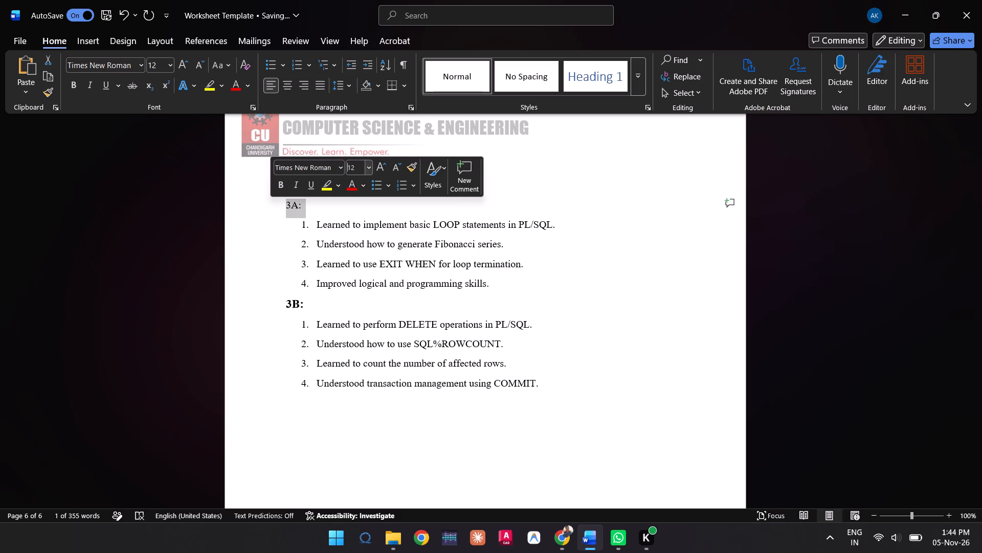
{"action": "type", "text": "14"}
{"action": "left_click", "coordinate": [278, 178]}
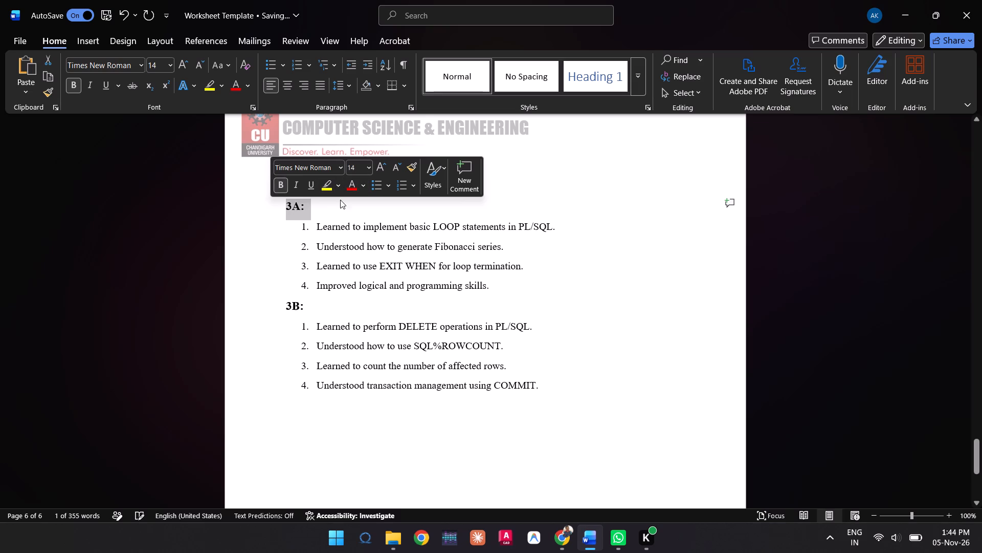
{"action": "left_click", "coordinate": [699, 295]}
Insert an empty line between the "5.Learning Outcomes:" heading and the "3A:" label.
{"action": "scroll", "coordinate": [576, 322], "scroll_direction": "right", "scroll_amount": 1}
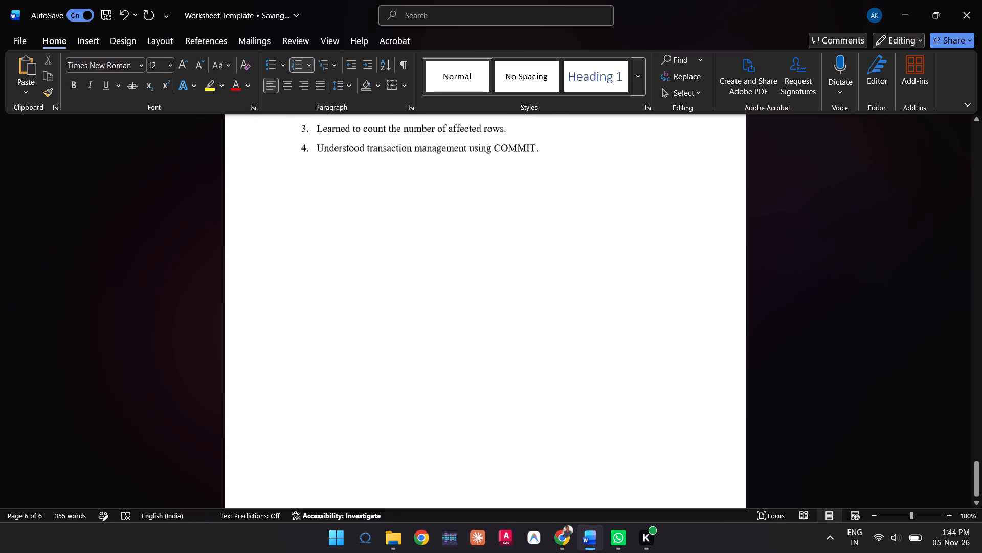
{"action": "scroll", "coordinate": [576, 322], "scroll_direction": "right", "scroll_amount": 1}
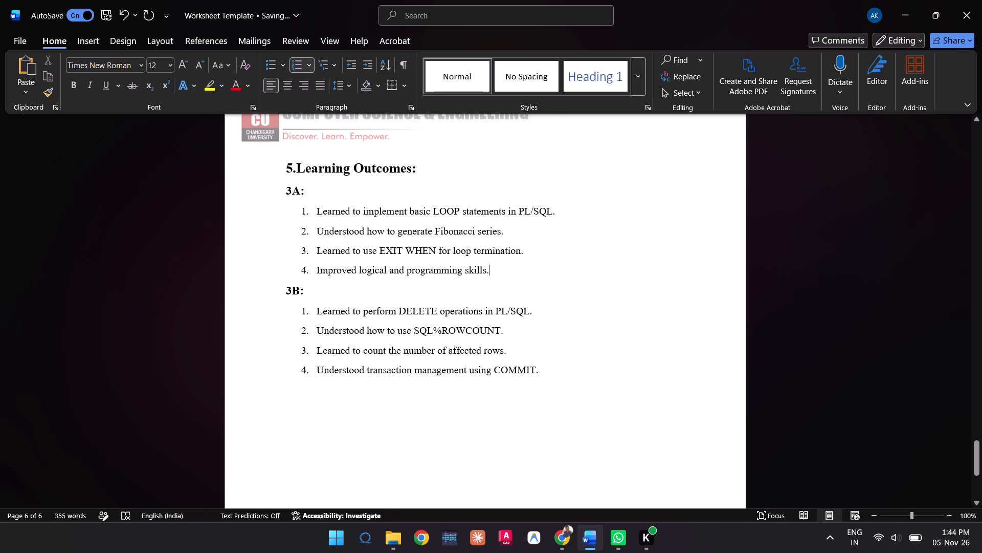
{"action": "left_click", "coordinate": [287, 190]}
{"action": "key", "text": "Return"}
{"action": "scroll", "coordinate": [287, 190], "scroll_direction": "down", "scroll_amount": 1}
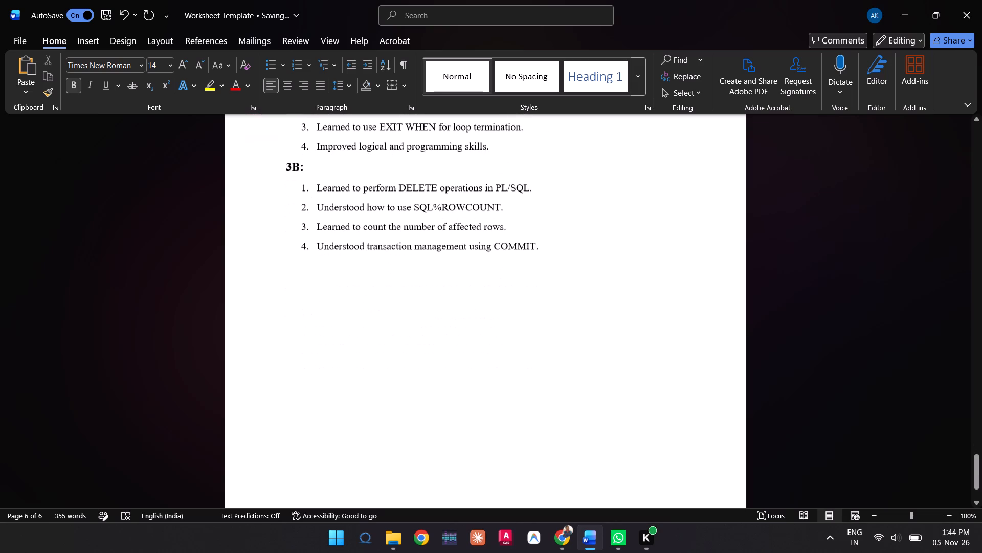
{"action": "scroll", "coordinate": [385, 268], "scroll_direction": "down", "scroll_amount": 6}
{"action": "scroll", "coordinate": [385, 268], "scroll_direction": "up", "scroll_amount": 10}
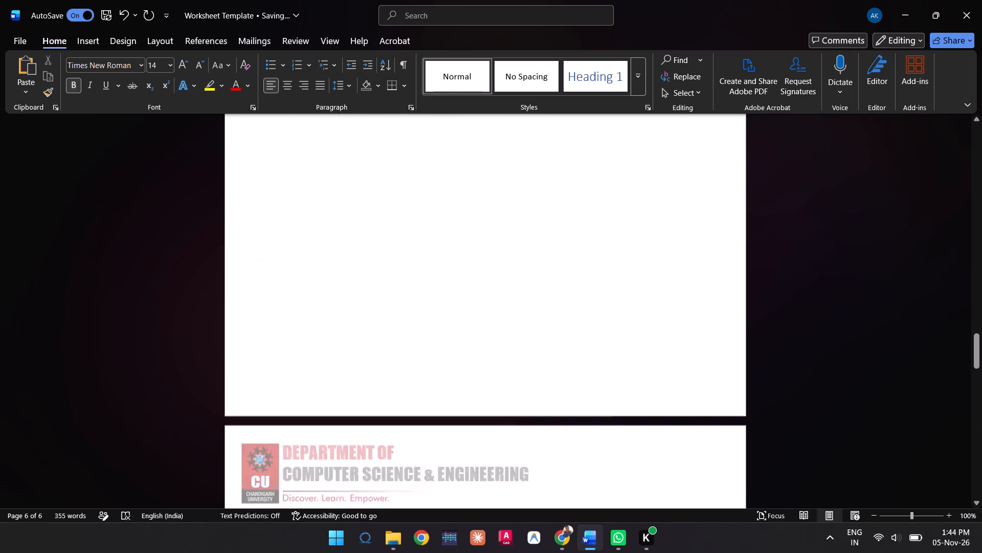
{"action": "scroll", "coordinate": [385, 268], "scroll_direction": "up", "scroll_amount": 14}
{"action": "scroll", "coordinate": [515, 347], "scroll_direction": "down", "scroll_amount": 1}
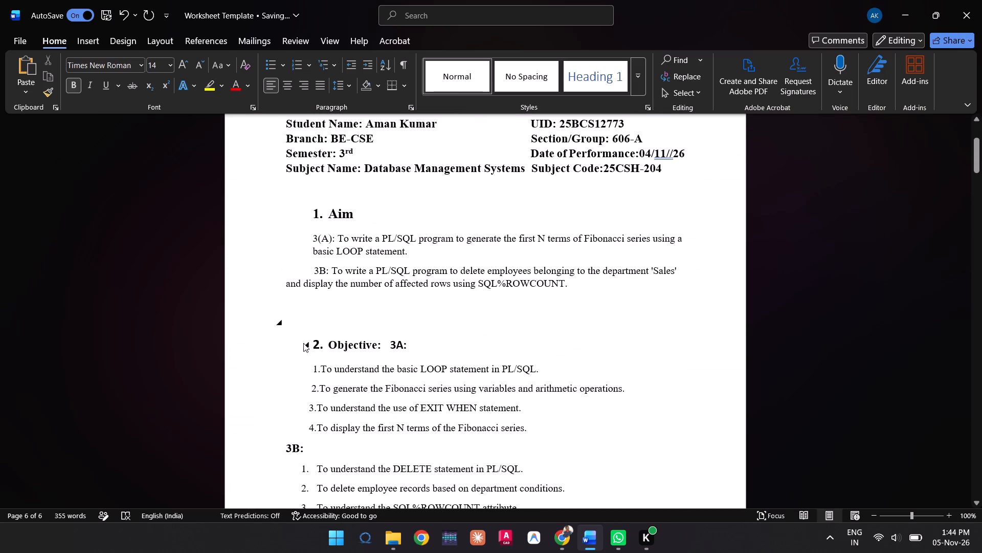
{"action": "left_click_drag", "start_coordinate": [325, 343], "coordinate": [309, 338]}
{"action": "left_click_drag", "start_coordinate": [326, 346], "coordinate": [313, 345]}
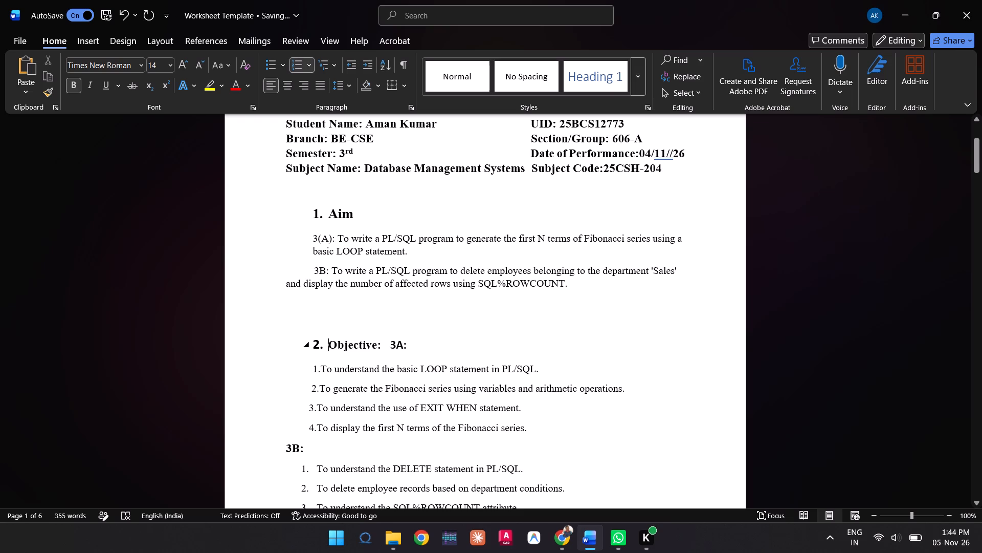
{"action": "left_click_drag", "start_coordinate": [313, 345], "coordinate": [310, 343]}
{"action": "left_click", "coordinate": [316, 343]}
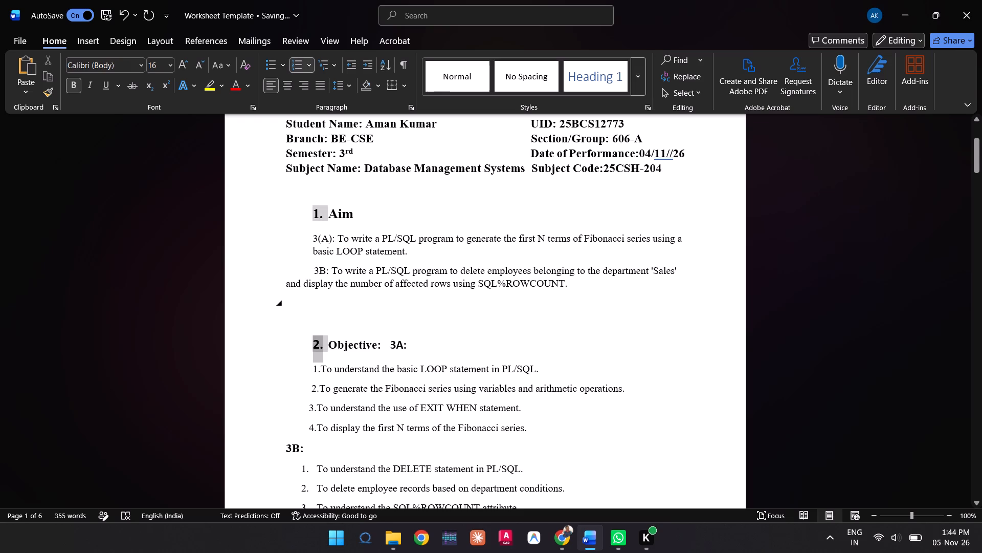
Indent the "3B:" label in the Objective section with seven spaces, roughly in line with the 3A objectives.
{"action": "scroll", "coordinate": [447, 314], "scroll_direction": "down", "scroll_amount": 1}
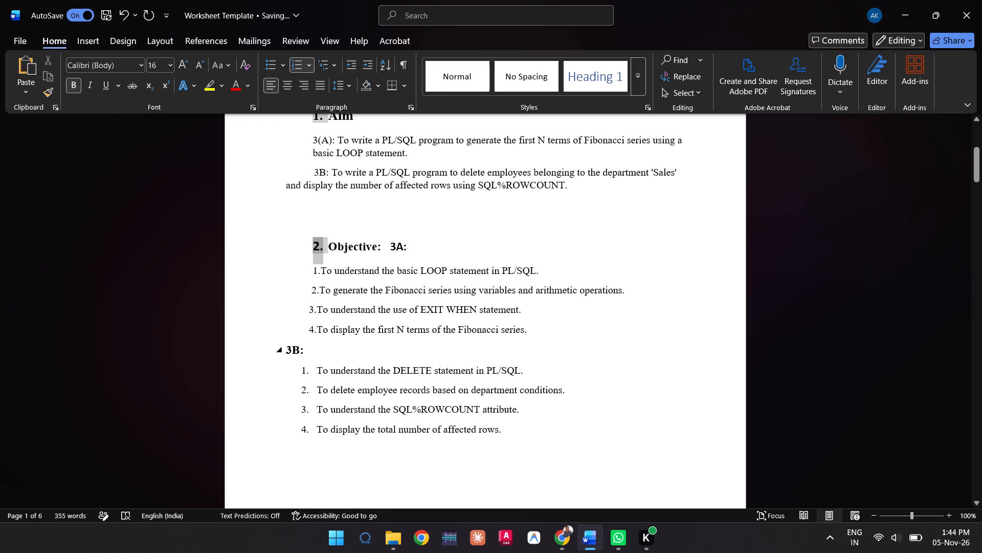
{"action": "left_click", "coordinate": [286, 349]}
{"action": "key", "text": "space"}
{"action": "key", "text": "space"}
{"action": "key", "text": "space"}
{"action": "key", "text": "space"}
{"action": "key", "text": "space"}
{"action": "key", "text": "space"}
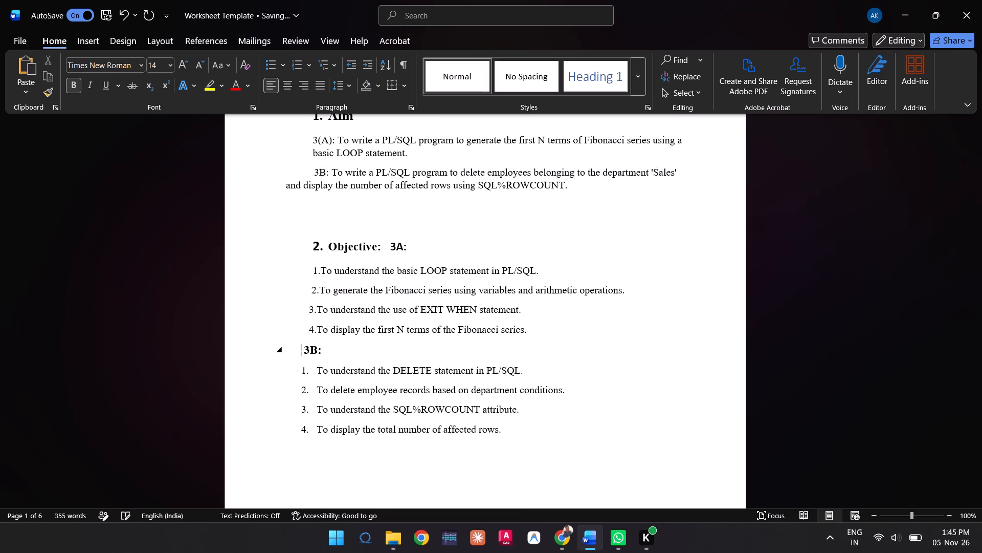
{"action": "key", "text": "space"}
{"action": "key", "text": "space"}
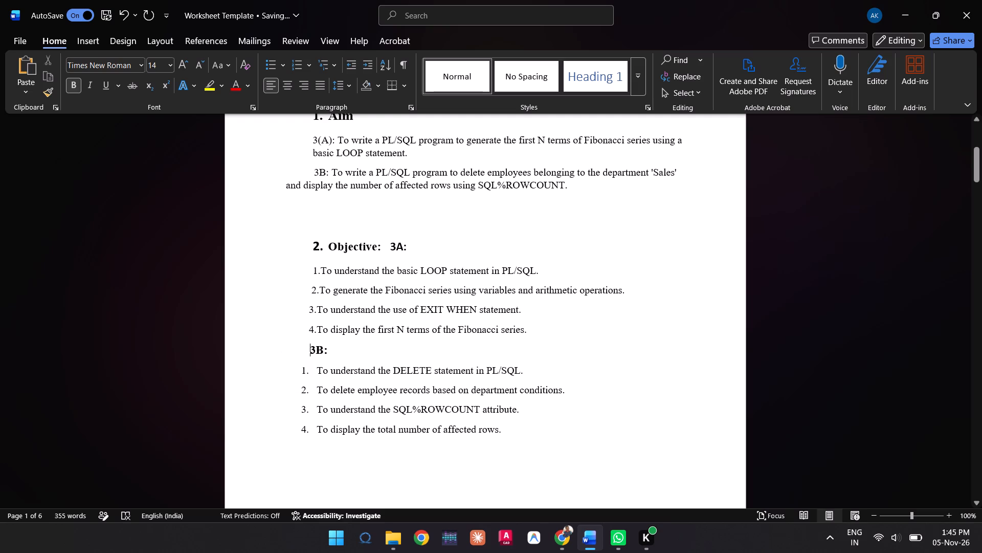
{"action": "key", "text": "BackSpace"}
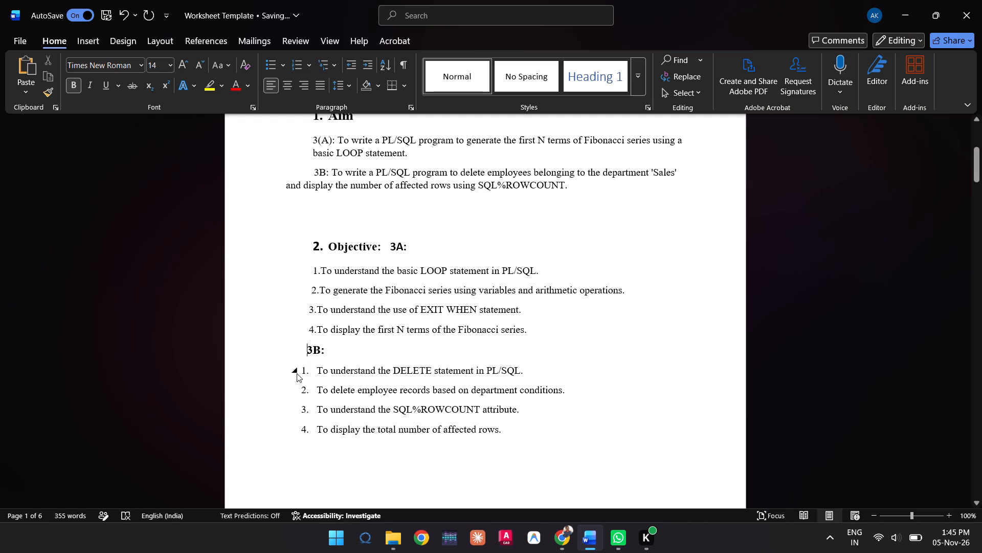
Replace the automatic list number of the first 3B objective, about the DELETE statement, with leading spaces.
{"action": "left_click", "coordinate": [302, 371]}
{"action": "key", "text": "space"}
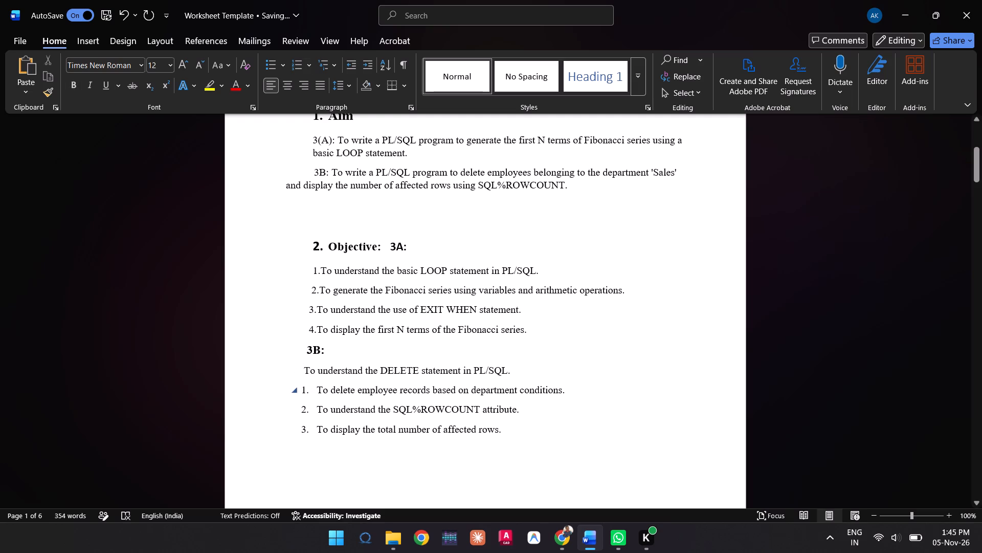
{"action": "key", "text": "space"}
Remove the automatic list number from the second 3B objective, about deleting employee records, and indent the line with six spaces.
{"action": "left_click", "coordinate": [300, 387]}
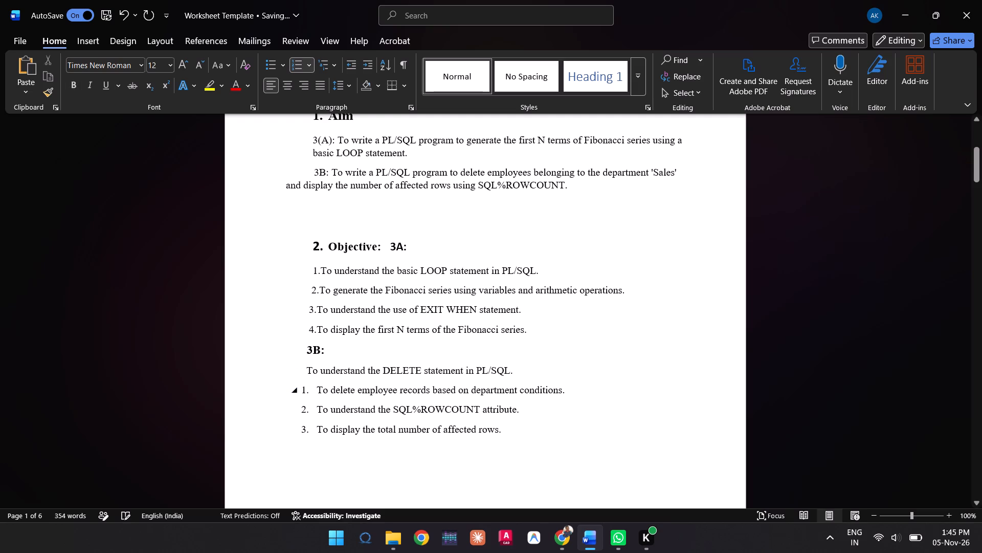
{"action": "key", "text": "space"}
{"action": "key", "text": "BackSpace"}
{"action": "key", "text": "BackSpace"}
{"action": "key", "text": "BackSpace"}
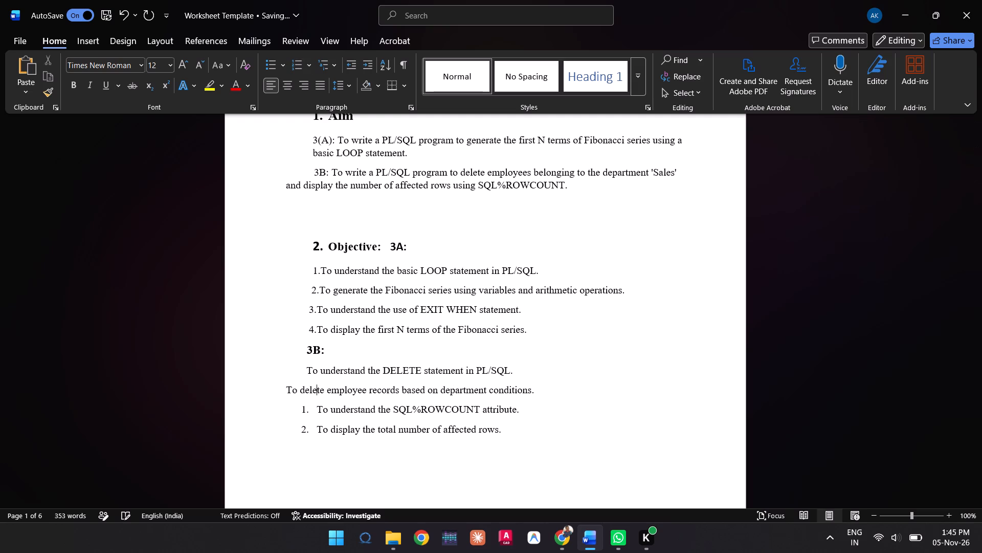
{"action": "key", "text": "space"}
{"action": "key", "text": "space"}
{"action": "key", "text": "space"}
{"action": "key", "text": "space"}
{"action": "key", "text": "space"}
{"action": "key", "text": "space"}
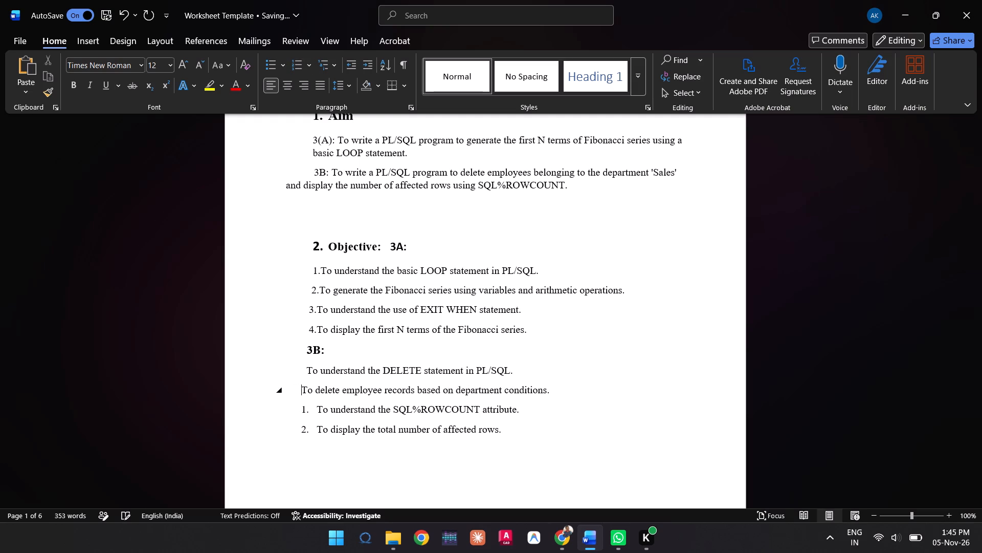
Number the second 3B objective with a plain-text "2." instead of automatic numbering, and remove the line's indent.
{"action": "type", "text": "2."}
{"action": "key", "text": "space"}
{"action": "key", "text": "BackSpace"}
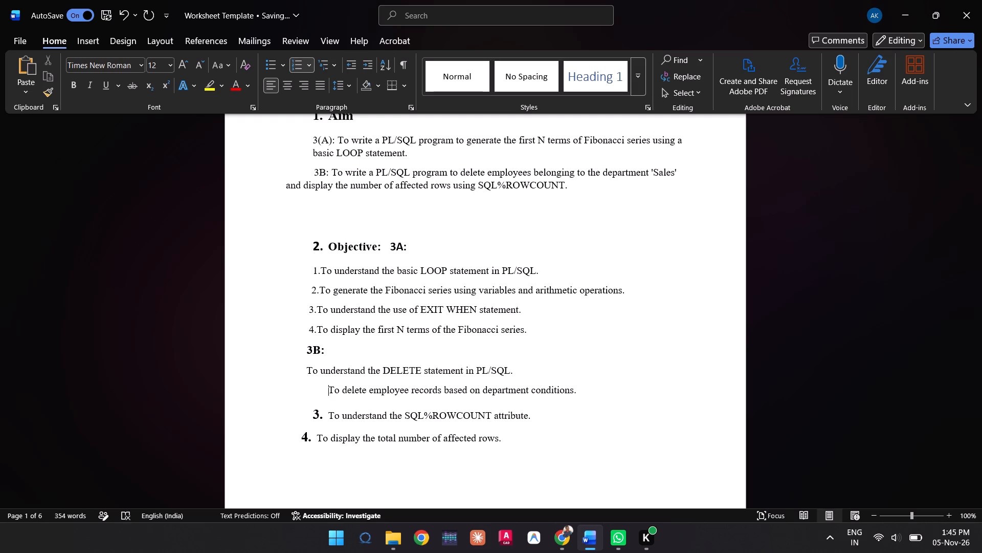
{"action": "type", "text": "2."}
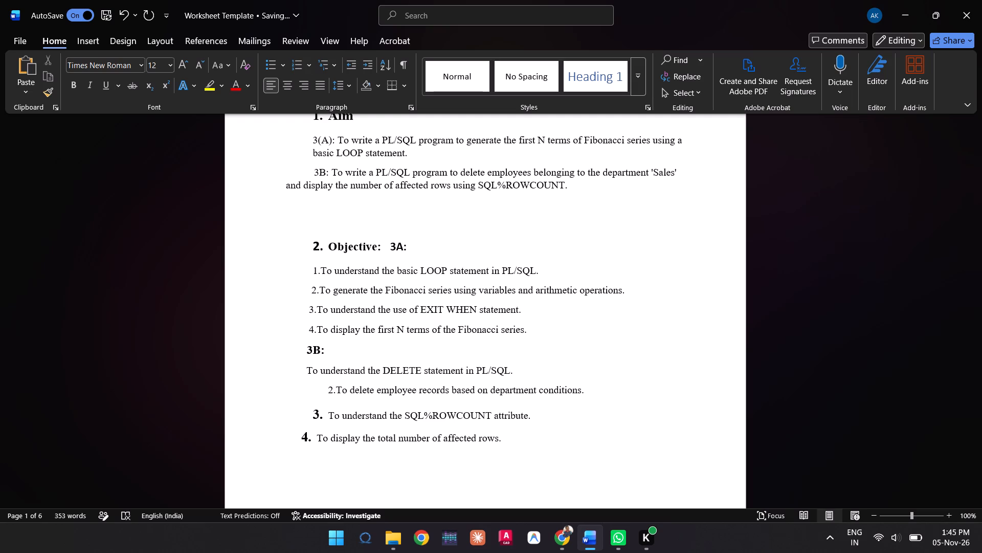
{"action": "key", "text": "Left"}
{"action": "key", "text": "Left"}
{"action": "key", "text": "BackSpace"}
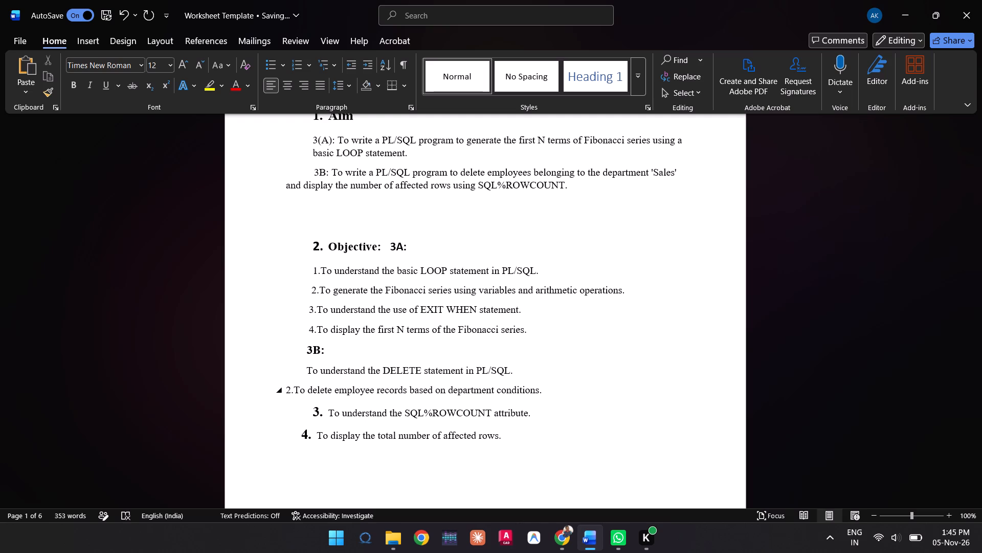
Replace the automatic list number of the Aim heading with a plain-text "1." and align the heading with the left margin.
{"action": "scroll", "coordinate": [300, 387], "scroll_direction": "right", "scroll_amount": 1}
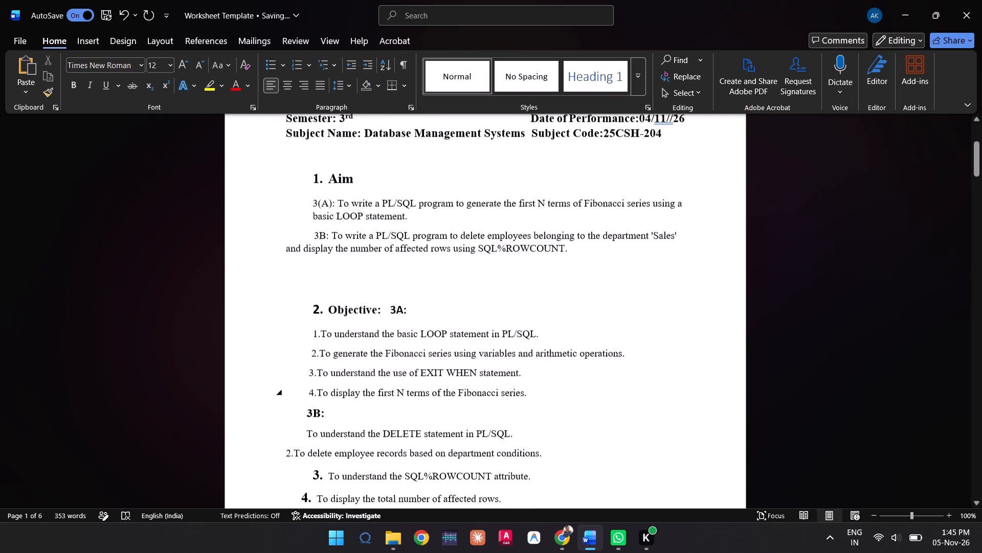
{"action": "scroll", "coordinate": [300, 387], "scroll_direction": "right", "scroll_amount": 1}
{"action": "left_click", "coordinate": [310, 215]}
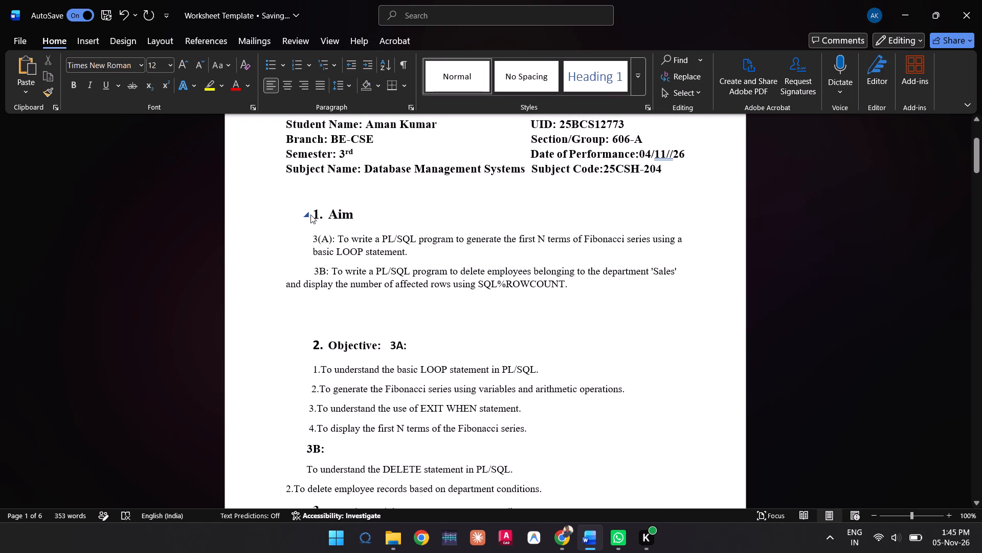
{"action": "left_click", "coordinate": [314, 215]}
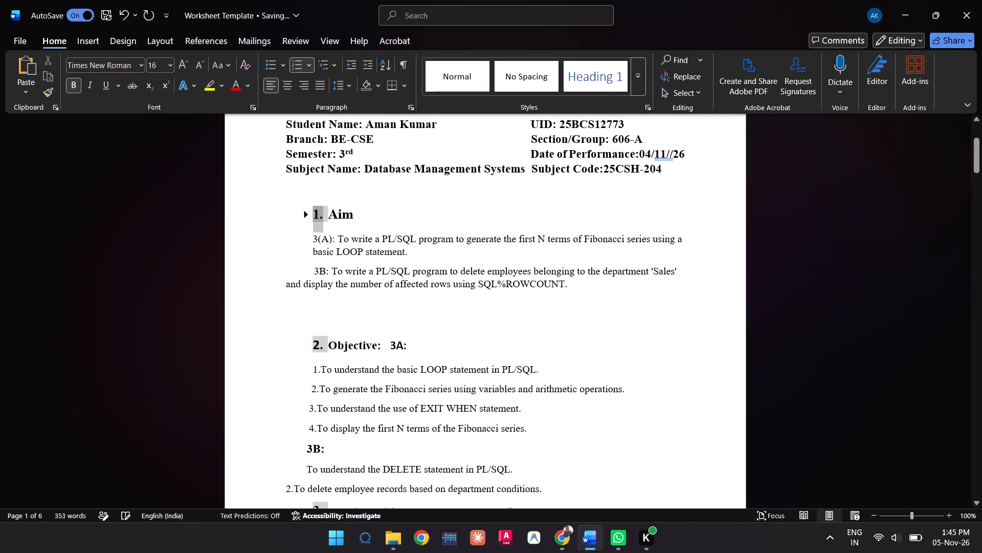
{"action": "key", "text": "BackSpace"}
{"action": "key", "text": "BackSpace"}
{"action": "key", "text": "BackSpace"}
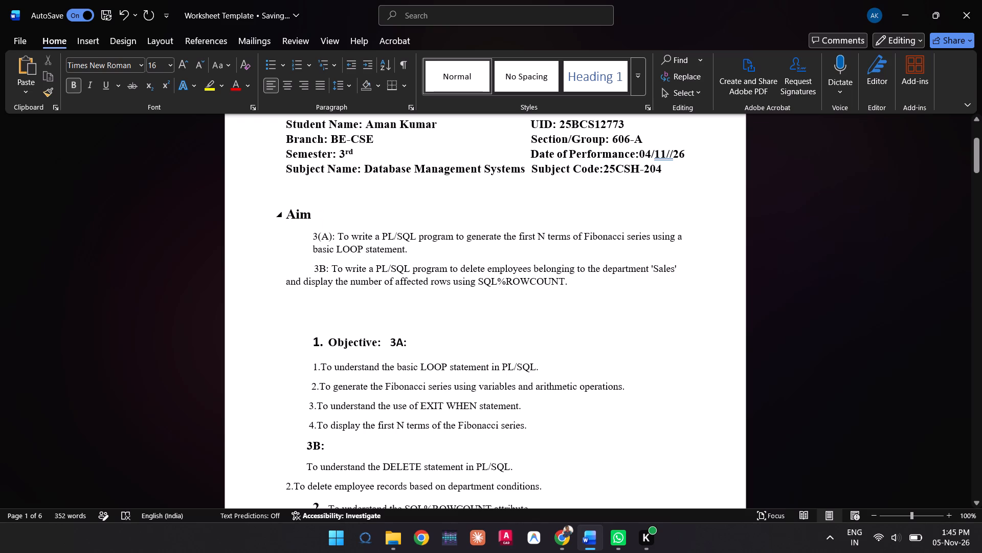
{"action": "type", "text": "10"}
{"action": "key", "text": "BackSpace"}
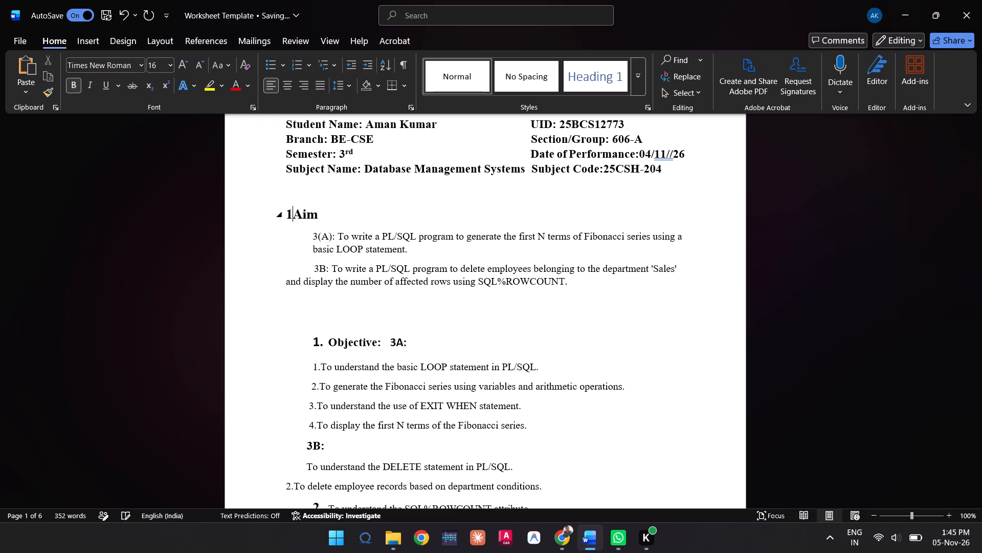
{"action": "key", "text": "Delete"}
{"action": "key", "text": "shift+a"}
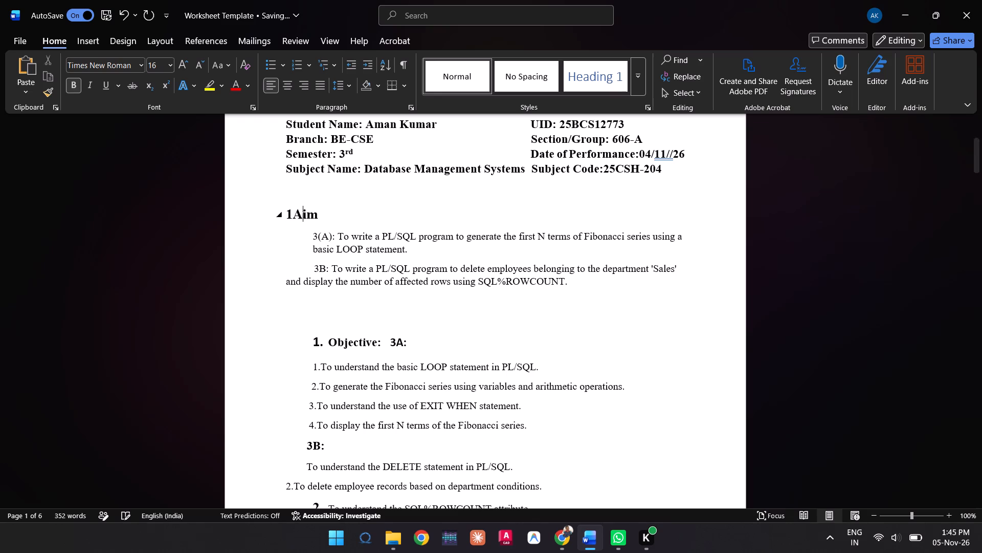
{"action": "key", "text": "Left"}
{"action": "key", "text": "Insert"}
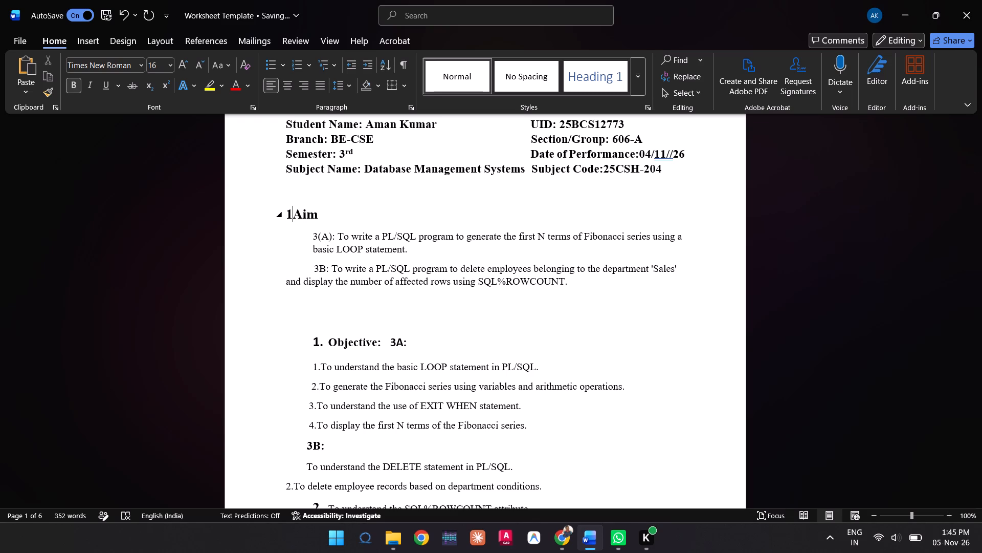
{"action": "key", "text": "period"}
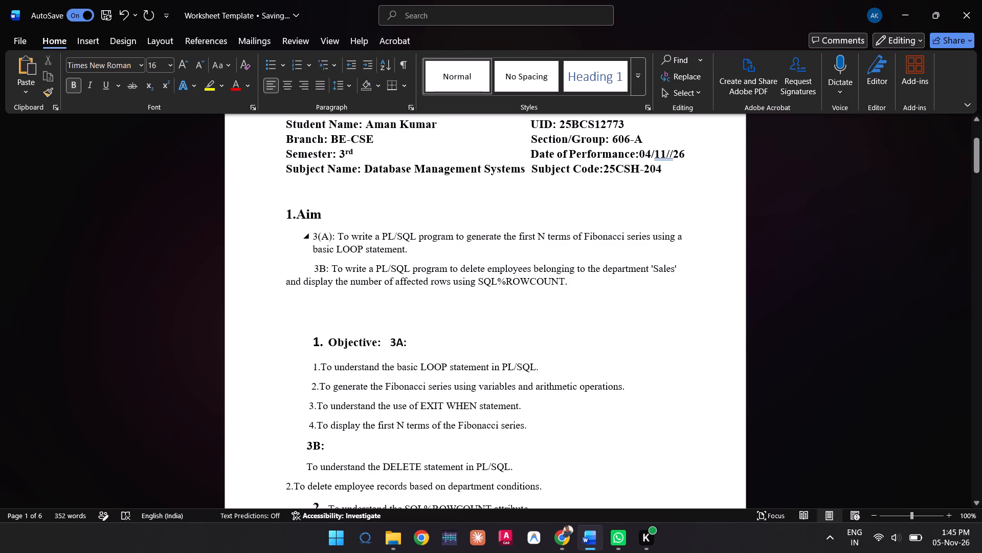
Remove the indentation before the 3(A) and 3B aim statements so both start at the left margin.
{"action": "left_click", "coordinate": [314, 236]}
{"action": "key", "text": "BackSpace"}
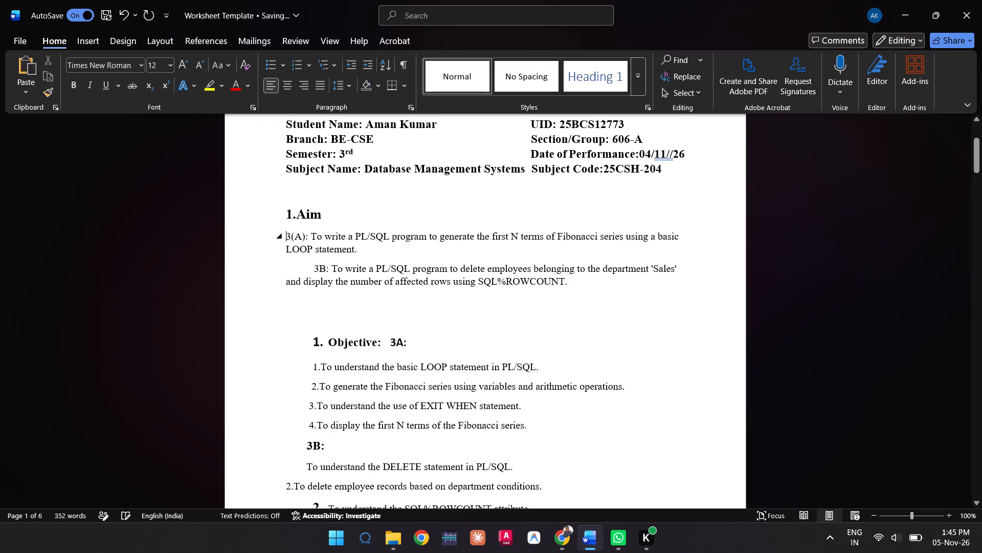
{"action": "left_click", "coordinate": [314, 265]}
{"action": "key", "text": "BackSpace"}
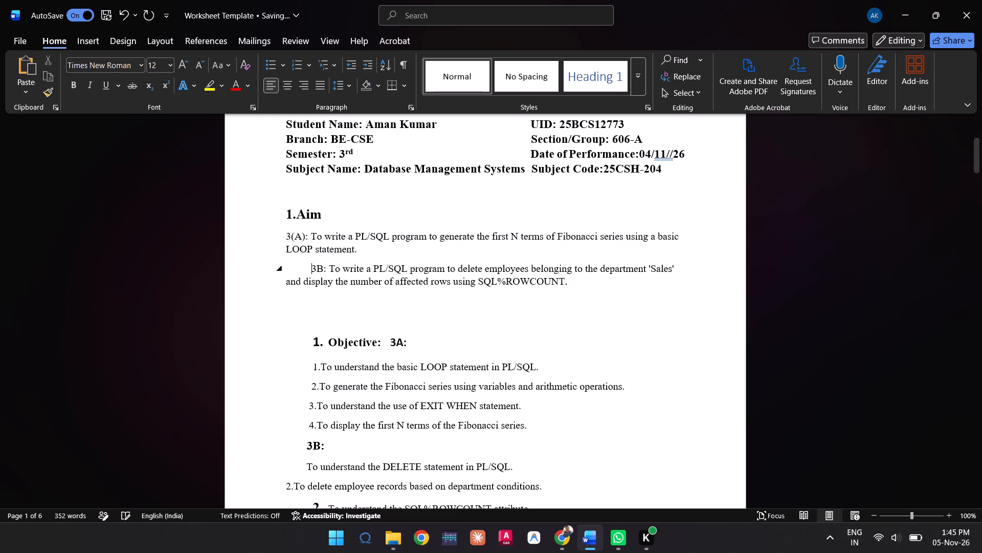
{"action": "key", "text": "BackSpace"}
{"action": "key", "text": "BackSpace"}
{"action": "key", "text": "BackSpace"}
{"action": "key", "text": "BackSpace"}
{"action": "key", "text": "BackSpace"}
{"action": "key", "text": "BackSpace"}
{"action": "key", "text": "BackSpace"}
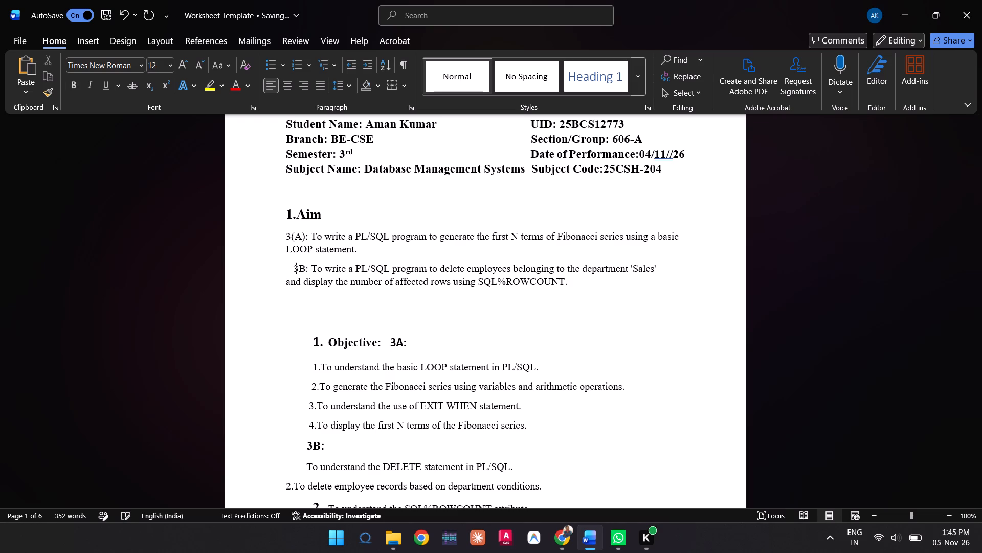
{"action": "key", "text": "BackSpace"}
{"action": "key", "text": "BackSpace"}
{"action": "key", "text": "BackSpace"}
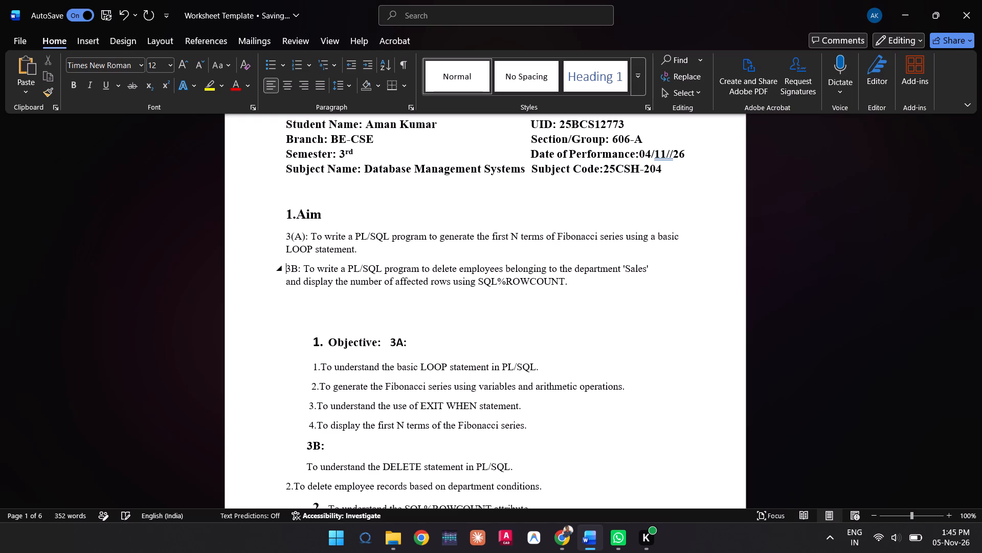
Replace the Objective heading's automatic number with a plain-text "2." and move the heading to the left margin.
{"action": "left_click", "coordinate": [314, 334]}
{"action": "key", "text": "BackSpace"}
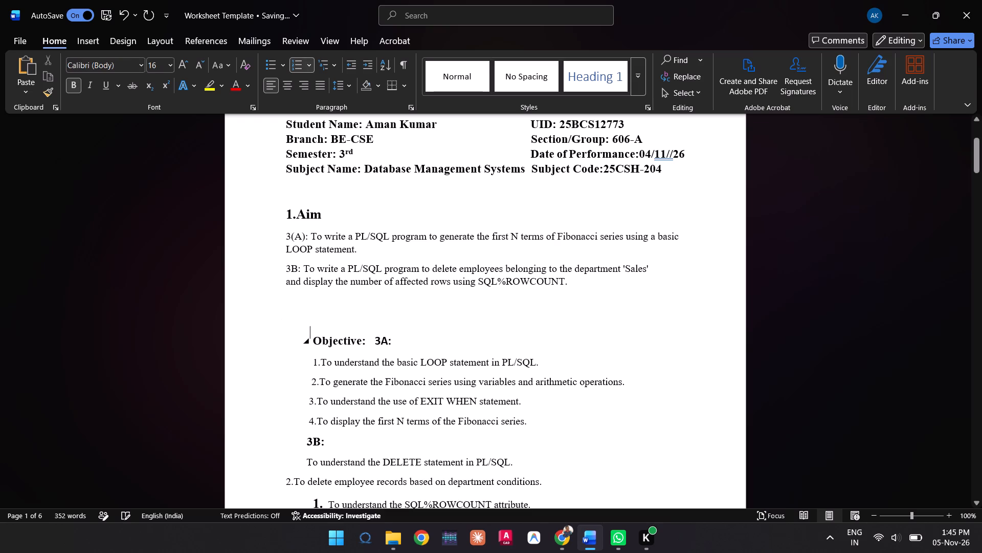
{"action": "key", "text": "BackSpace"}
{"action": "type", "text": "2."}
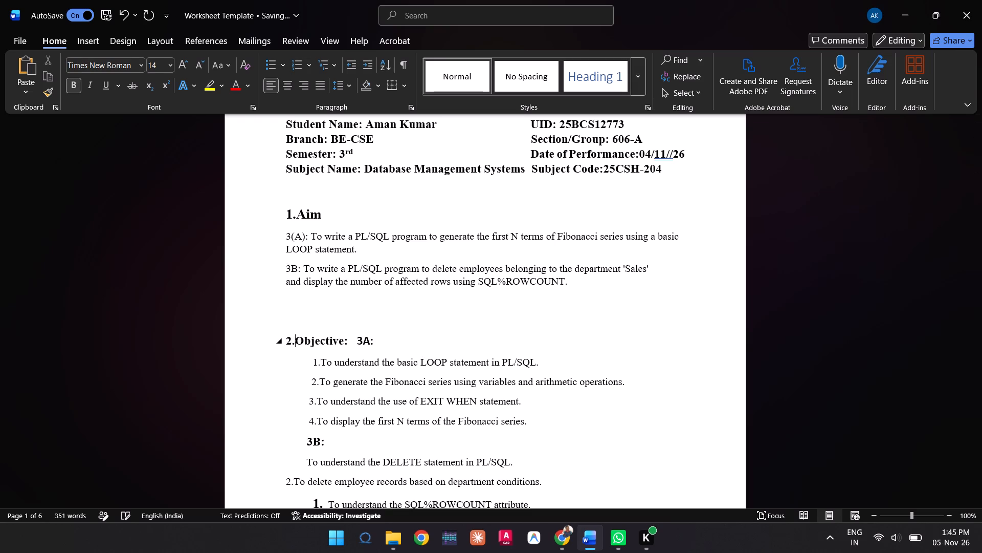
Set the font size of the "1.Aim" heading to 14.
{"action": "scroll", "coordinate": [314, 334], "scroll_direction": "down", "scroll_amount": 1}
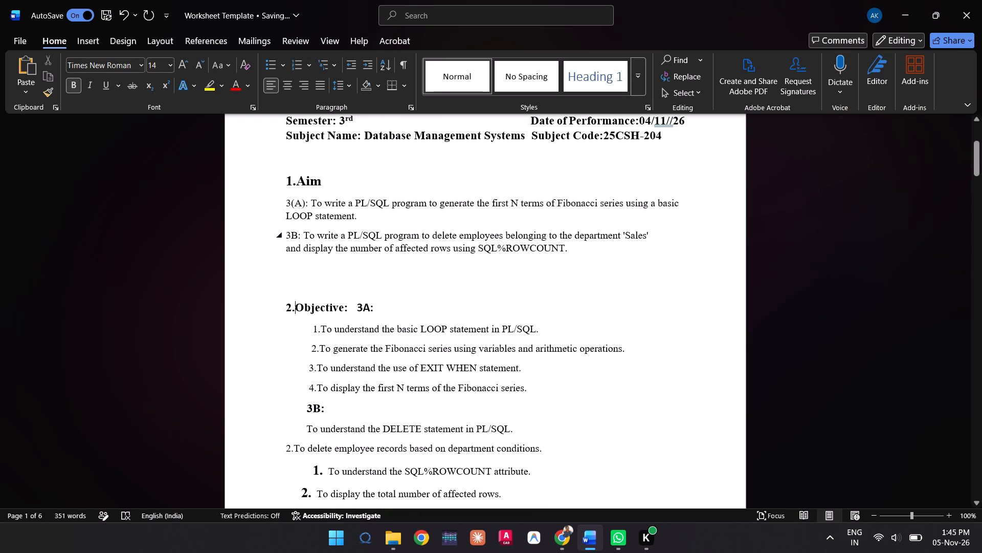
{"action": "left_click_drag", "start_coordinate": [327, 173], "coordinate": [286, 180]}
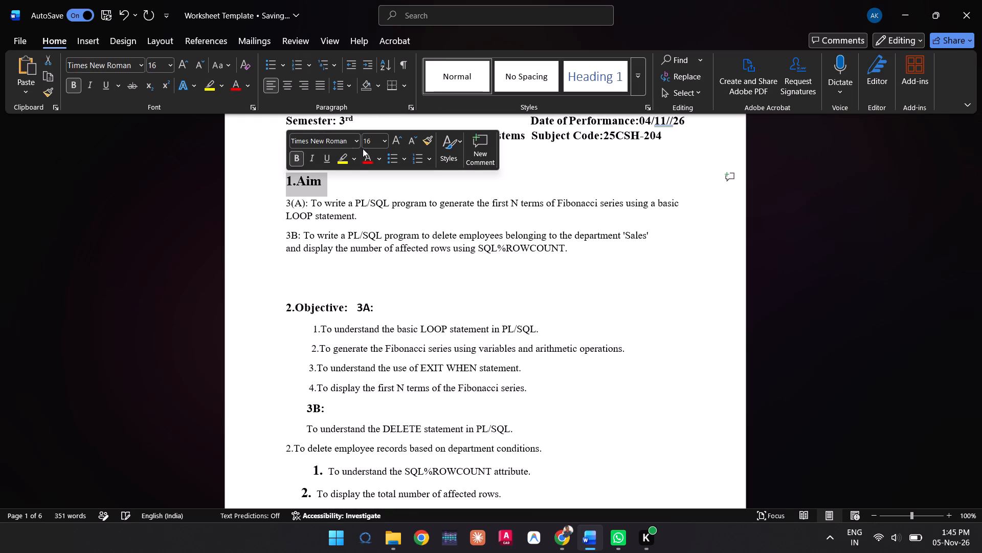
{"action": "left_click", "coordinate": [373, 141]}
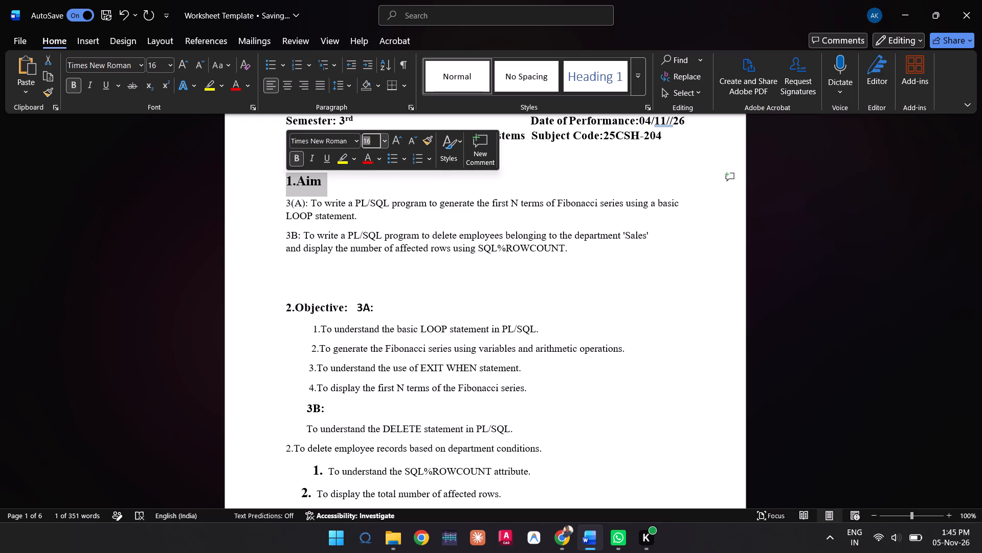
{"action": "type", "text": "14"}
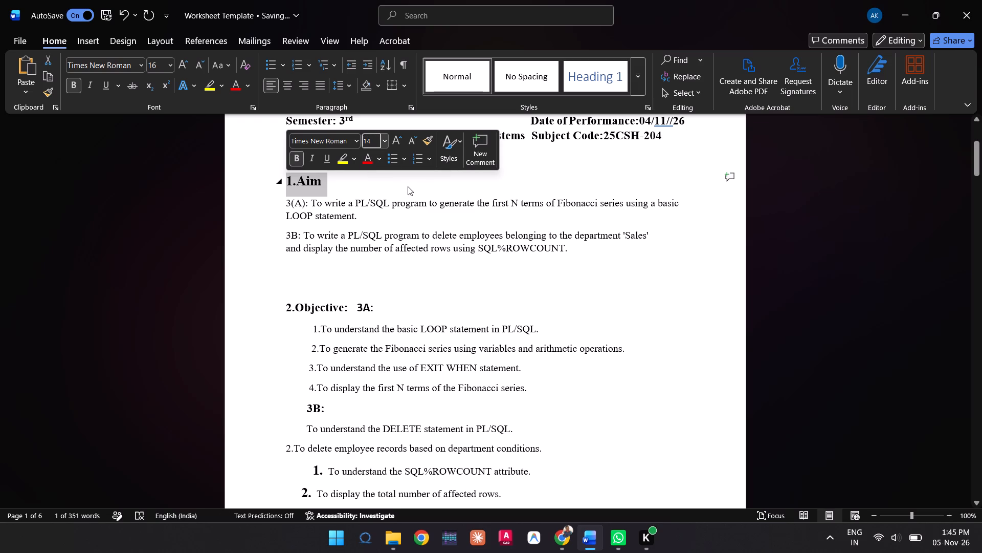
{"action": "left_click", "coordinate": [408, 186]}
Remove the indentation of the first two 3A objectives, about the LOOP statement and generating the Fibonacci series.
{"action": "scroll", "coordinate": [391, 324], "scroll_direction": "down", "scroll_amount": 1}
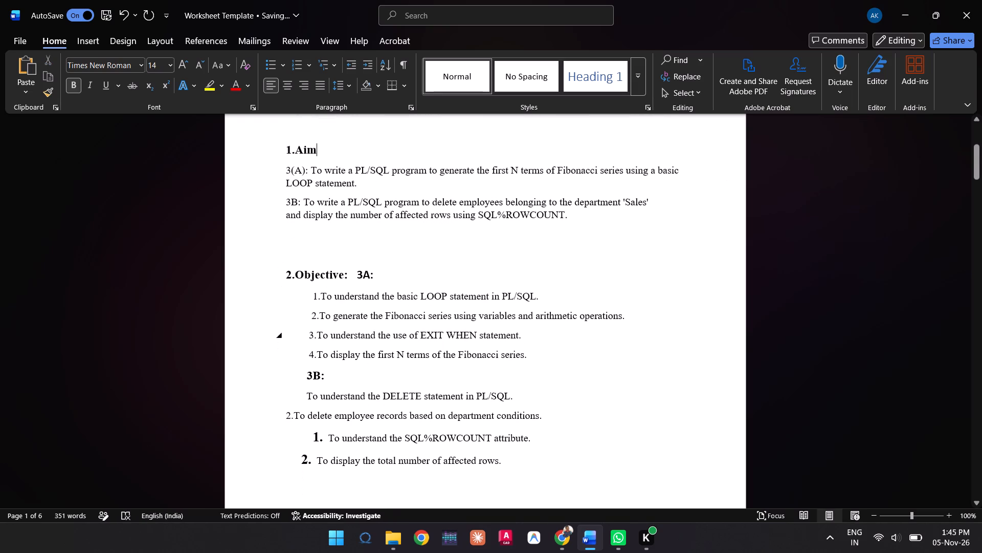
{"action": "scroll", "coordinate": [391, 324], "scroll_direction": "down", "scroll_amount": 1}
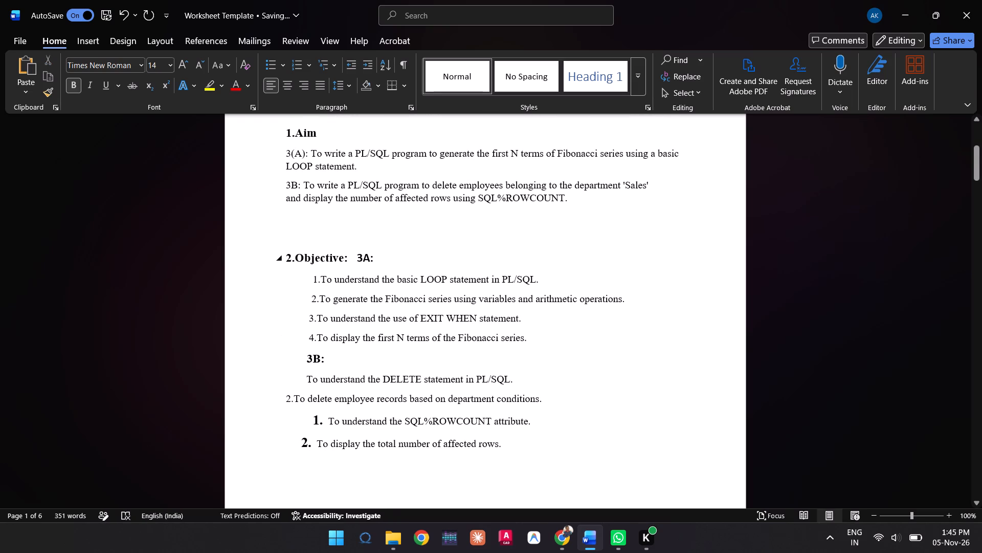
{"action": "left_click", "coordinate": [312, 278]}
{"action": "key", "text": "BackSpace"}
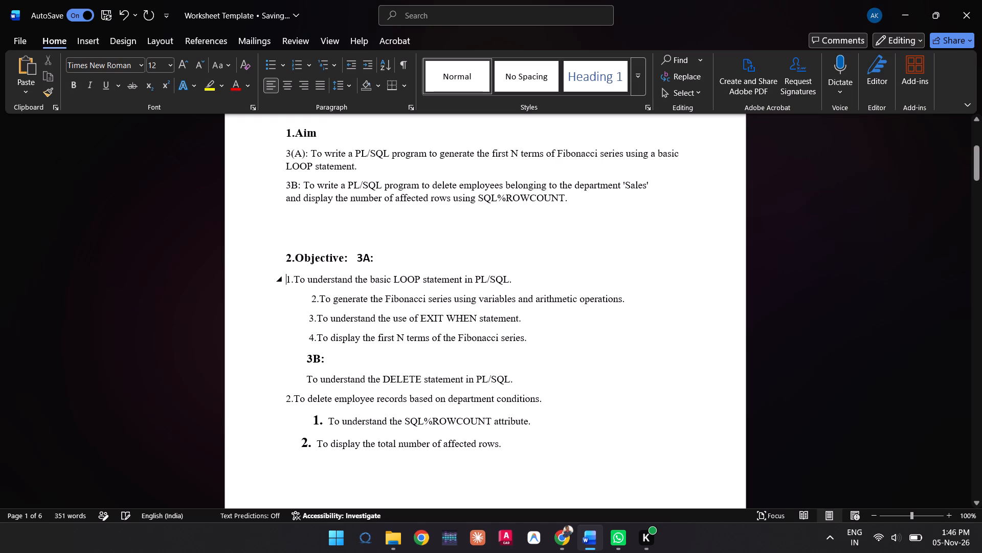
{"action": "left_click", "coordinate": [310, 304]}
{"action": "key", "text": "BackSpace"}
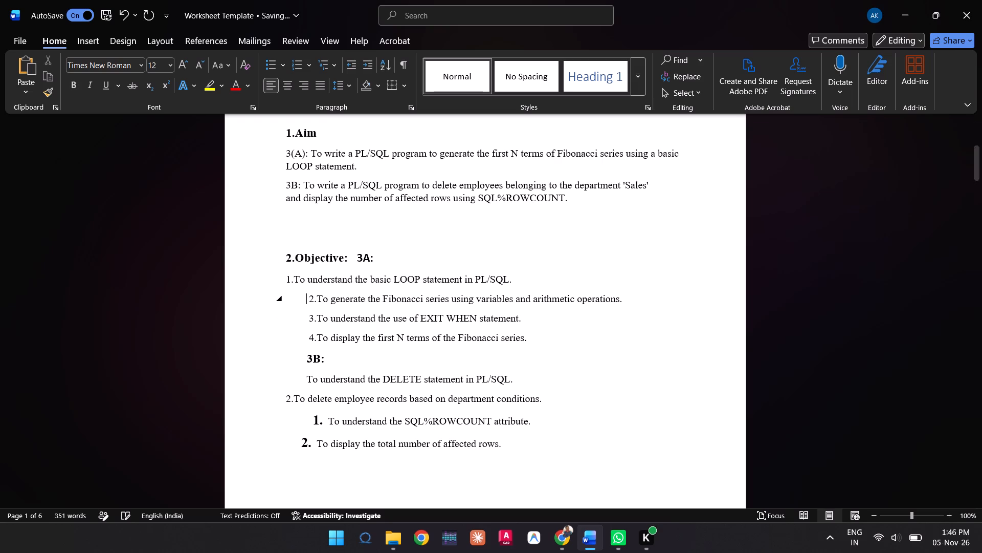
{"action": "key", "text": "BackSpace"}
{"action": "key", "text": "BackSpace"}
{"action": "key", "text": "BackSpace"}
{"action": "key", "text": "BackSpace"}
{"action": "key", "text": "BackSpace"}
{"action": "key", "text": "BackSpace"}
{"action": "key", "text": "BackSpace"}
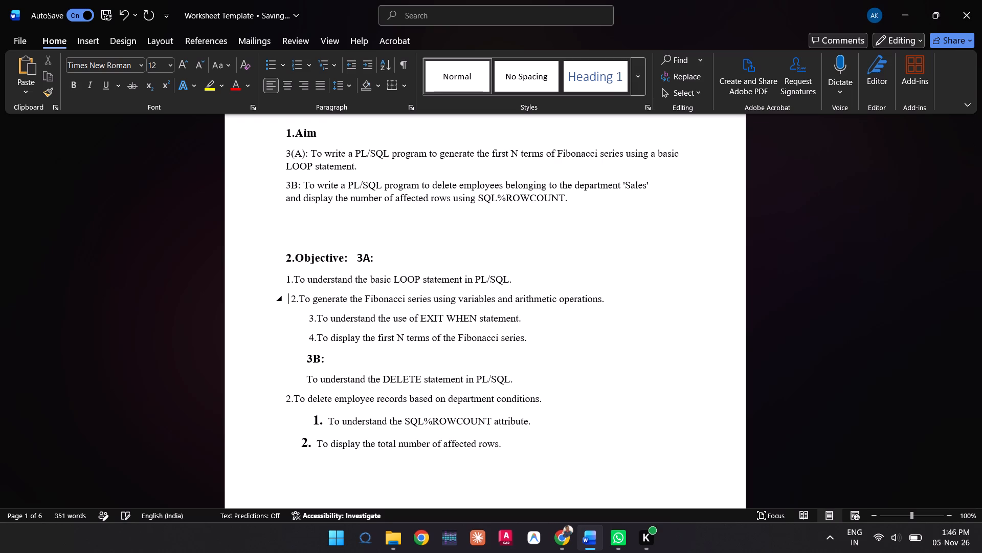
{"action": "key", "text": "BackSpace"}
{"action": "key", "text": "BackSpace"}
{"action": "key", "text": "Return"}
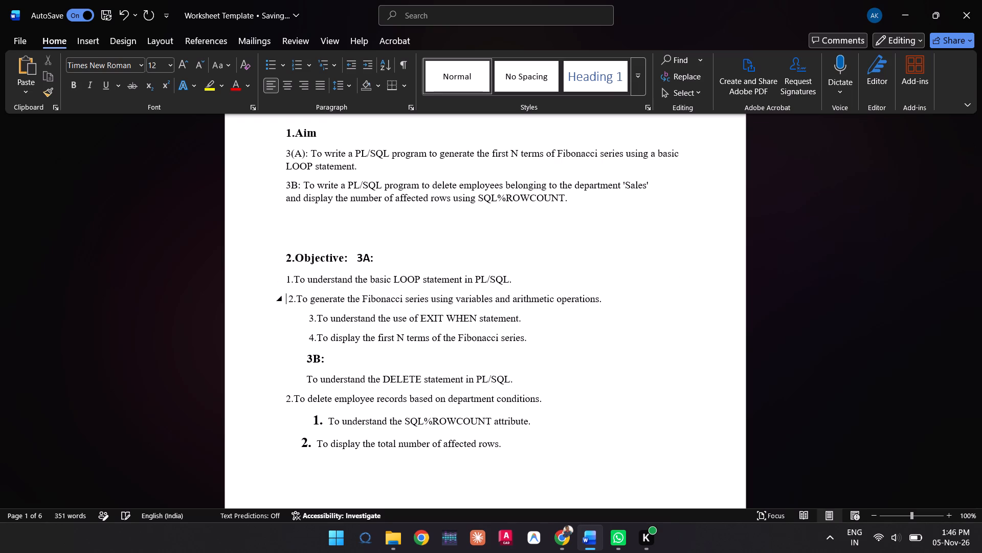
Remove the leading spaces of the third 3A objective, about EXIT WHEN, bringing it close to the left margin.
{"action": "left_click", "coordinate": [310, 319]}
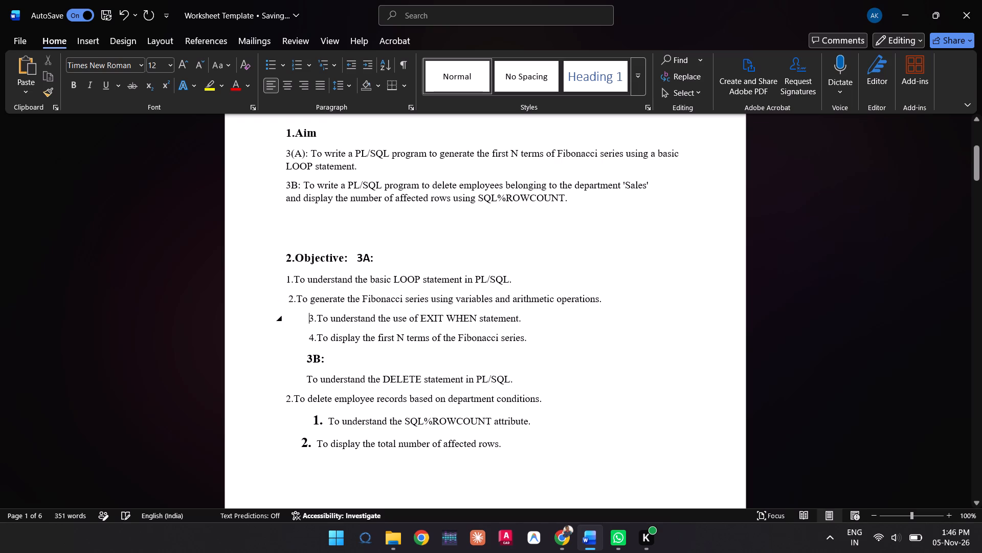
{"action": "key", "text": "BackSpace"}
{"action": "key", "text": "BackSpace"}
{"action": "key", "text": "BackSpace"}
{"action": "key", "text": "BackSpace"}
{"action": "key", "text": "BackSpace"}
{"action": "key", "text": "BackSpace"}
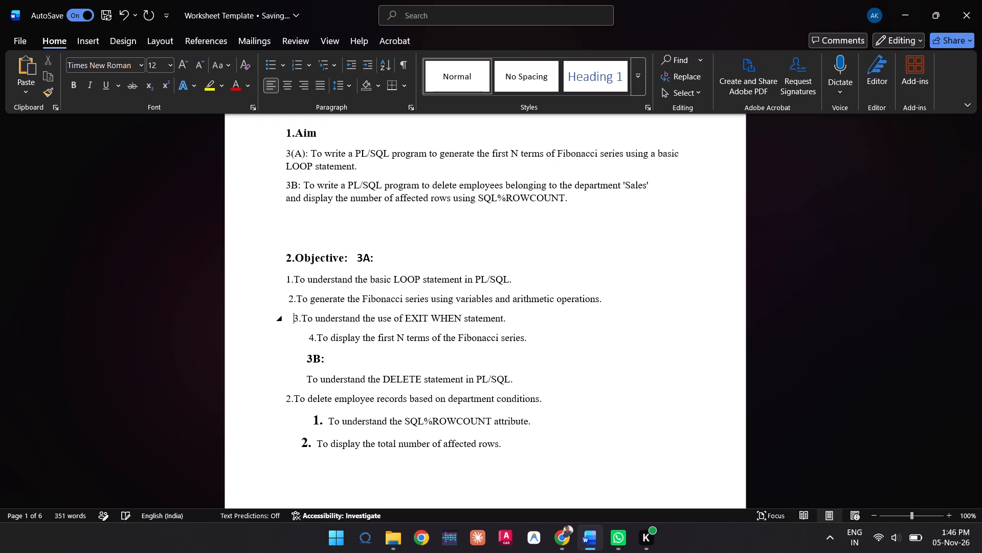
{"action": "key", "text": "BackSpace"}
{"action": "left_click", "coordinate": [310, 319]}
{"action": "key", "text": "BackSpace"}
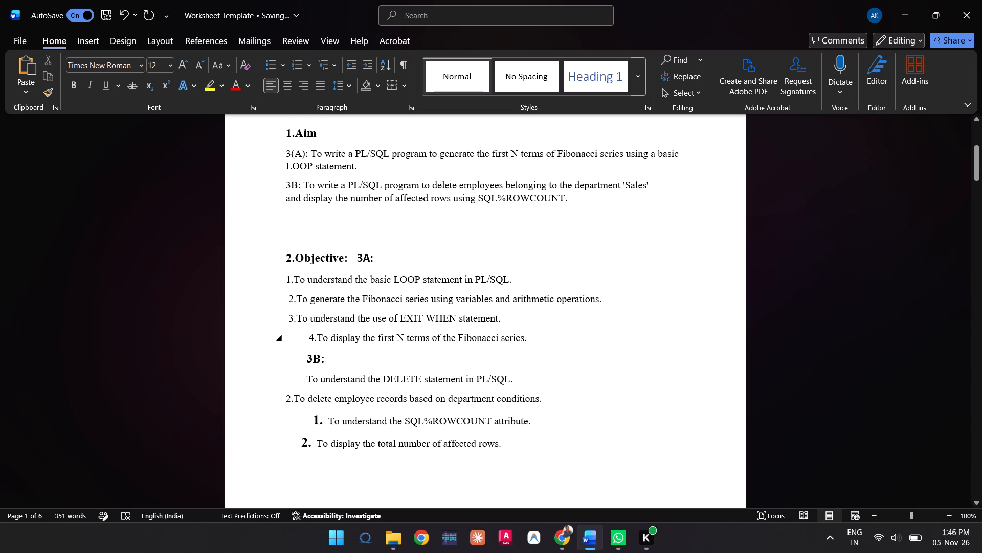
Remove the leading spaces of the fourth 3A objective, about displaying the first N terms, to align it with the third.
{"action": "left_click", "coordinate": [309, 337]}
{"action": "key", "text": "BackSpace"}
{"action": "key", "text": "BackSpace"}
{"action": "key", "text": "BackSpace"}
{"action": "key", "text": "BackSpace"}
{"action": "key", "text": "BackSpace"}
{"action": "key", "text": "BackSpace"}
{"action": "key", "text": "BackSpace"}
{"action": "key", "text": "BackSpace"}
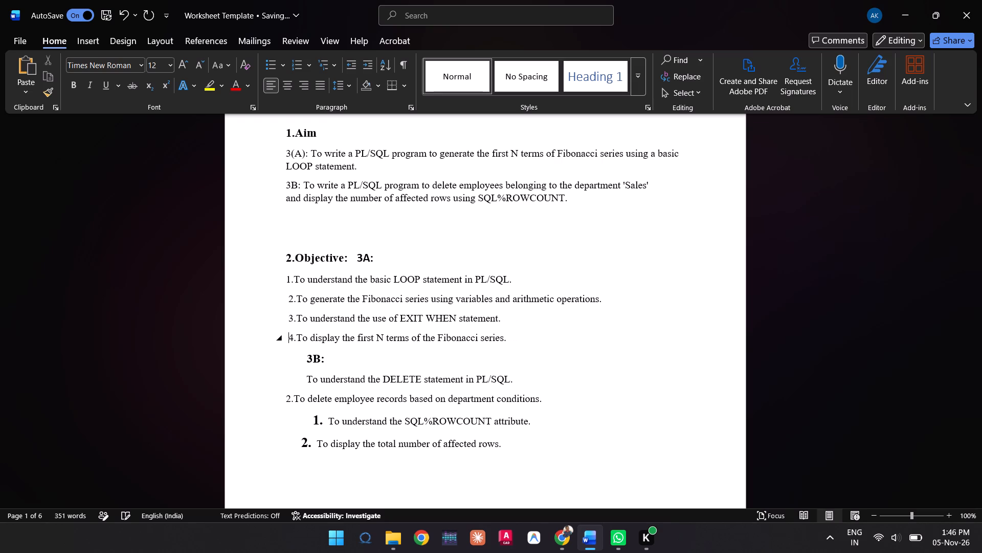
Delete the remaining leading space before the second 3A objective to align it exactly with the first.
{"action": "left_click", "coordinate": [287, 298]}
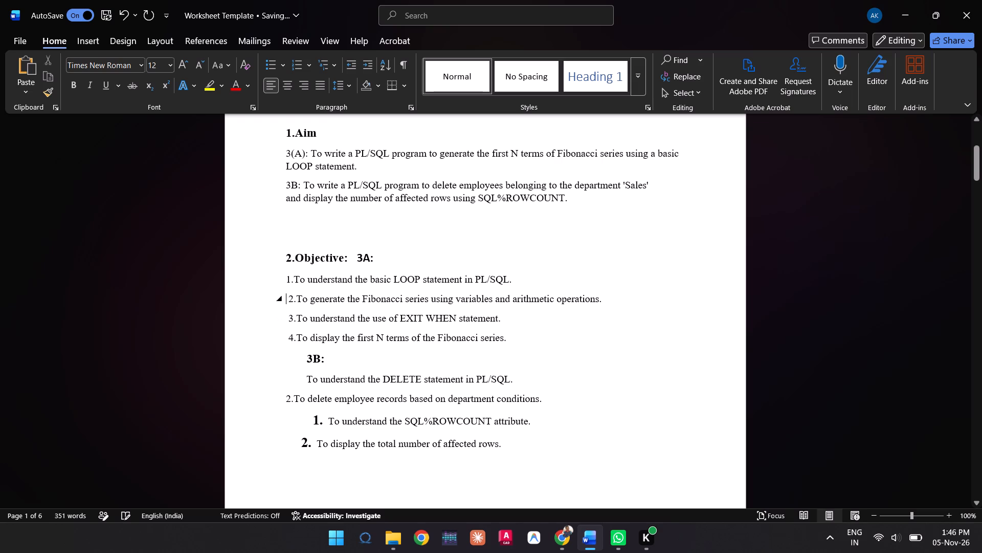
{"action": "key", "text": "Right"}
{"action": "key", "text": "BackSpace"}
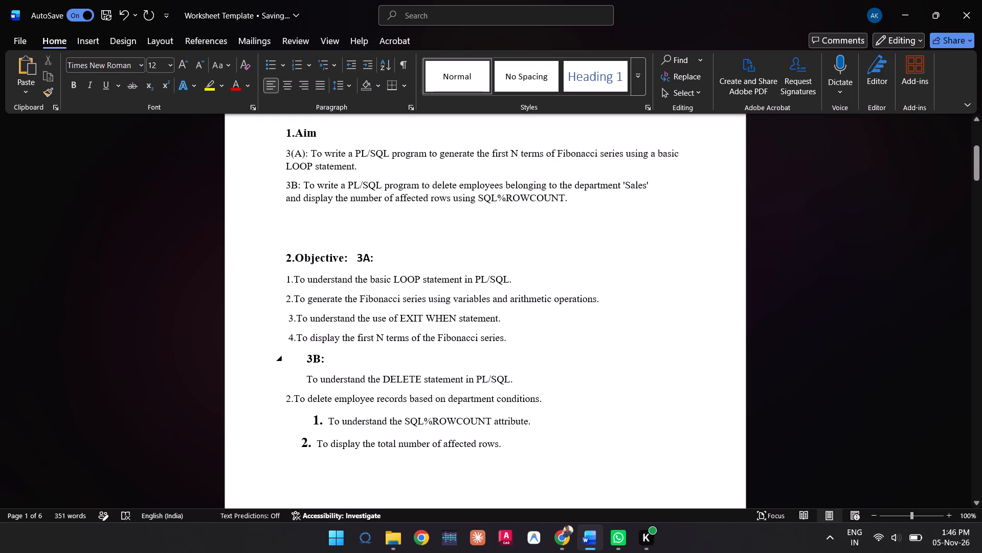
Delete six leading spaces before the "3B:" label in the Objective section to bring it close to the left margin.
{"action": "left_click", "coordinate": [305, 358]}
{"action": "key", "text": "Right"}
{"action": "key", "text": "BackSpace"}
{"action": "key", "text": "BackSpace"}
{"action": "key", "text": "BackSpace"}
{"action": "key", "text": "BackSpace"}
{"action": "key", "text": "BackSpace"}
{"action": "key", "text": "BackSpace"}
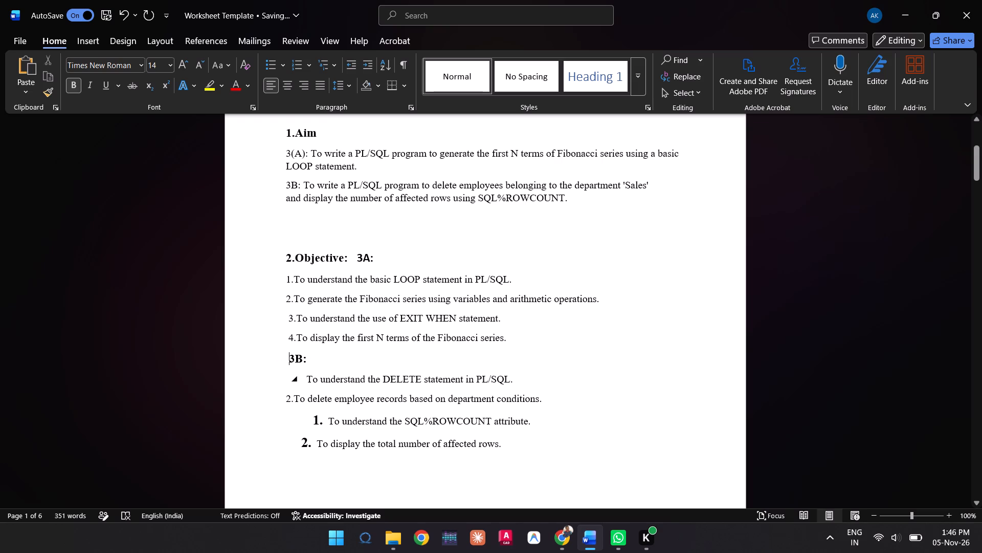
Remove the indentation of the first 3B objective, about the DELETE statement, and number it with a plain-text "1.".
{"action": "left_click", "coordinate": [306, 376]}
{"action": "key", "text": "BackSpace"}
{"action": "key", "text": "BackSpace"}
{"action": "key", "text": "BackSpace"}
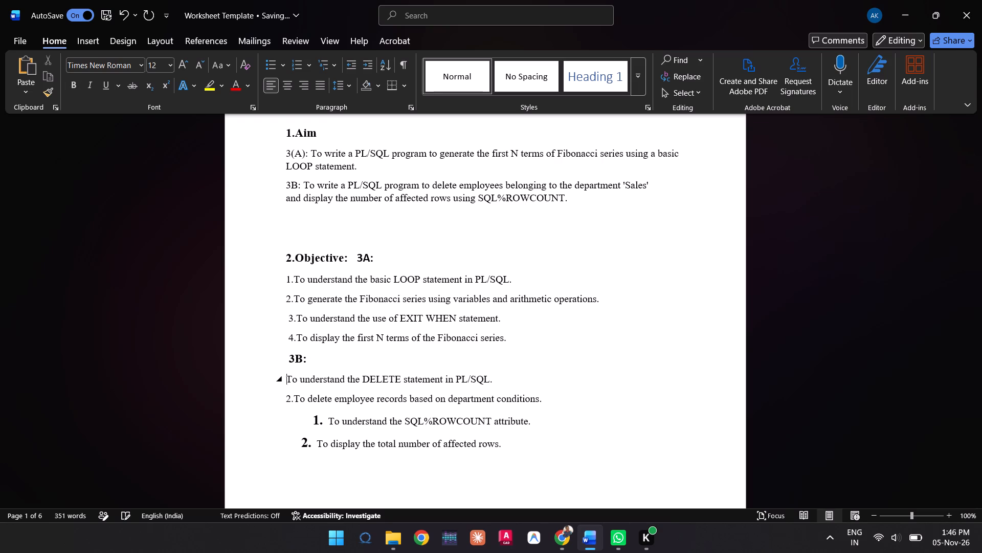
{"action": "key", "text": "1"}
{"action": "key", "text": "period"}
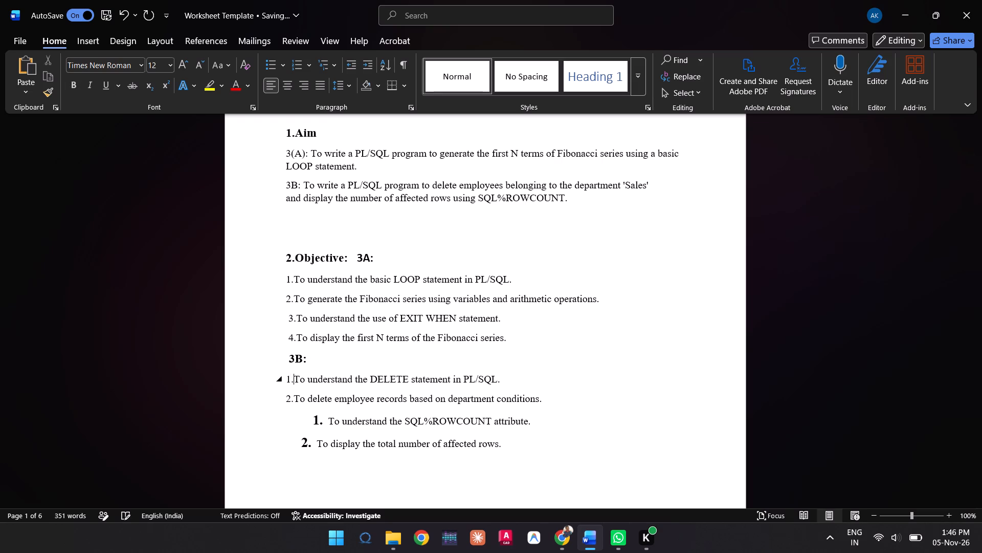
Remove the indentation of the third 3B objective, about the SQL%ROWCOUNT attribute, and number it with a plain-text "3.".
{"action": "left_click", "coordinate": [327, 419]}
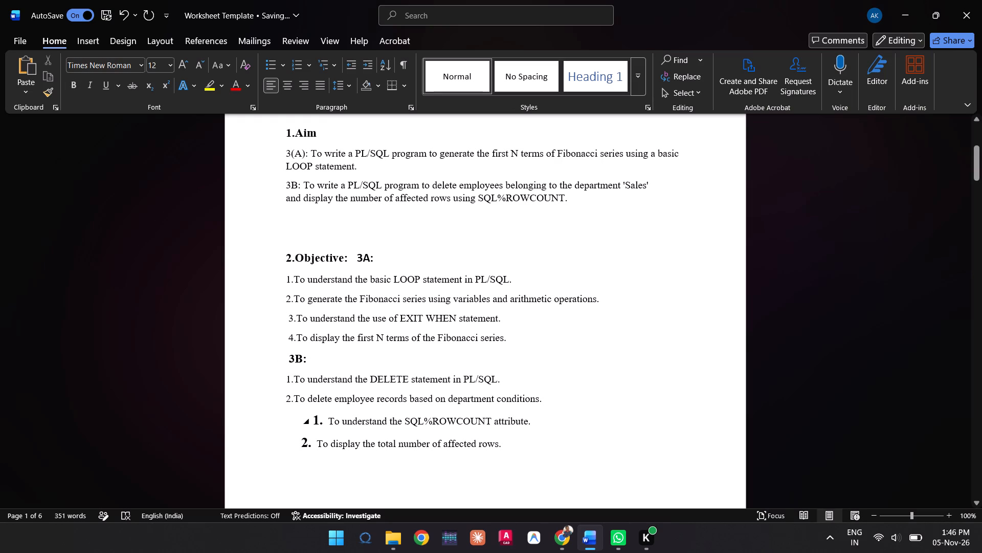
{"action": "key", "text": "BackSpace"}
{"action": "key", "text": "BackSpace"}
{"action": "key", "text": "BackSpace"}
{"action": "key", "text": "Return"}
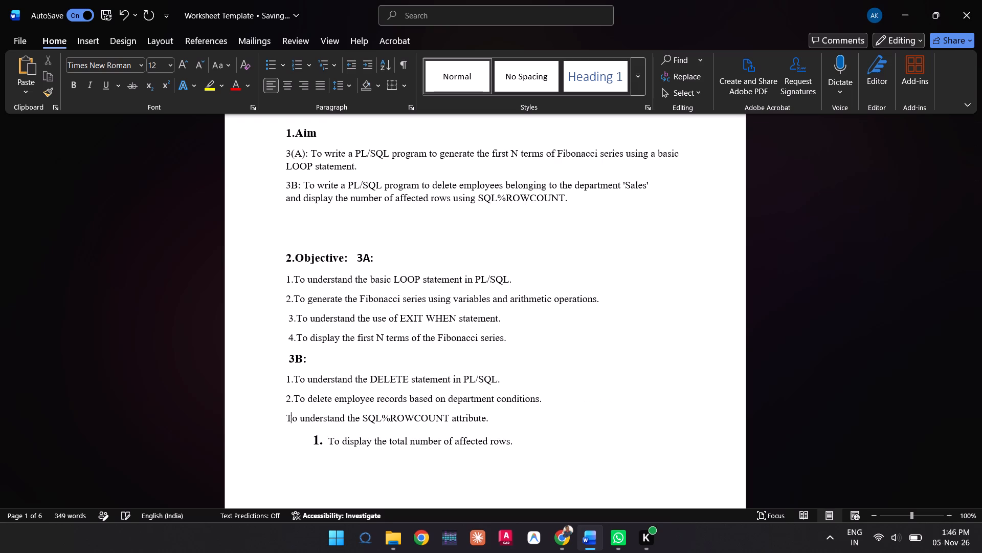
{"action": "type", "text": "3."}
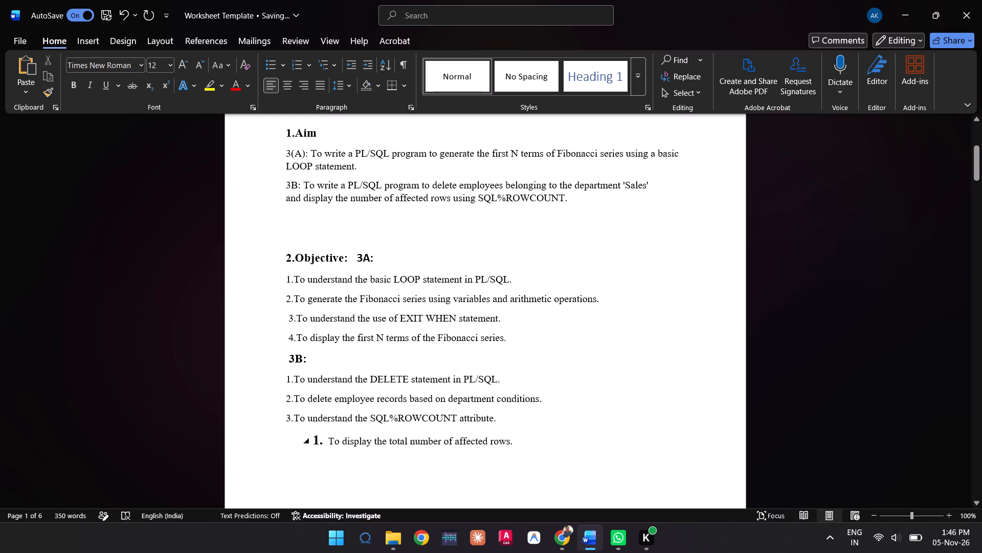
Remove the indentation of the last 3B objective, about displaying the total affected rows, and number it with a plain-text "4.".
{"action": "left_click", "coordinate": [328, 443]}
{"action": "key", "text": "BackSpace"}
{"action": "key", "text": "BackSpace"}
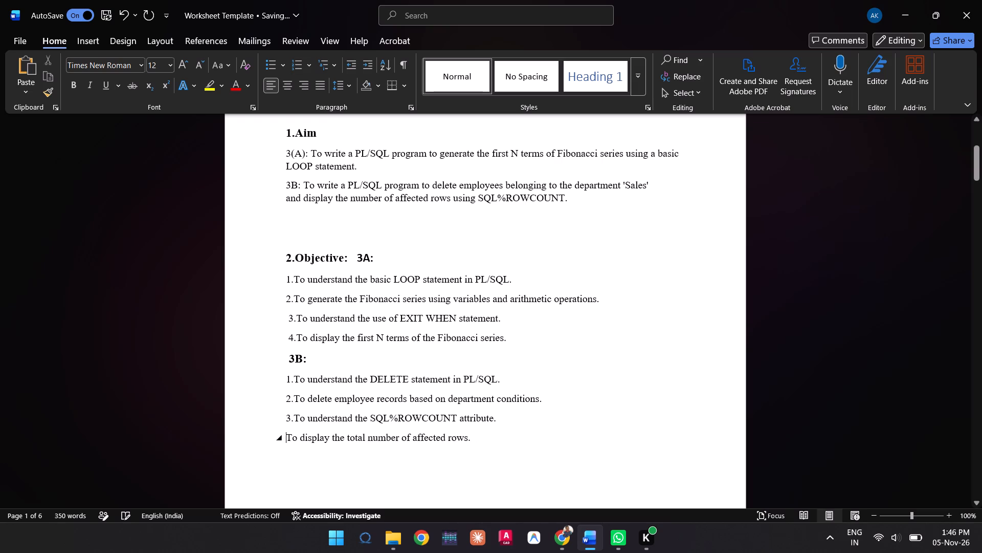
{"action": "type", "text": "4."}
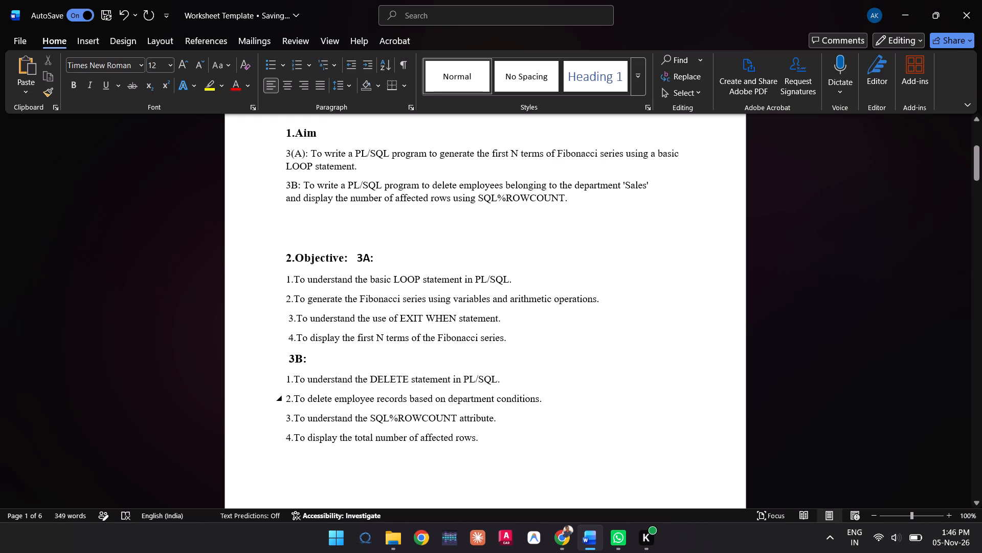
Replace the automatic number of the "Code: 3A" heading with a plain-text "3." and align the heading to the left margin.
{"action": "scroll", "coordinate": [507, 398], "scroll_direction": "down", "scroll_amount": 3}
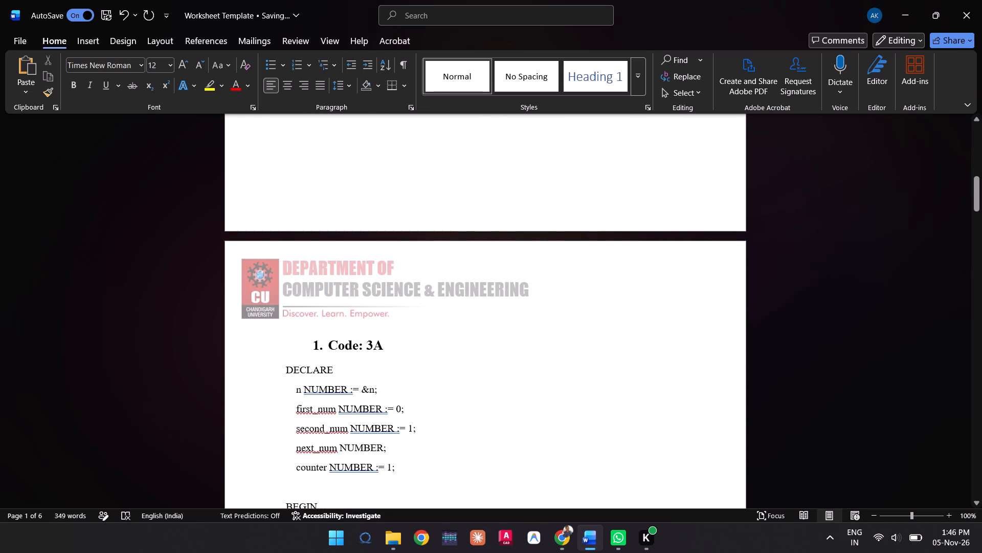
{"action": "left_click", "coordinate": [323, 347]}
{"action": "key", "text": "BackSpace"}
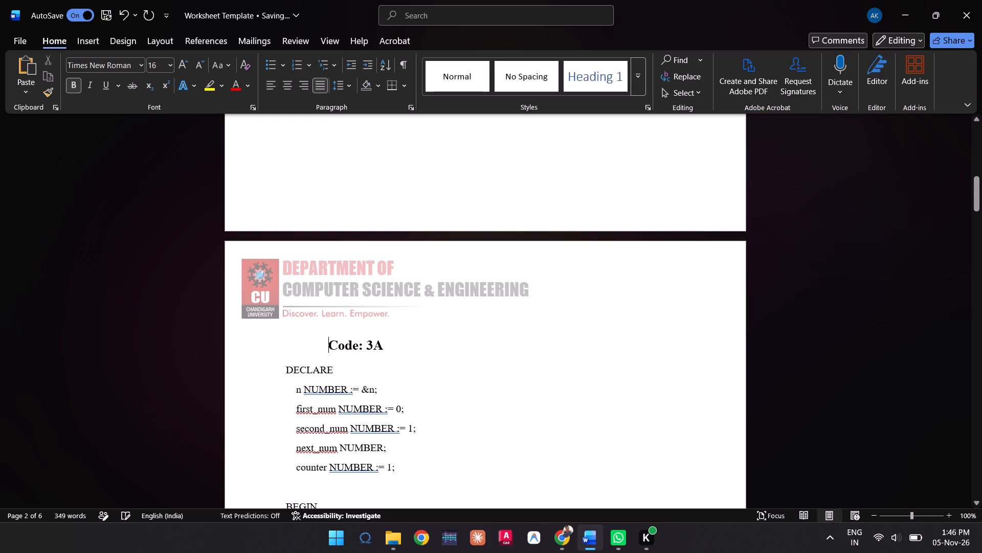
{"action": "key", "text": "BackSpace"}
{"action": "type", "text": "3."}
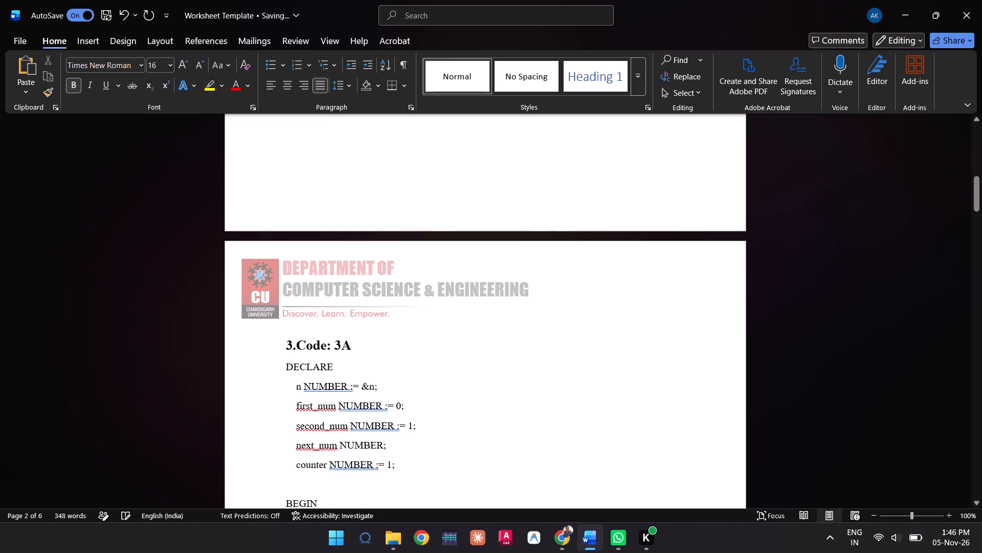
Review the worksheet's code, output and learning outcome sections through to the last page.
{"action": "scroll", "coordinate": [401, 321], "scroll_direction": "up", "scroll_amount": 3}
{"action": "scroll", "coordinate": [401, 321], "scroll_direction": "down", "scroll_amount": 5}
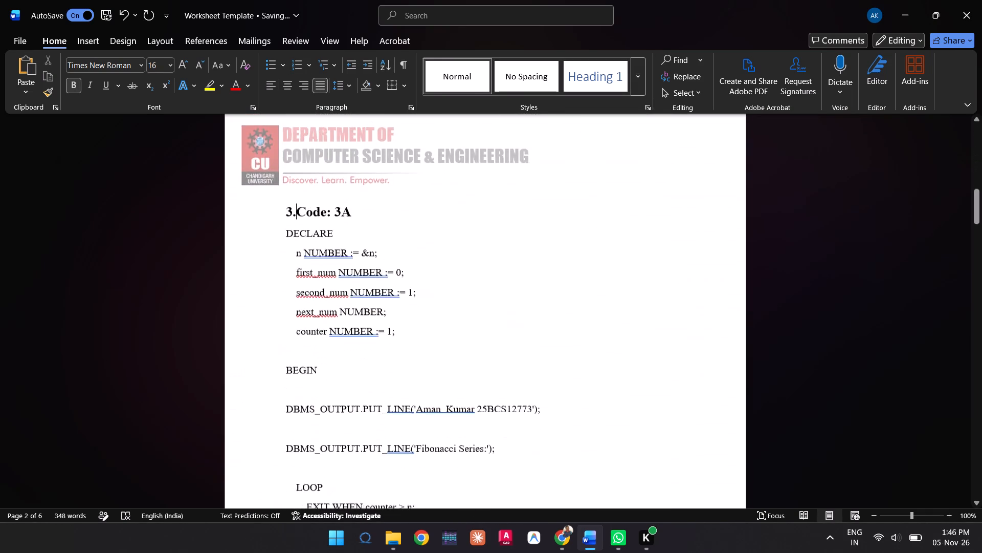
{"action": "scroll", "coordinate": [401, 321], "scroll_direction": "down", "scroll_amount": 5}
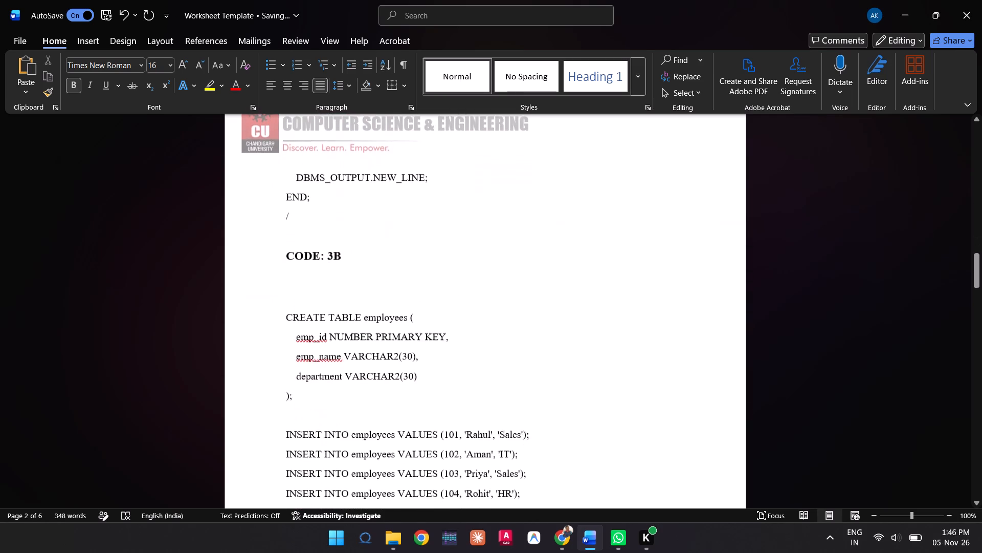
{"action": "scroll", "coordinate": [401, 321], "scroll_direction": "down", "scroll_amount": 5}
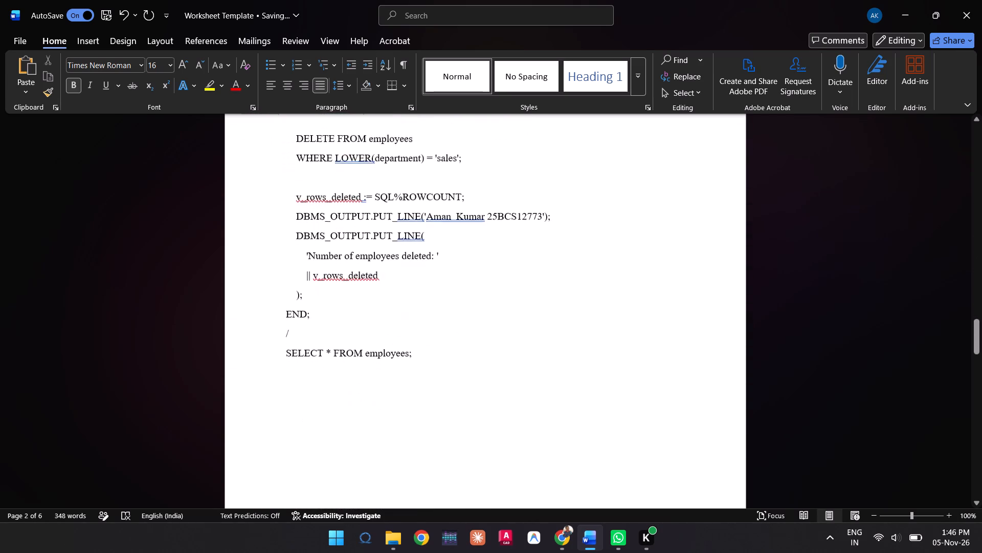
{"action": "scroll", "coordinate": [401, 321], "scroll_direction": "down", "scroll_amount": 5}
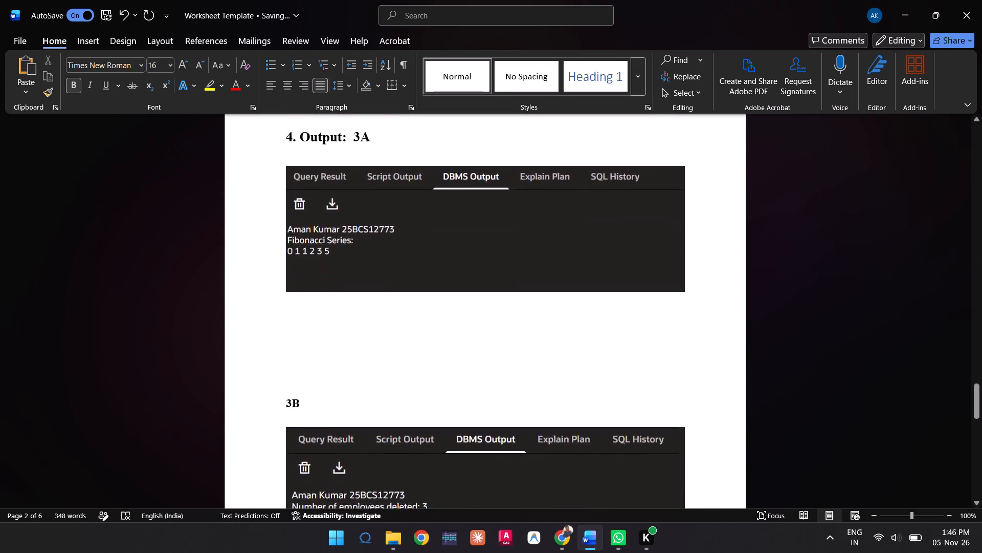
{"action": "scroll", "coordinate": [401, 321], "scroll_direction": "down", "scroll_amount": 6}
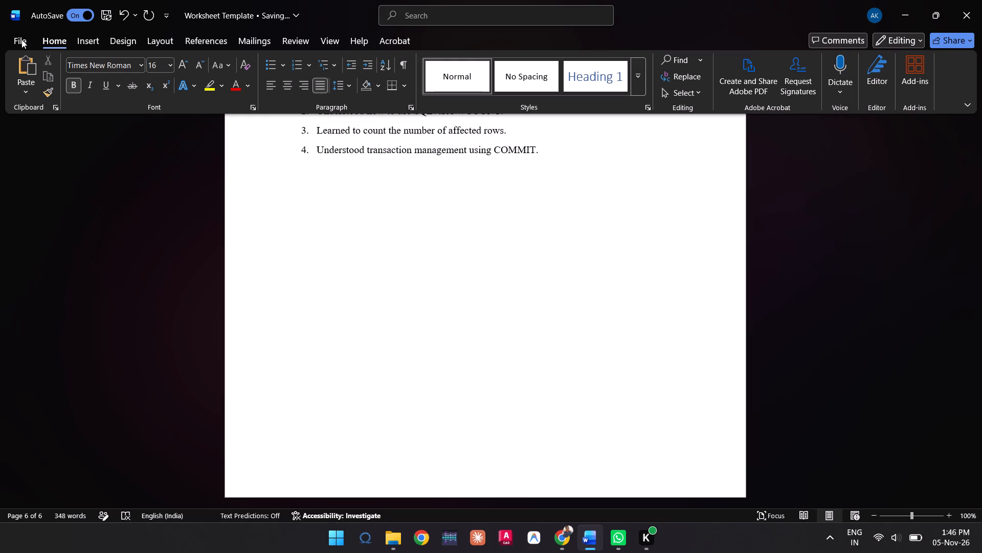
Export the worksheet as a PDF named "aman3" to the personal OneDrive Desktop folder.
{"action": "left_click", "coordinate": [21, 39]}
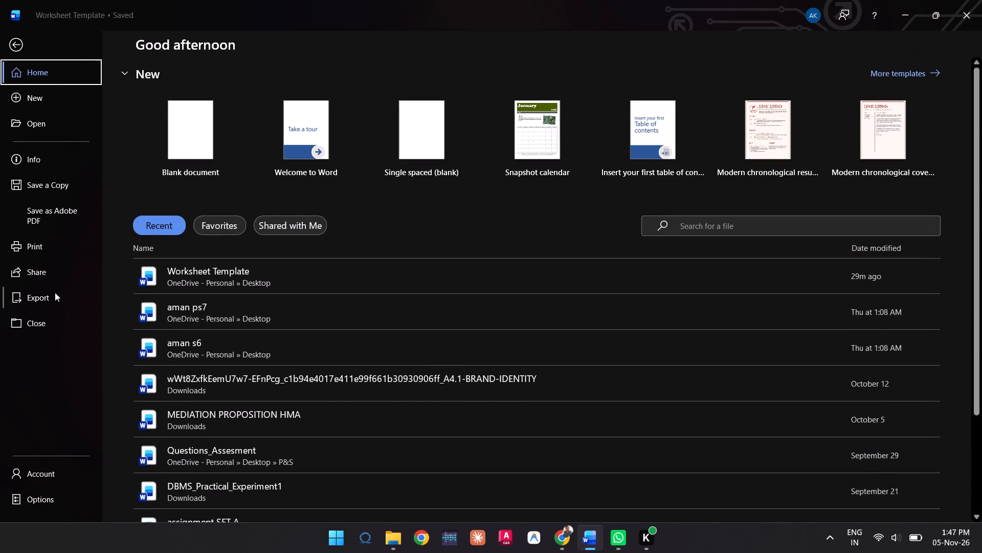
{"action": "left_click", "coordinate": [53, 294]}
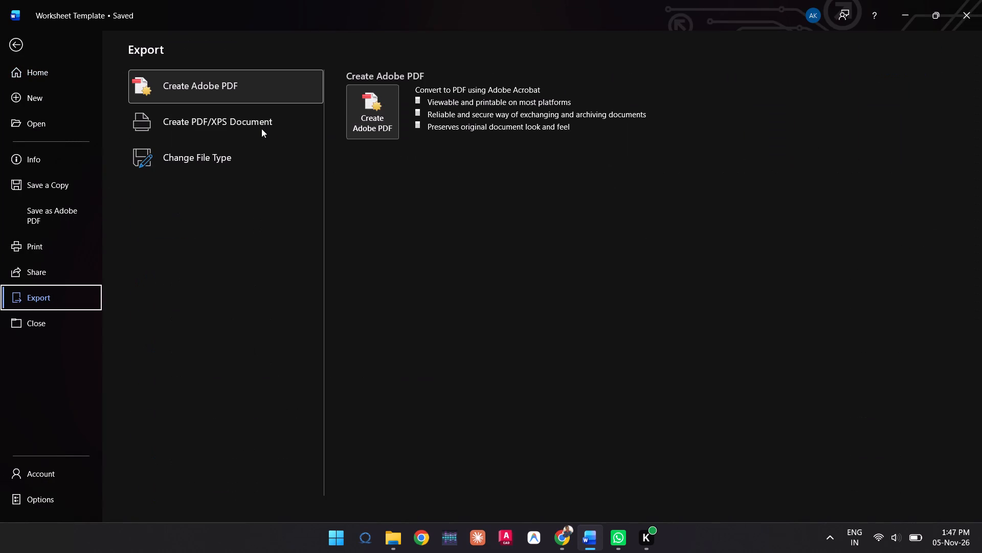
{"action": "left_click", "coordinate": [273, 134]}
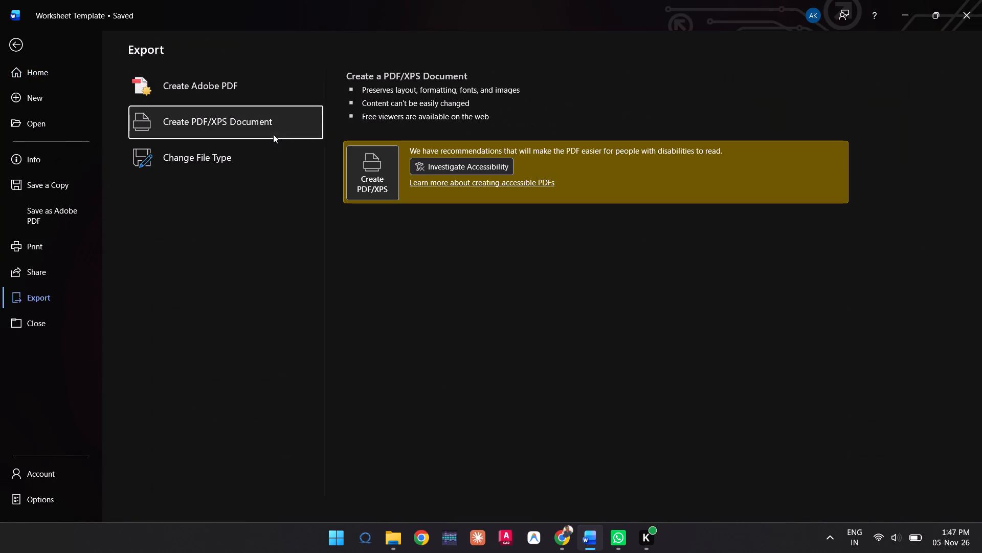
{"action": "left_click", "coordinate": [395, 176]}
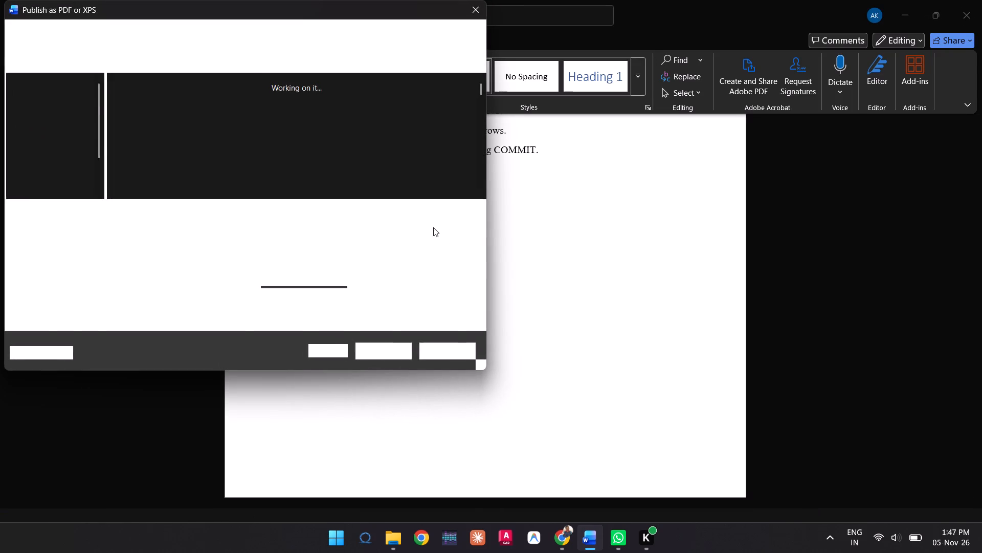
{"action": "key", "text": "BackSpace"}
{"action": "type", "text": "aman"}
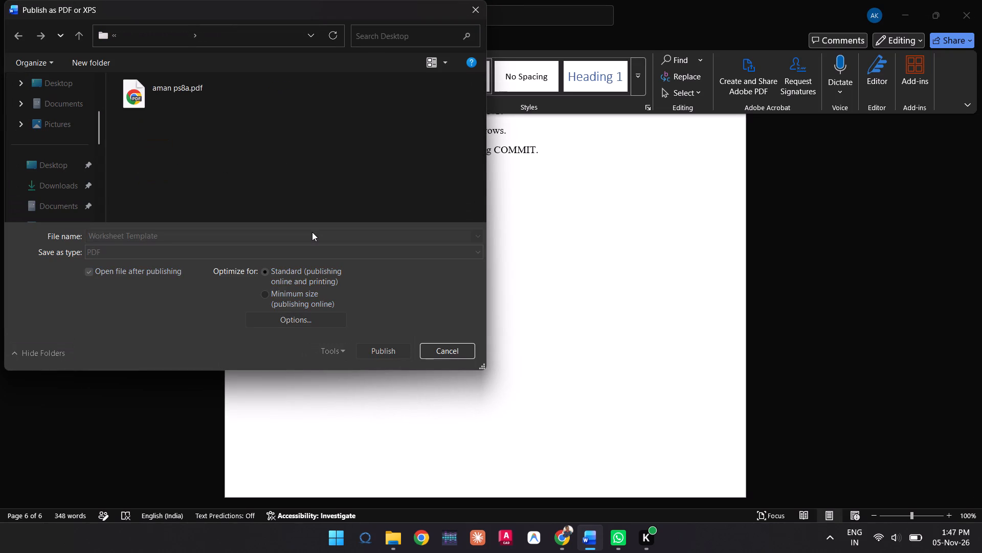
{"action": "left_click", "coordinate": [117, 237]}
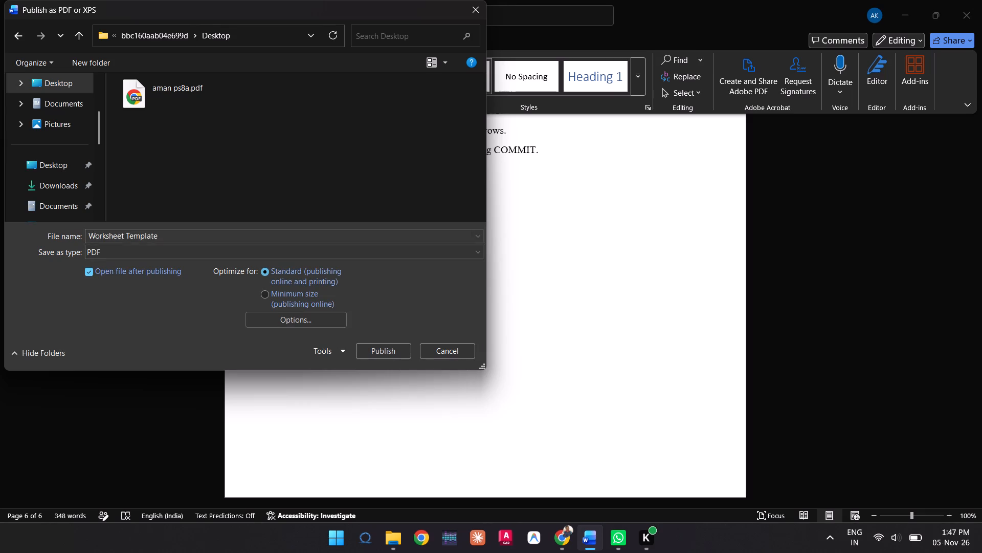
{"action": "left_click", "coordinate": [56, 82]}
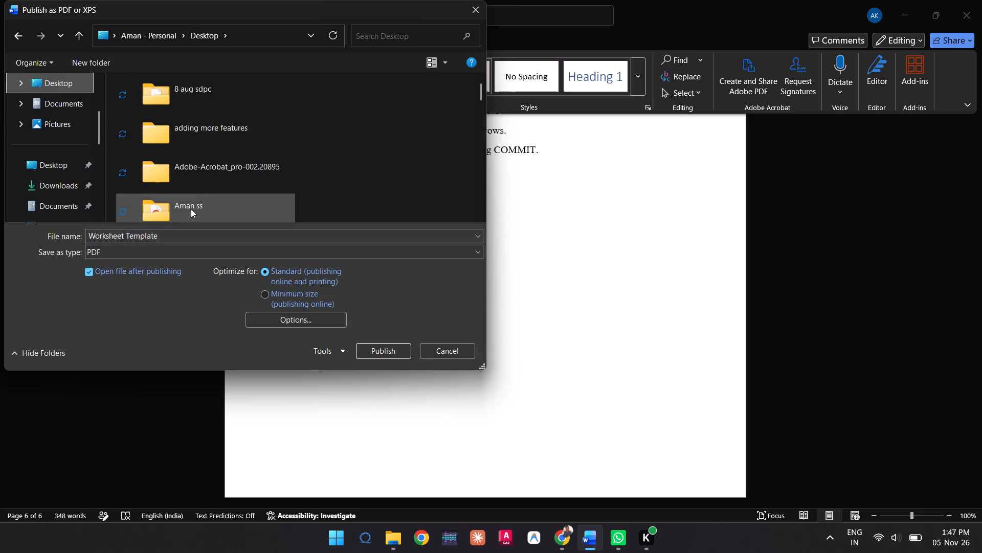
{"action": "left_click", "coordinate": [193, 231]}
{"action": "key", "text": "BackSpace"}
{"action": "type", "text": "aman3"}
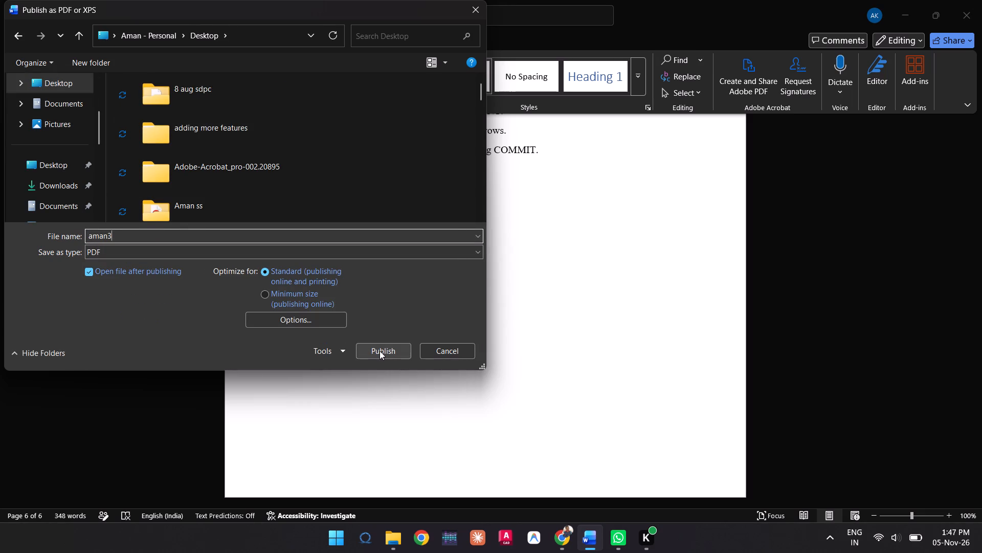
{"action": "left_click", "coordinate": [380, 351]}
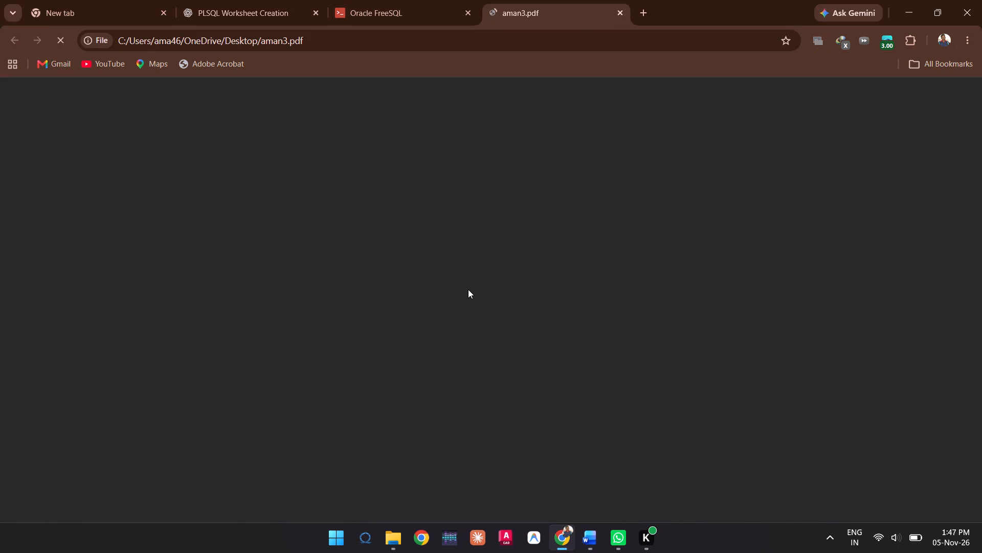
Look through the pages of the exported PDF in the browser to check the worksheet's layout.
{"action": "scroll", "coordinate": [486, 299], "scroll_direction": "down", "scroll_amount": 1}
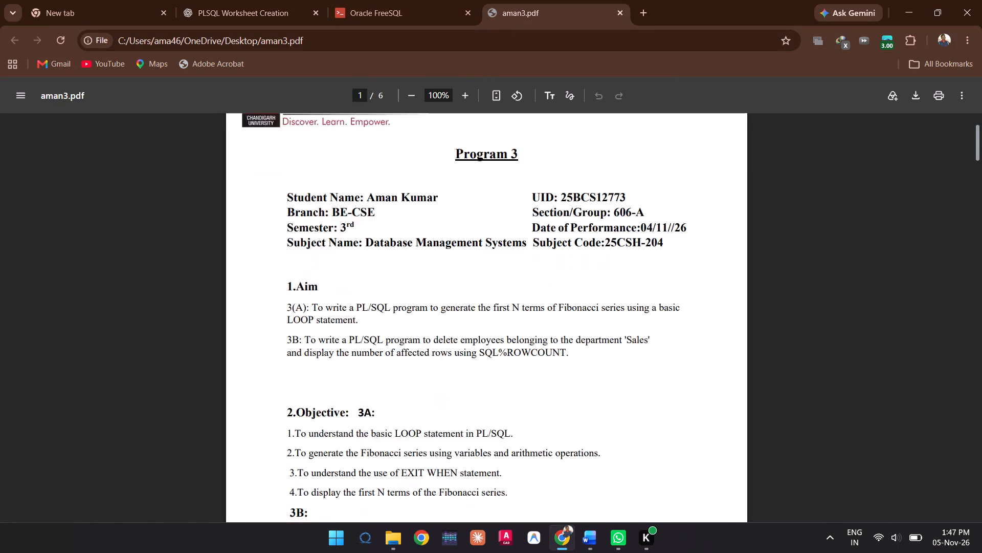
{"action": "scroll", "coordinate": [486, 299], "scroll_direction": "down", "scroll_amount": 4}
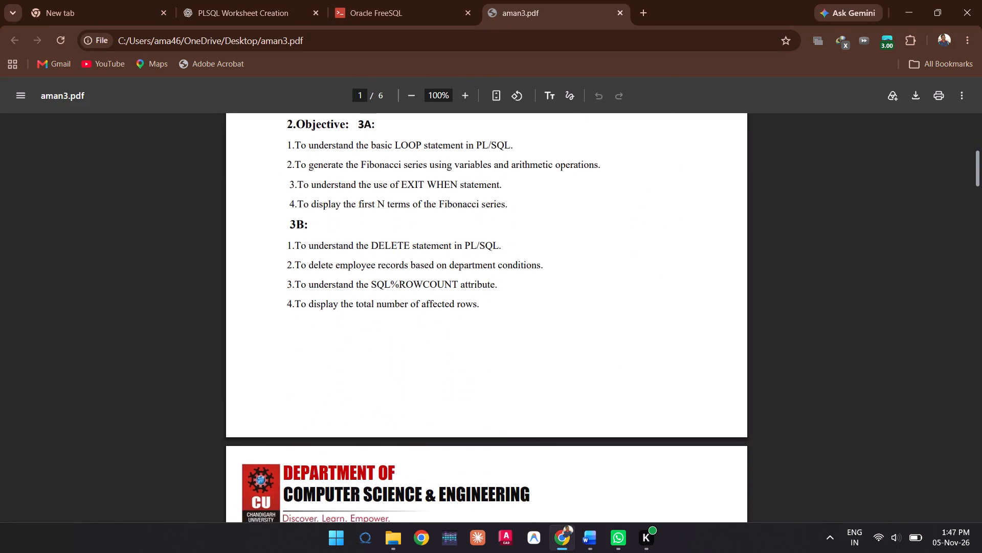
{"action": "scroll", "coordinate": [486, 299], "scroll_direction": "down", "scroll_amount": 9}
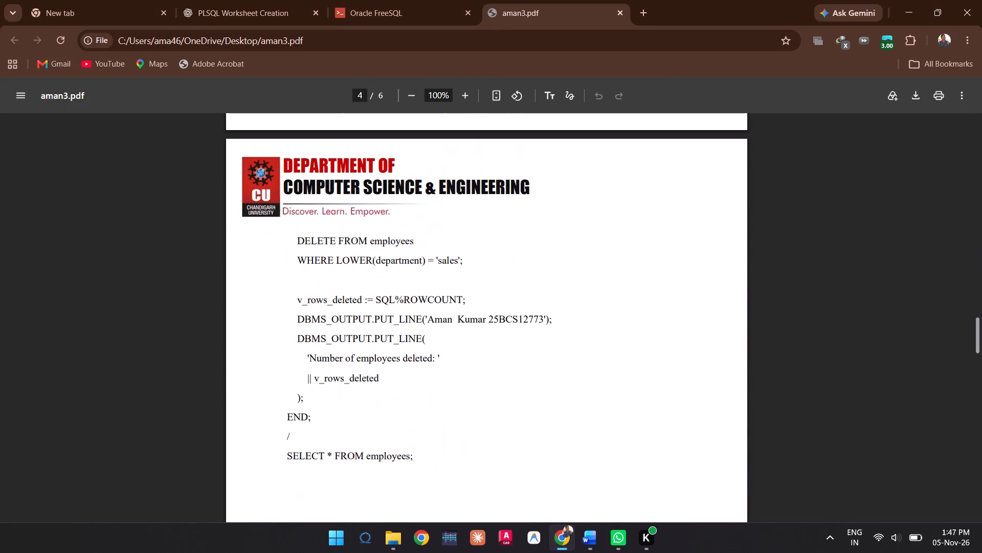
{"action": "scroll", "coordinate": [486, 299], "scroll_direction": "down", "scroll_amount": 3}
{"action": "left_click", "coordinate": [430, 1]}
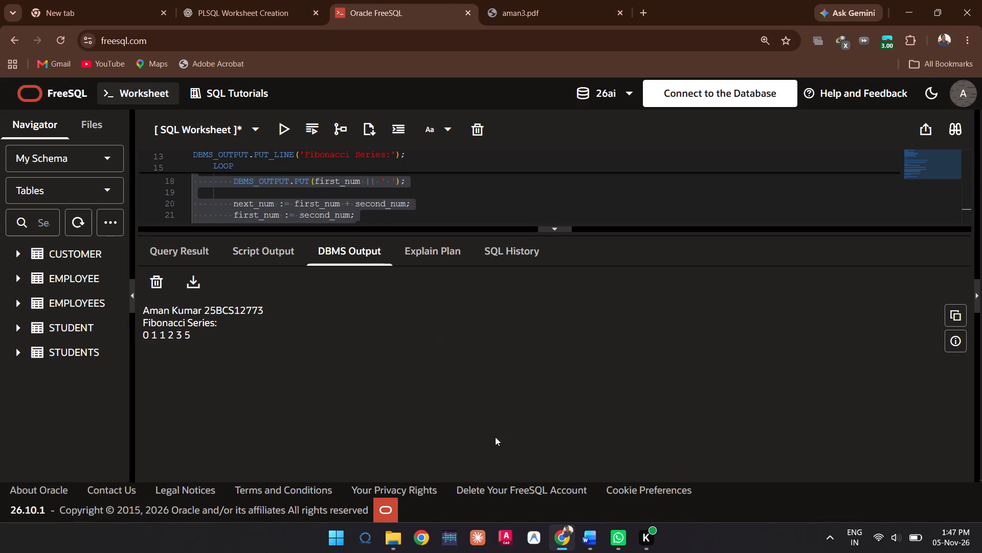
Back in the Word worksheet, replace the first name in the Student Name line with another student's first name.
{"action": "left_click", "coordinate": [590, 548]}
{"action": "scroll", "coordinate": [473, 324], "scroll_direction": "up", "scroll_amount": 9}
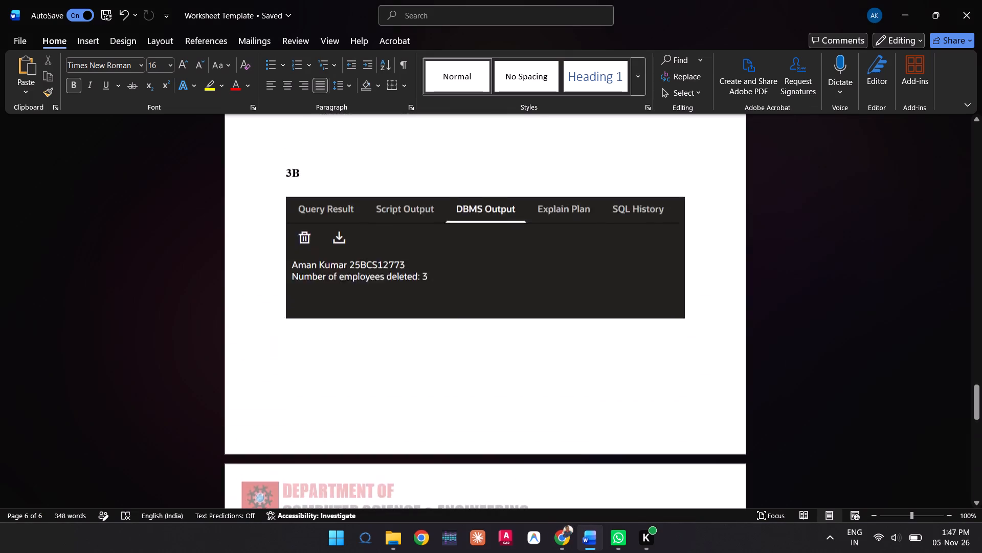
{"action": "scroll", "coordinate": [473, 324], "scroll_direction": "up", "scroll_amount": 16}
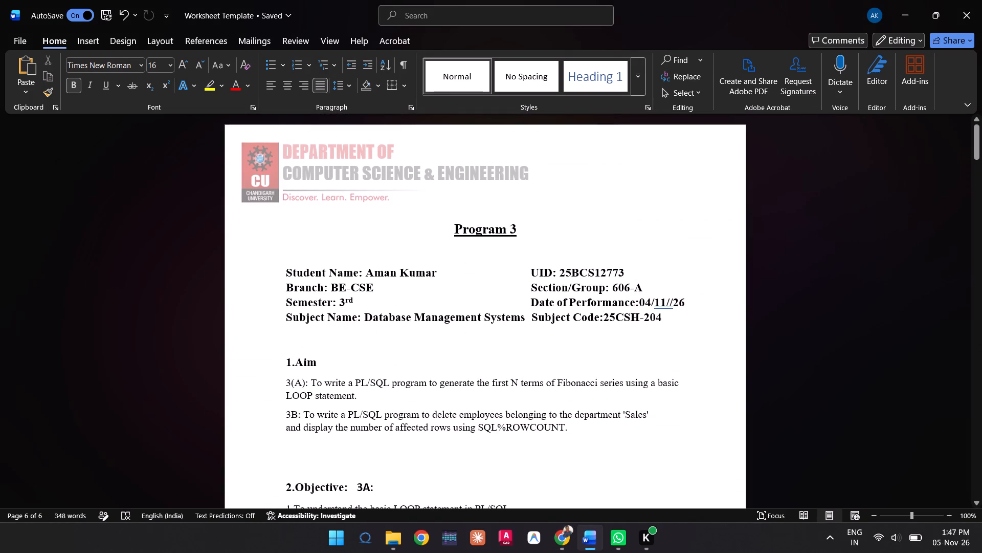
{"action": "left_click", "coordinate": [449, 275]}
{"action": "key", "text": "Left"}
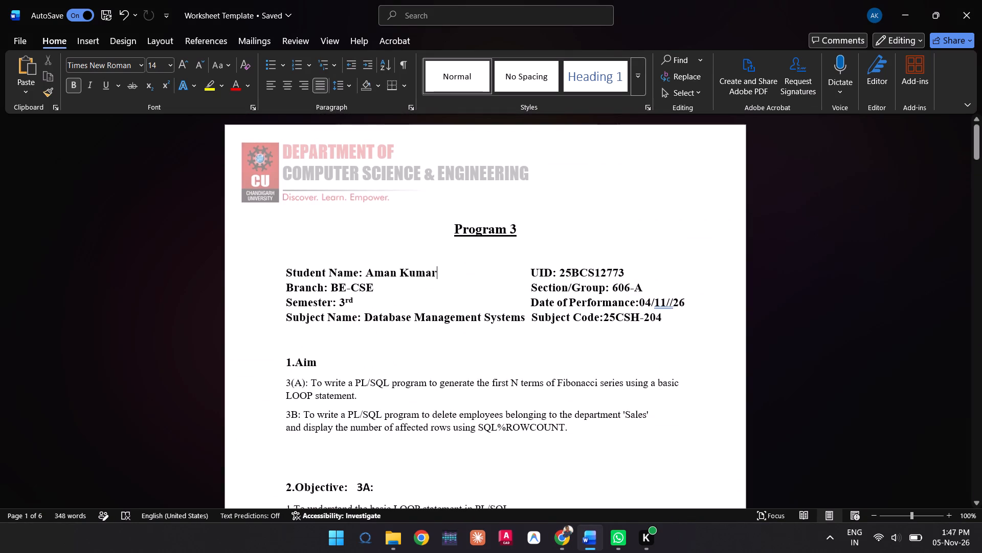
{"action": "key", "text": "Left"}
{"action": "key", "text": "Left"}
{"action": "key", "text": "Left"}
{"action": "key", "text": "Left"}
{"action": "key", "text": "Left"}
{"action": "key", "text": "Left"}
{"action": "key", "text": "BackSpace"}
{"action": "key", "text": "BackSpace"}
{"action": "key", "text": "BackSpace"}
{"action": "key", "text": "BackSpace"}
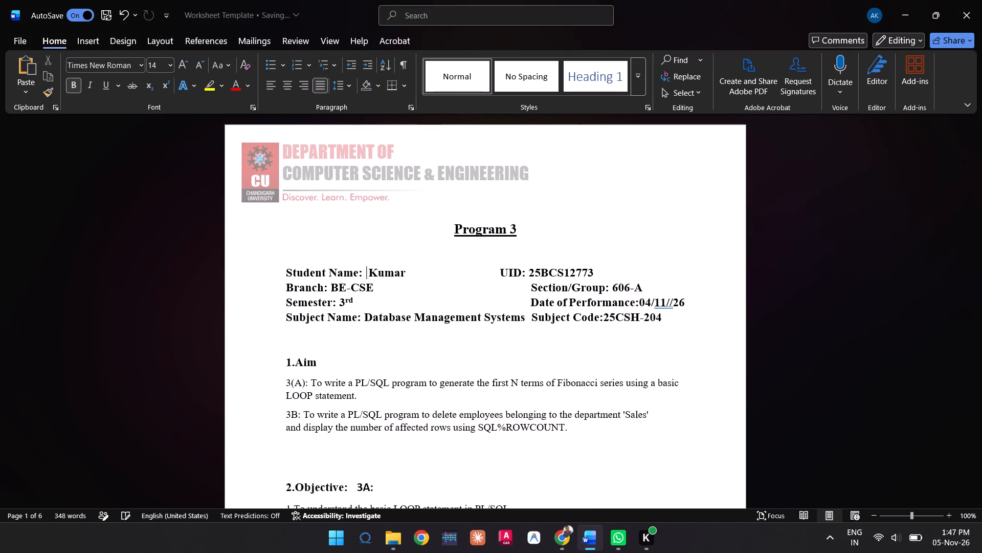
{"action": "type", "text": "DIvesh"}
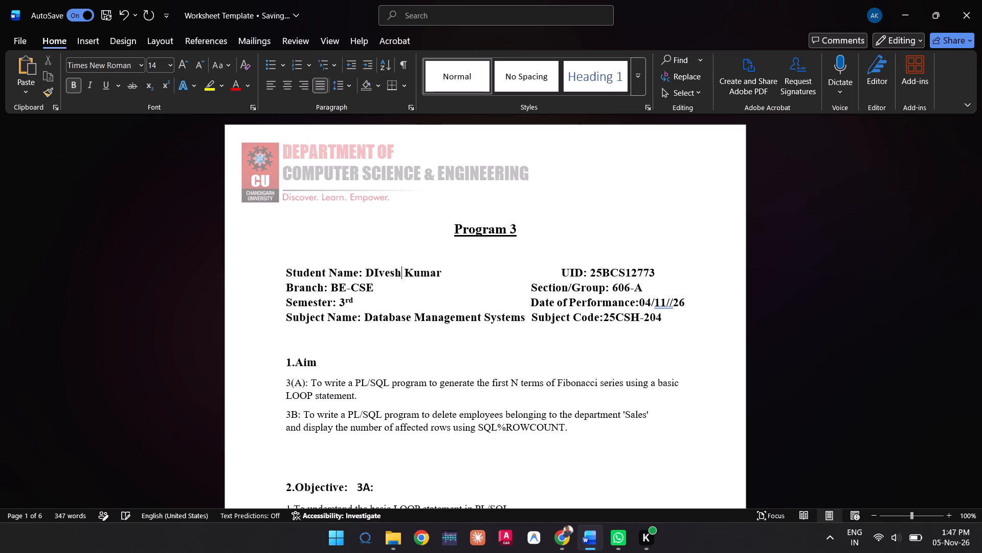
{"action": "key", "text": "BackSpace"}
Correct the first name in the Student Name line so that only its initial letter is capitalised.
{"action": "key", "text": "F12"}
{"action": "key", "text": "F12"}
{"action": "key", "text": "BackSpace"}
{"action": "key", "text": "BackSpace"}
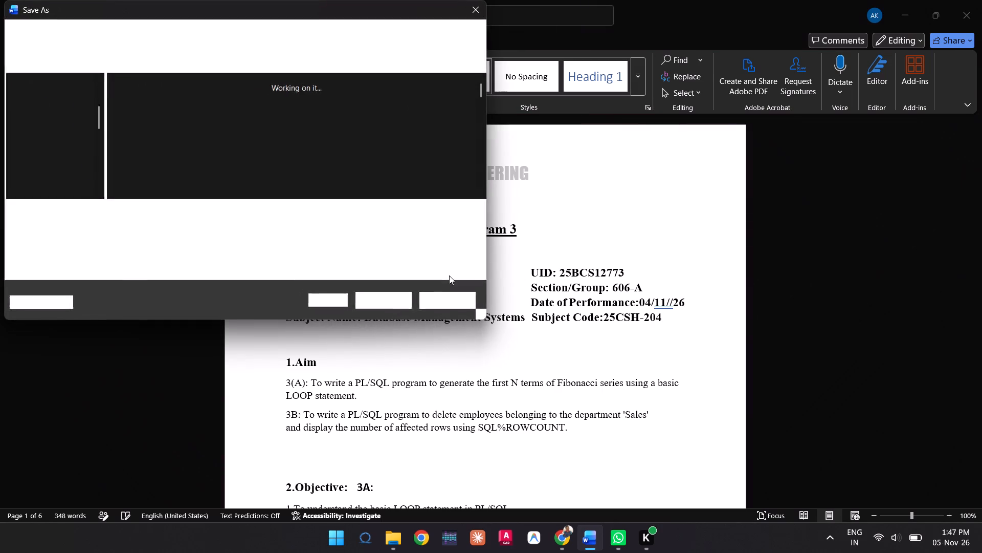
{"action": "left_click", "coordinate": [439, 303]}
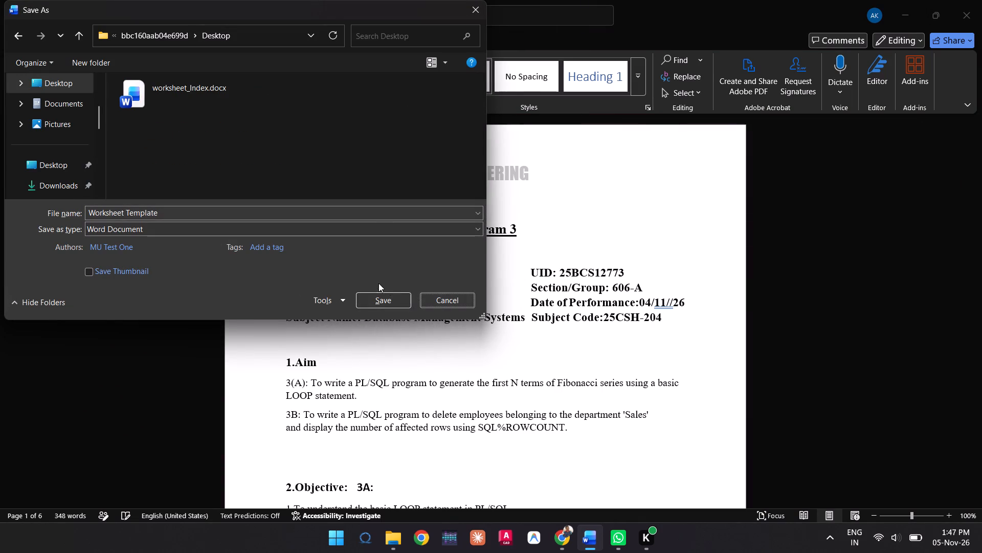
{"action": "left_click", "coordinate": [434, 297]}
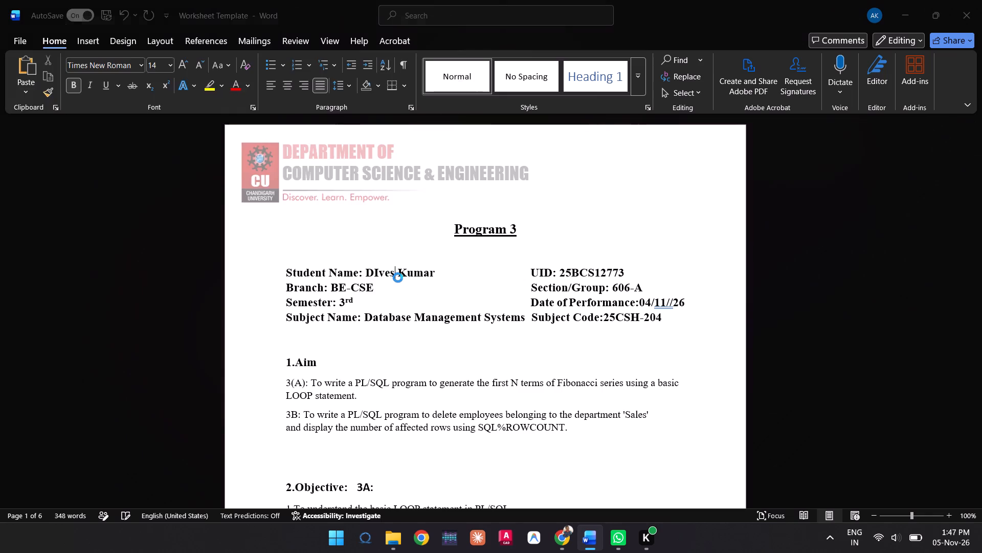
{"action": "left_click", "coordinate": [436, 300]}
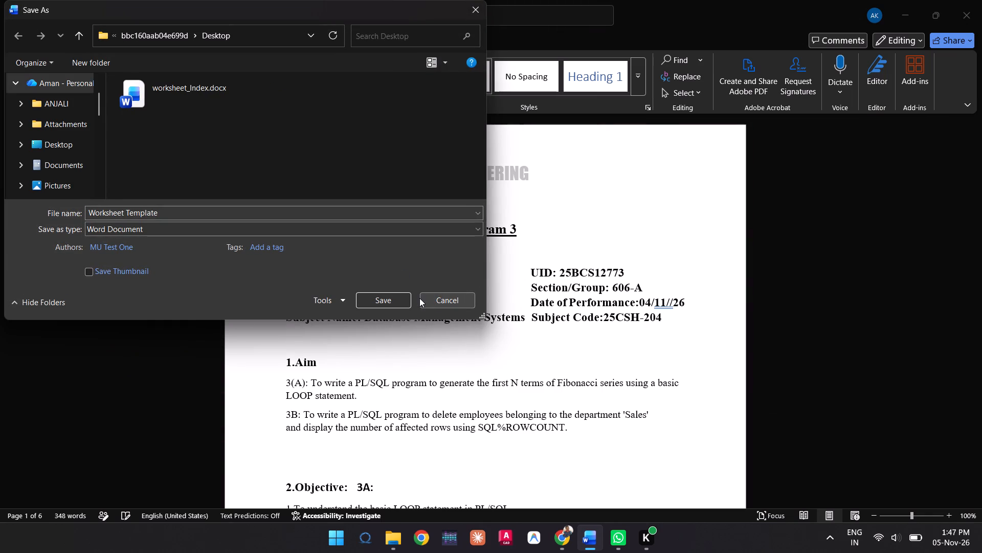
{"action": "left_click", "coordinate": [428, 300]}
{"action": "key", "text": "BackSpace"}
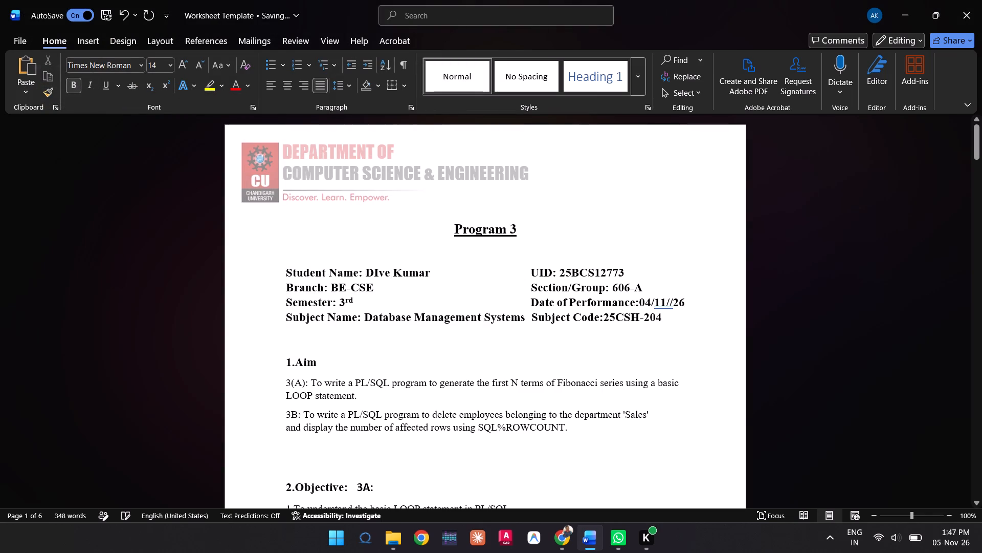
{"action": "key", "text": "BackSpace"}
{"action": "key", "text": "BackSpace"}
{"action": "type", "text": "ivesh"}
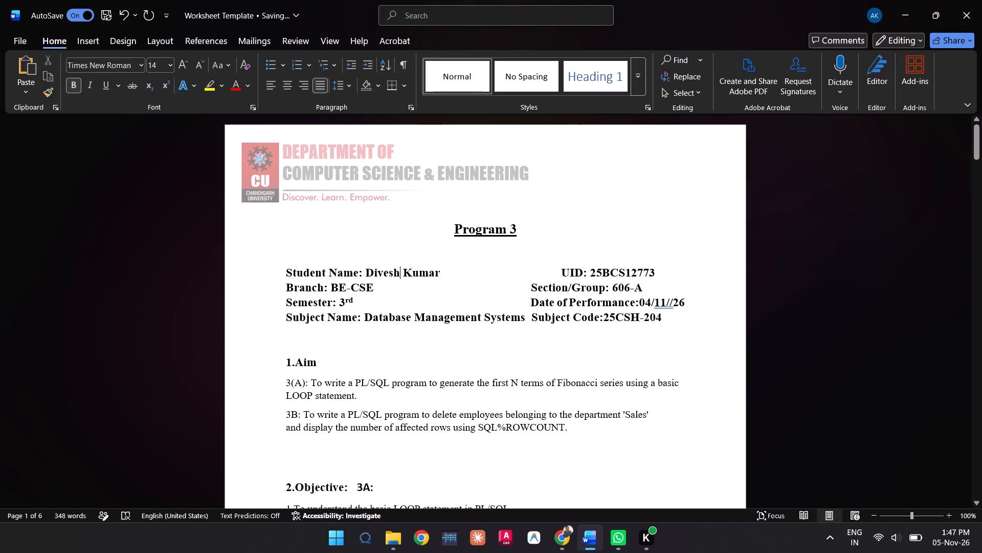
Remove the extra spaces before the UID label so it lines up with the Section/Group line below.
{"action": "left_click", "coordinate": [566, 271]}
{"action": "key", "text": "Left"}
{"action": "key", "text": "BackSpace"}
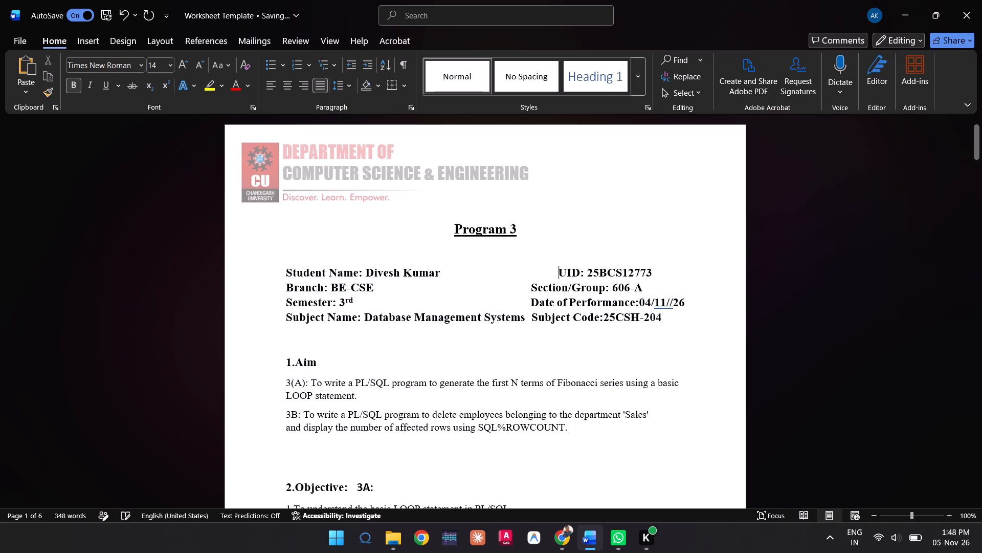
{"action": "key", "text": "BackSpace"}
{"action": "key", "text": "BackSpace"}
{"action": "key", "text": "BackSpace"}
{"action": "key", "text": "BackSpace"}
{"action": "key", "text": "BackSpace"}
{"action": "key", "text": "BackSpace"}
{"action": "key", "text": "BackSpace"}
{"action": "key", "text": "BackSpace"}
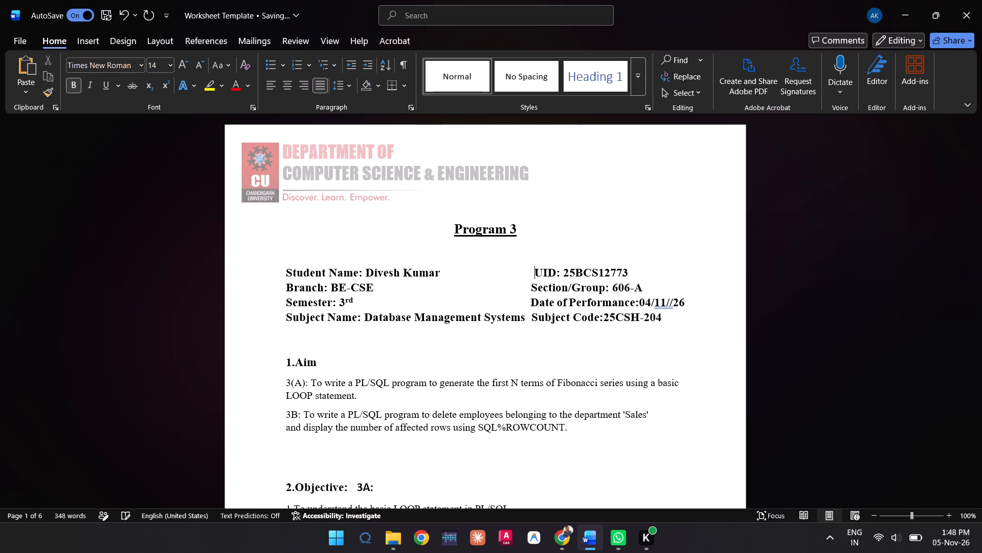
{"action": "key", "text": "BackSpace"}
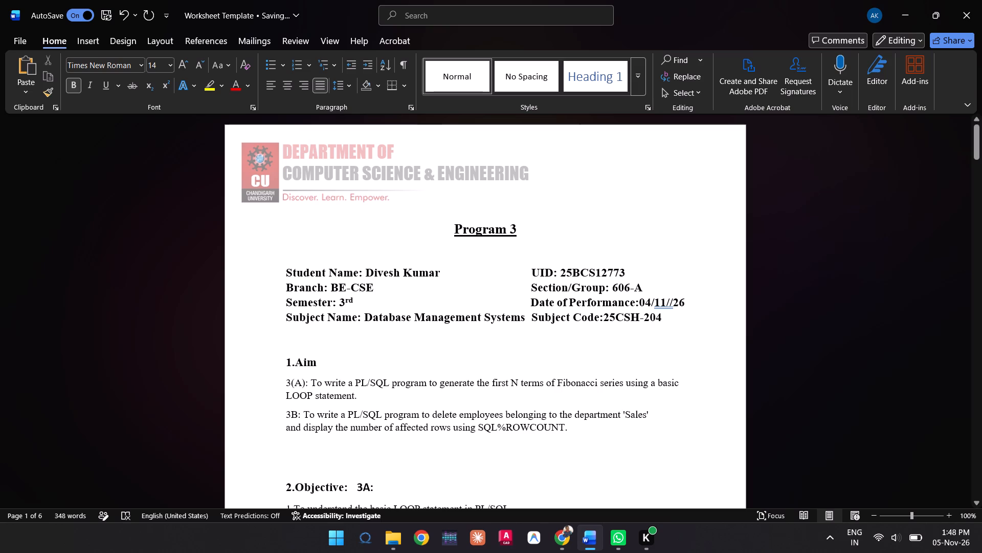
Replace the last three digits of the UID in the header with those of the other student's UID.
{"action": "left_click", "coordinate": [633, 268]}
{"action": "key", "text": "BackSpace"}
{"action": "key", "text": "BackSpace"}
{"action": "key", "text": "BackSpace"}
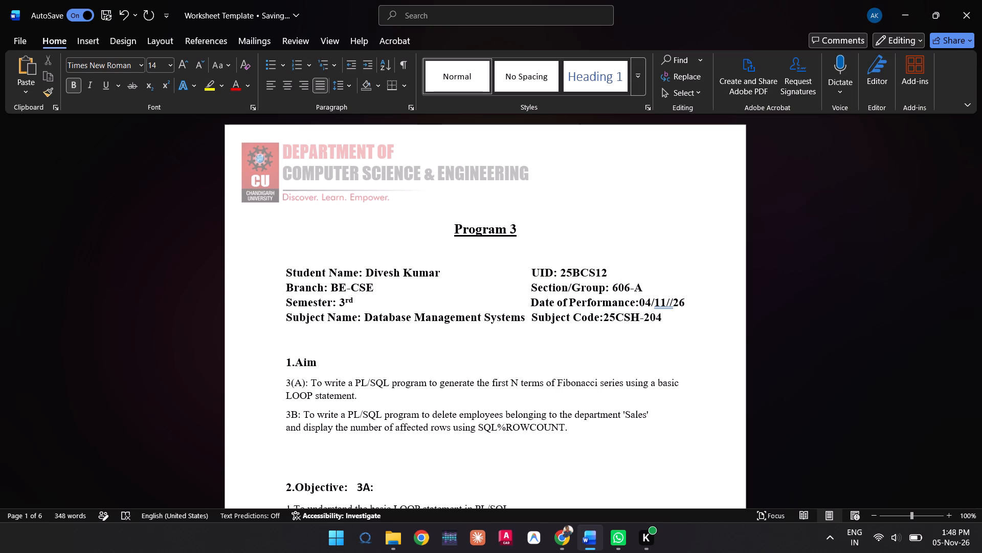
{"action": "type", "text": "482"}
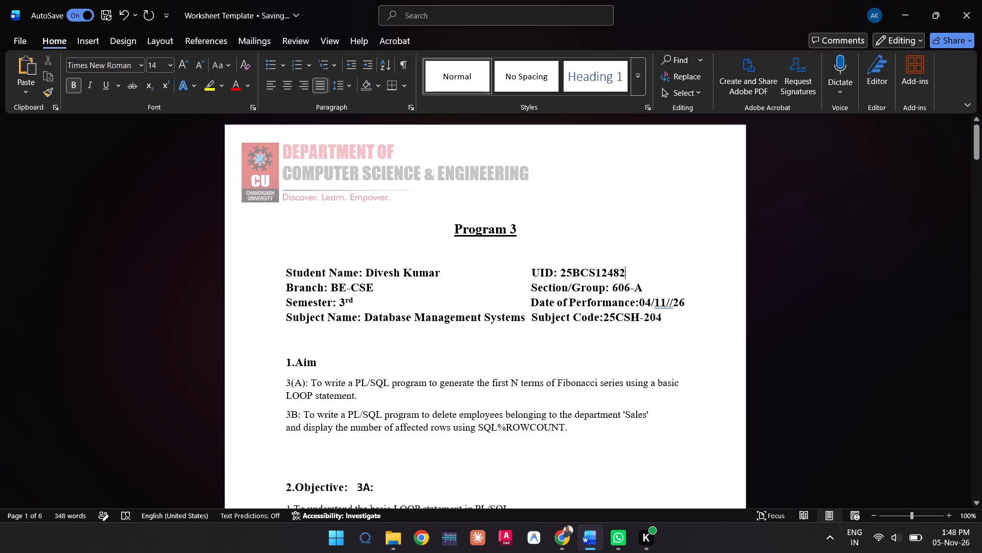
In the 3A code, replace the first name in the DBMS_OUTPUT.PUT_LINE statement with the other student's first name.
{"action": "scroll", "coordinate": [542, 317], "scroll_direction": "down", "scroll_amount": 1}
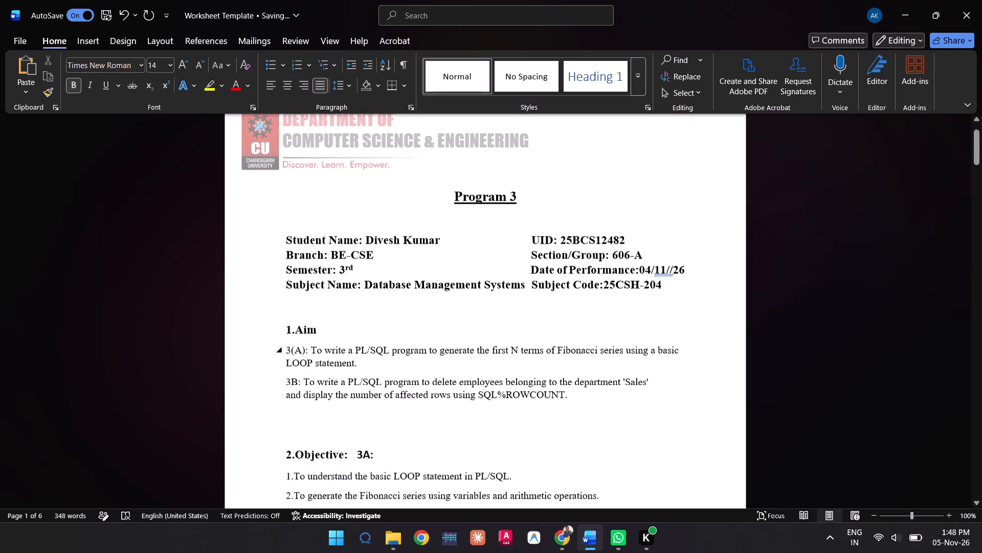
{"action": "scroll", "coordinate": [542, 317], "scroll_direction": "down", "scroll_amount": 4}
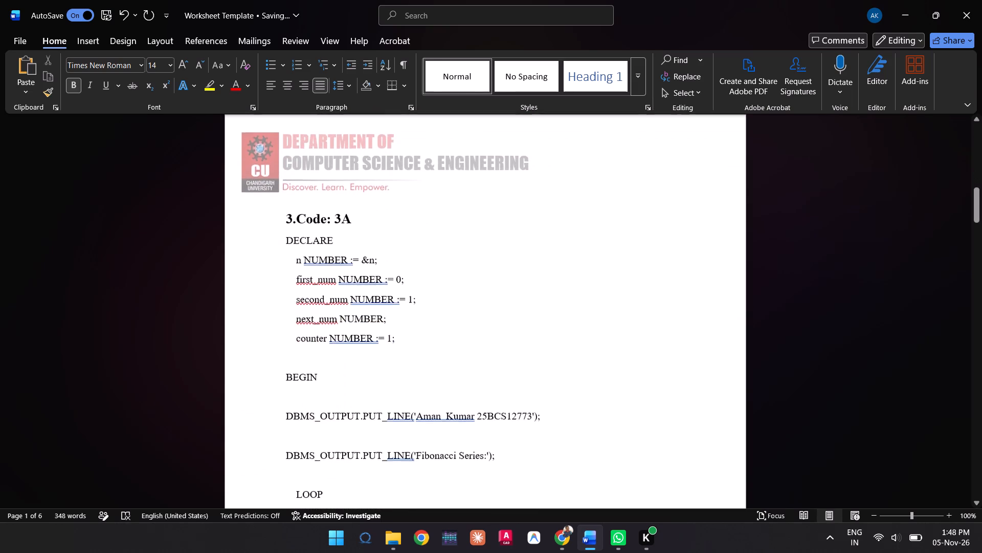
{"action": "scroll", "coordinate": [542, 317], "scroll_direction": "down", "scroll_amount": 1}
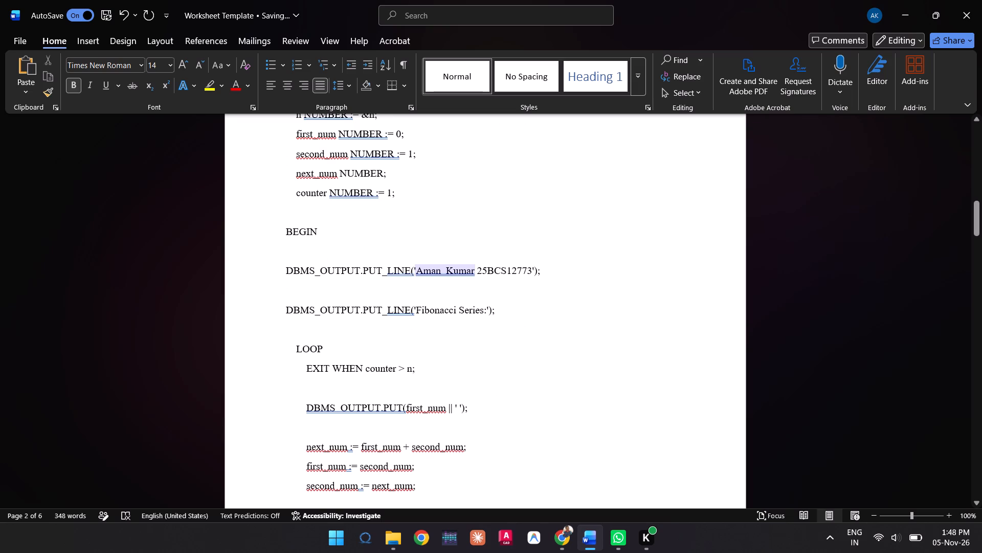
{"action": "left_click", "coordinate": [445, 271]}
{"action": "key", "text": "Left"}
{"action": "key", "text": "Left"}
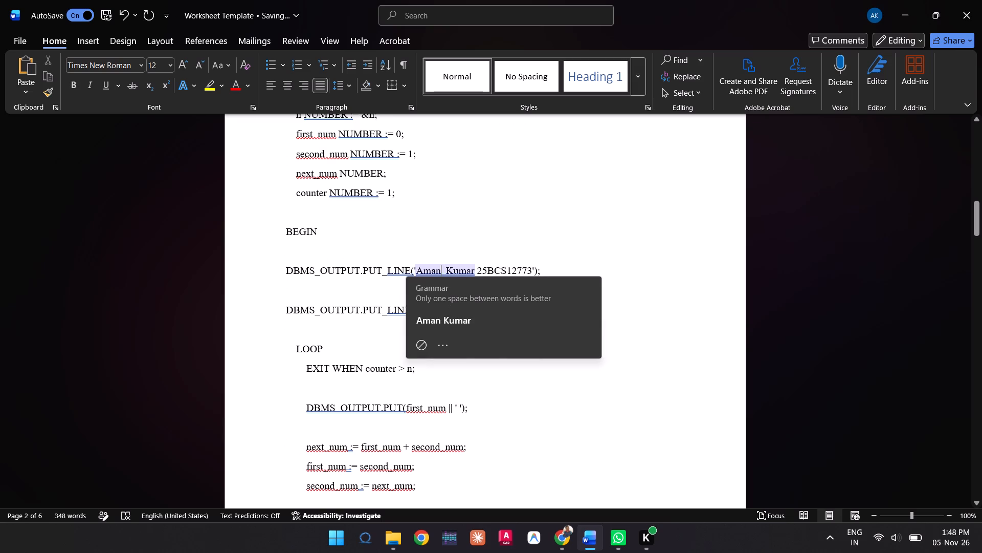
{"action": "key", "text": "BackSpace"}
{"action": "key", "text": "BackSpace"}
{"action": "key", "text": "BackSpace"}
{"action": "key", "text": "BackSpace"}
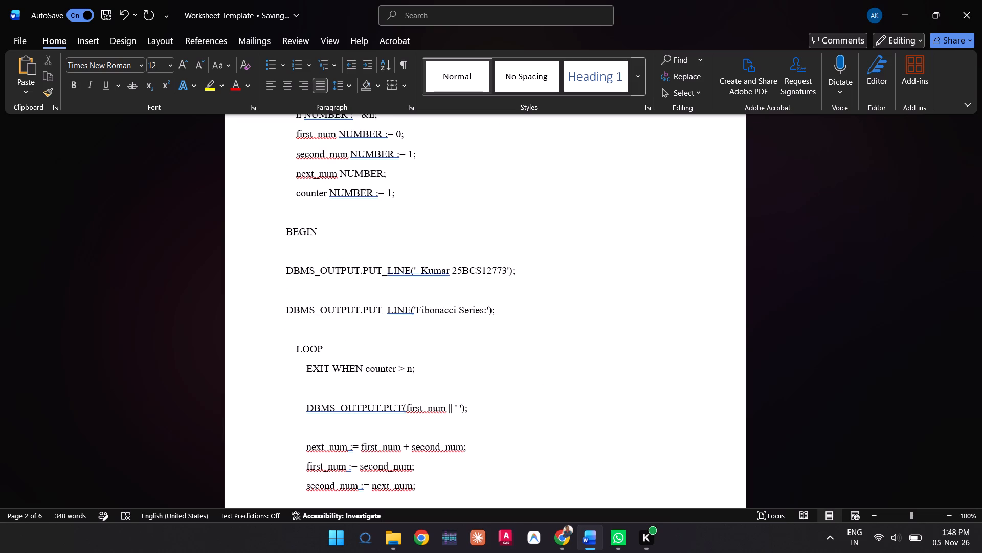
{"action": "key", "text": "shift+c"}
{"action": "key", "text": "BackSpace"}
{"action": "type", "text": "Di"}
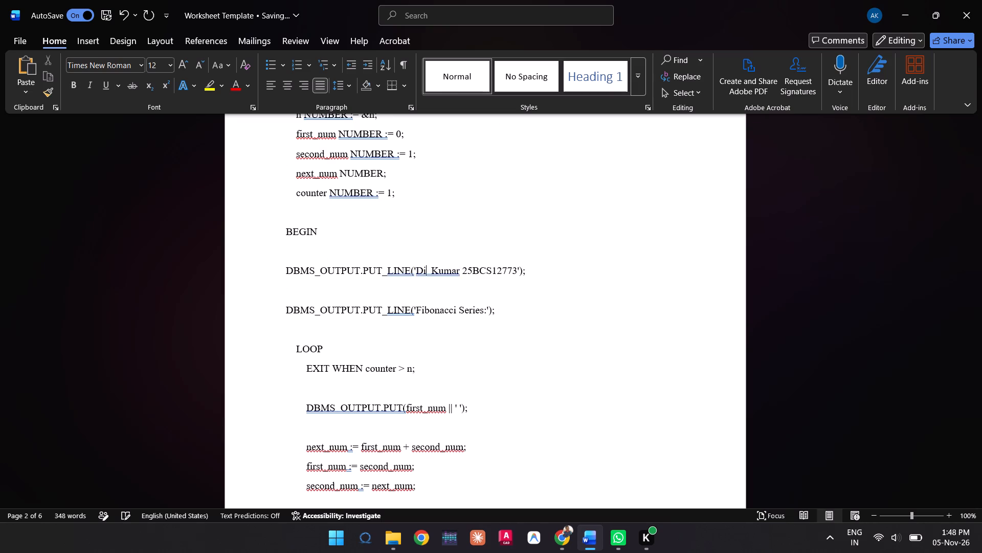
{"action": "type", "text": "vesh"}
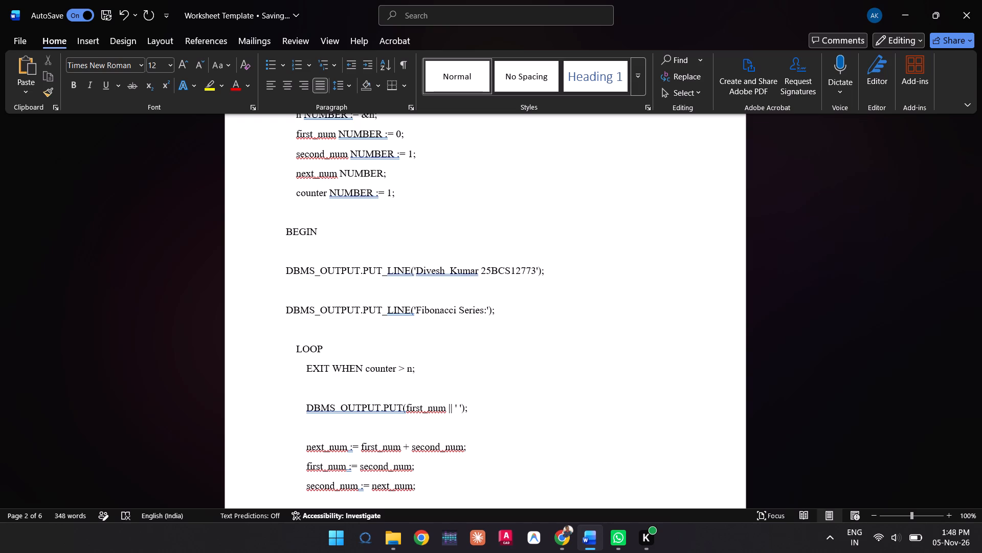
Change the last three digits of the UID in the 3A DBMS_OUTPUT.PUT_LINE statement to match the other student's UID.
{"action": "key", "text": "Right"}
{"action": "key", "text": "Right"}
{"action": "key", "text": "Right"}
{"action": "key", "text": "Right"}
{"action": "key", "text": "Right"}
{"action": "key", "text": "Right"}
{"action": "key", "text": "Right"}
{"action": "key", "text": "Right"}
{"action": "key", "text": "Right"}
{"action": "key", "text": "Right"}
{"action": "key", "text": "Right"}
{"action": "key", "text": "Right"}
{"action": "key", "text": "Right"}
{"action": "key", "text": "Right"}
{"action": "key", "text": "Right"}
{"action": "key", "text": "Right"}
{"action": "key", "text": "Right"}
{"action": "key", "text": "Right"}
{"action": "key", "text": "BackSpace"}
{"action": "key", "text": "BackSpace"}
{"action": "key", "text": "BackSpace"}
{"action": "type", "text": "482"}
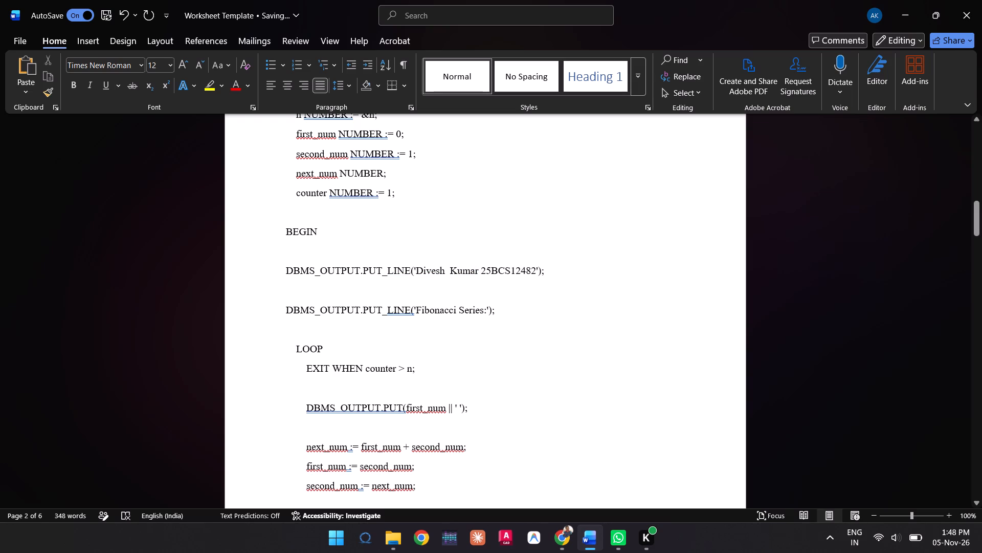
In the employee-deletion code, replace the first name in the DBMS_OUTPUT.PUT_LINE statement with the other student's first name.
{"action": "scroll", "coordinate": [486, 289], "scroll_direction": "down", "scroll_amount": 4}
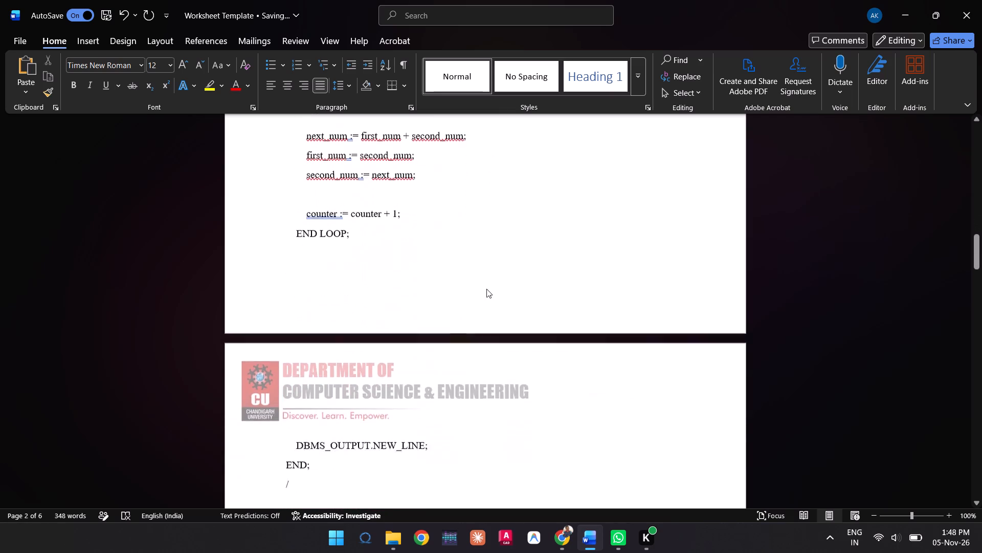
{"action": "scroll", "coordinate": [486, 289], "scroll_direction": "down", "scroll_amount": 3}
{"action": "scroll", "coordinate": [486, 289], "scroll_direction": "up", "scroll_amount": 1}
{"action": "scroll", "coordinate": [486, 289], "scroll_direction": "down", "scroll_amount": 1}
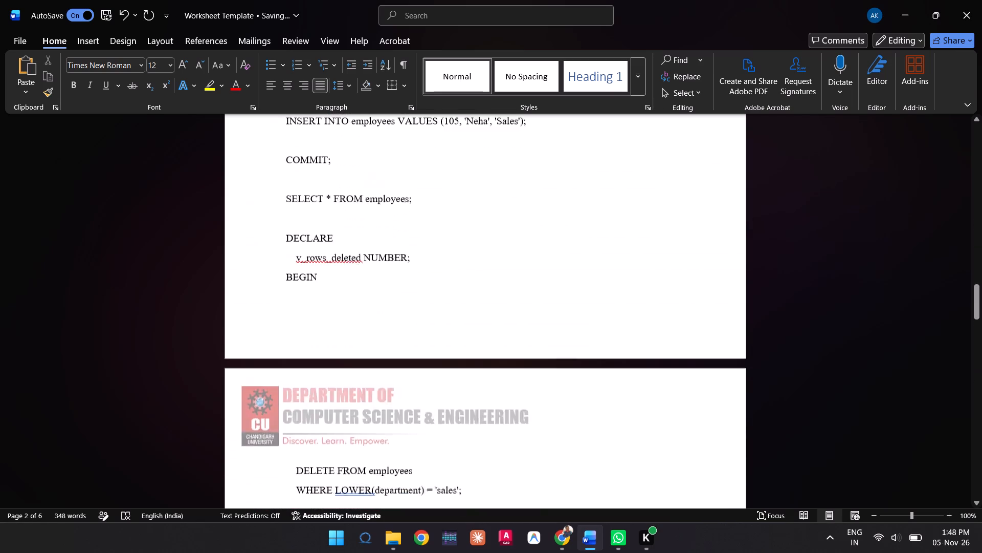
{"action": "scroll", "coordinate": [486, 289], "scroll_direction": "down", "scroll_amount": 1}
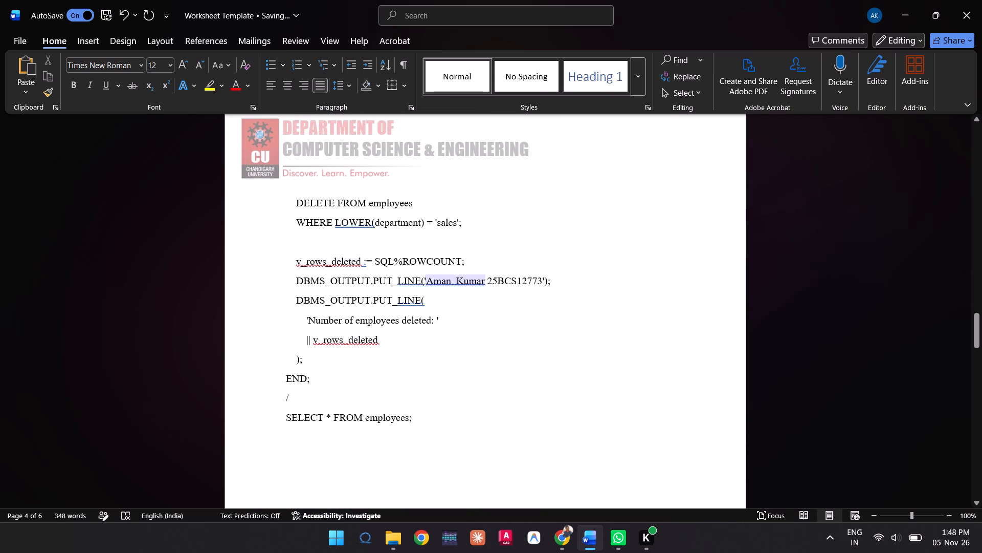
{"action": "left_click", "coordinate": [449, 283]}
{"action": "key", "text": "BackSpace"}
{"action": "key", "text": "BackSpace"}
{"action": "key", "text": "BackSpace"}
{"action": "key", "text": "BackSpace"}
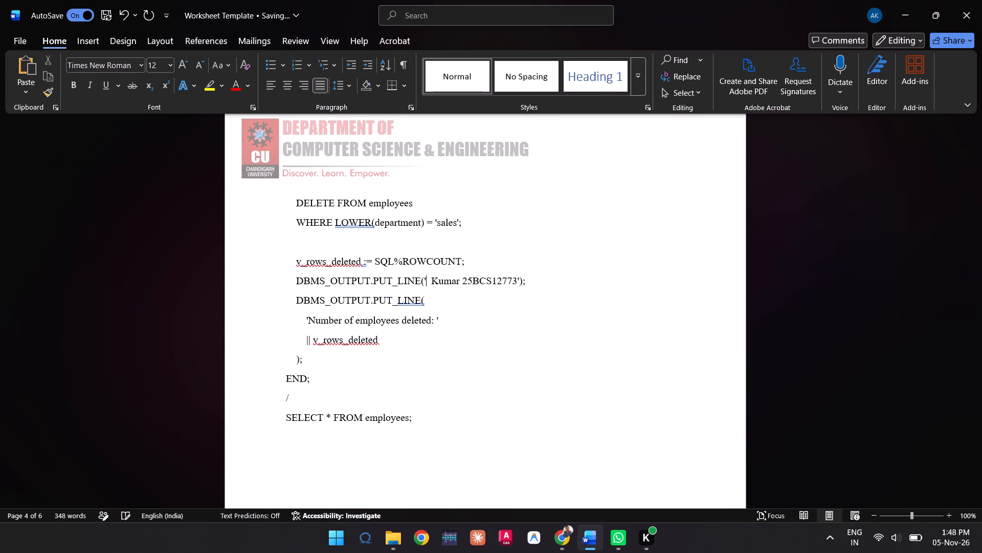
{"action": "type", "text": "Di"}
{"action": "type", "text": "vesh"}
Switch to the Oracle FreeSQL window in Chrome.
{"action": "left_click", "coordinate": [570, 543]}
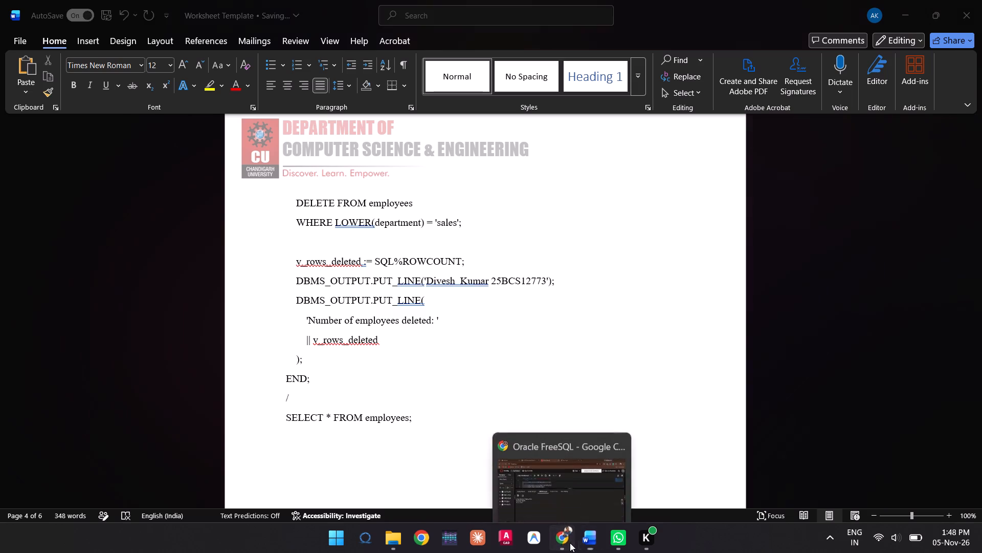
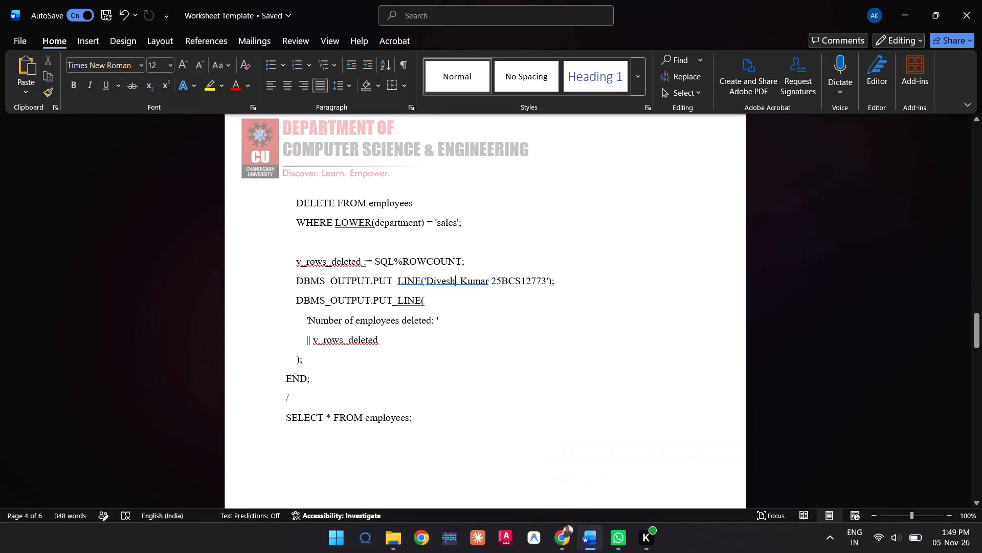
Change the last three digits of the UID in the employee-deletion DBMS_OUTPUT.PUT_LINE statement to match the other student's UID.
{"action": "left_click", "coordinate": [545, 283]}
{"action": "key", "text": "BackSpace"}
{"action": "key", "text": "BackSpace"}
{"action": "key", "text": "BackSpace"}
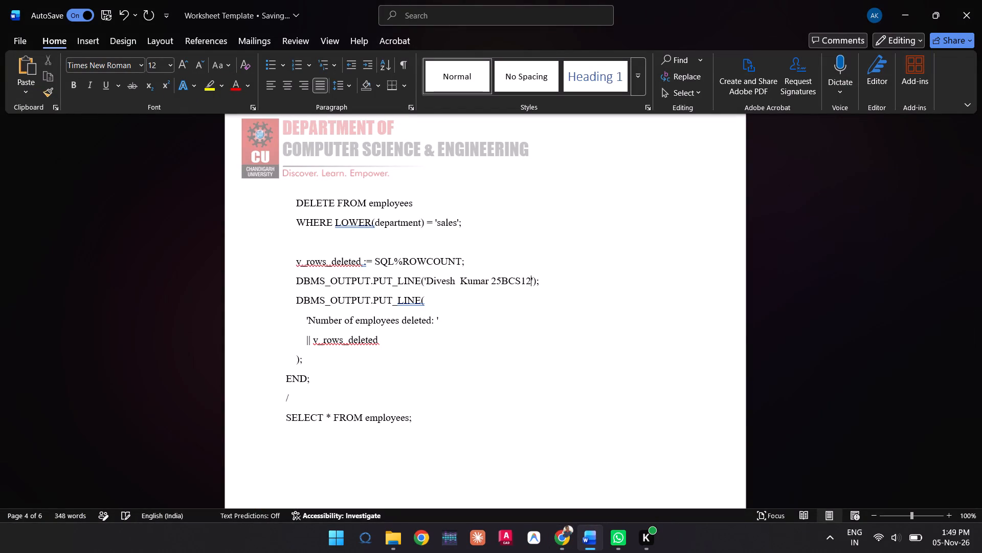
{"action": "type", "text": "43"}
{"action": "key", "text": "BackSpace"}
{"action": "type", "text": "82"}
{"action": "left_click", "coordinate": [572, 343]}
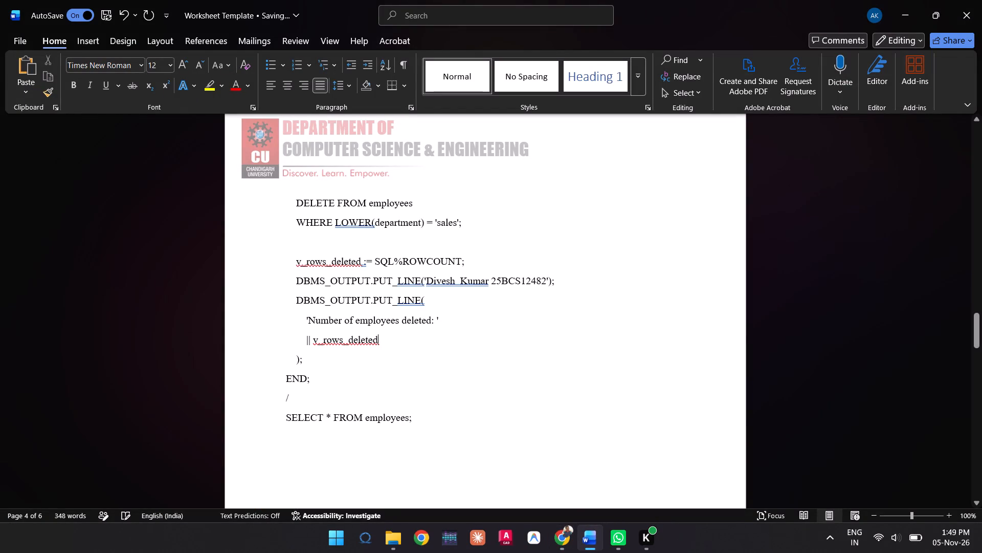
Insert a space before the student's name inside the employee-deletion DBMS_OUTPUT.PUT_LINE string.
{"action": "left_click", "coordinate": [428, 281]}
{"action": "key", "text": "space"}
Copy the whole 3A Fibonacci code block, from DECLARE through the closing slash after END.
{"action": "scroll", "coordinate": [513, 427], "scroll_direction": "up", "scroll_amount": 2}
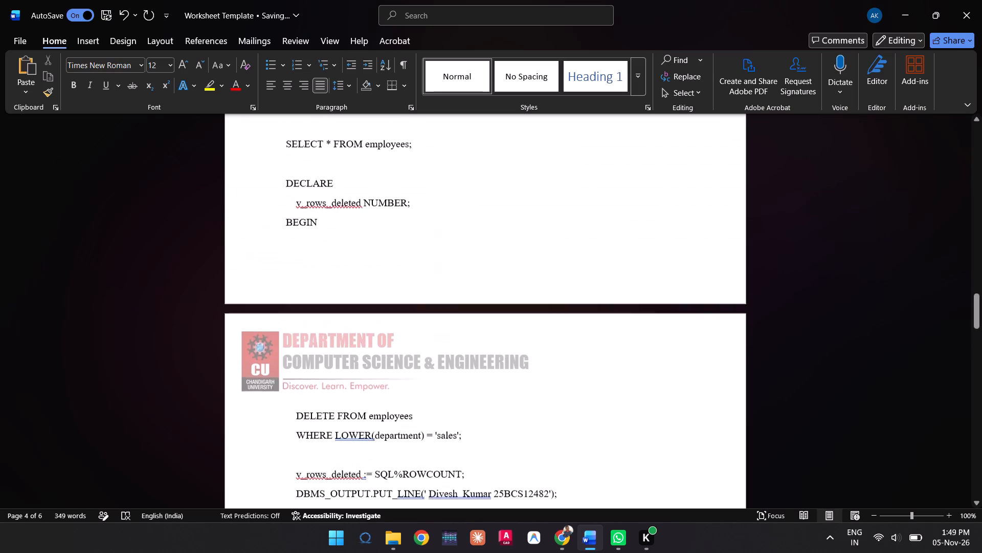
{"action": "scroll", "coordinate": [513, 427], "scroll_direction": "up", "scroll_amount": 3}
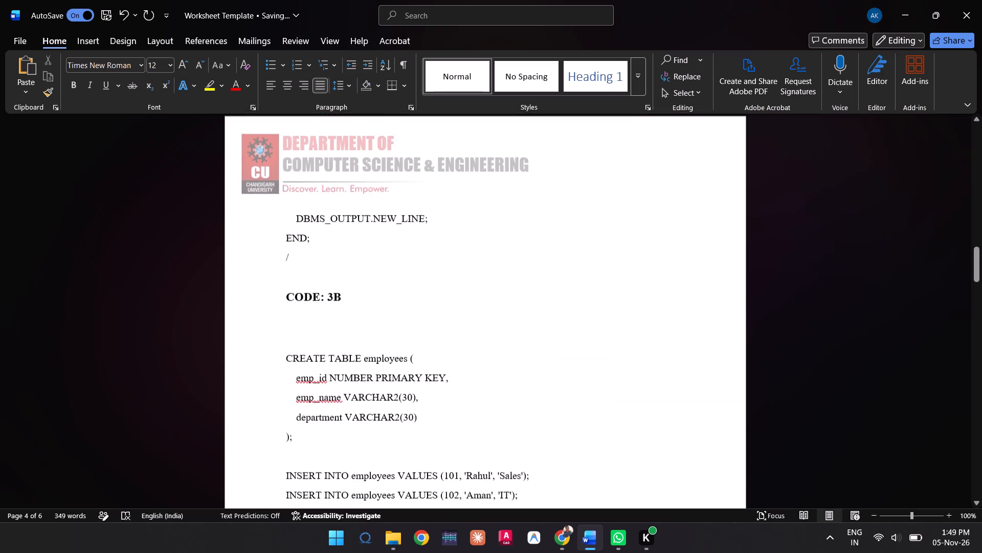
{"action": "scroll", "coordinate": [513, 427], "scroll_direction": "up", "scroll_amount": 1}
{"action": "left_click_drag", "start_coordinate": [303, 313], "coordinate": [286, 186]}
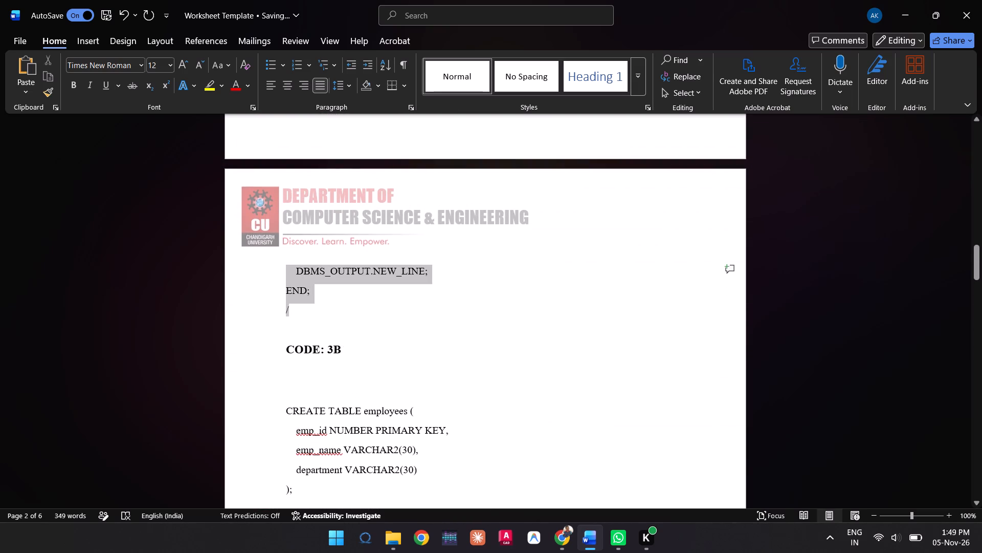
{"action": "left_click_drag", "start_coordinate": [286, 186], "coordinate": [272, 107]}
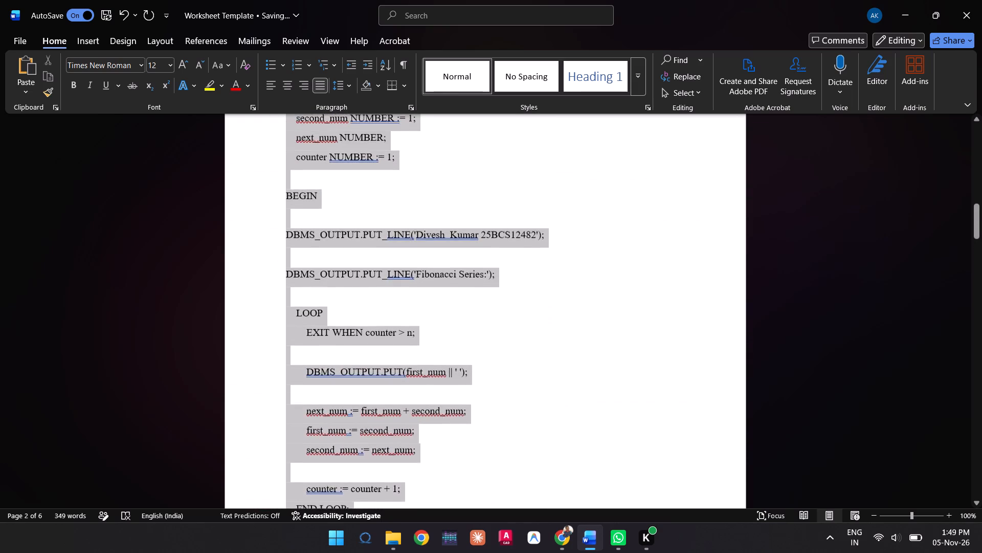
{"action": "left_click_drag", "start_coordinate": [272, 107], "coordinate": [286, 232]}
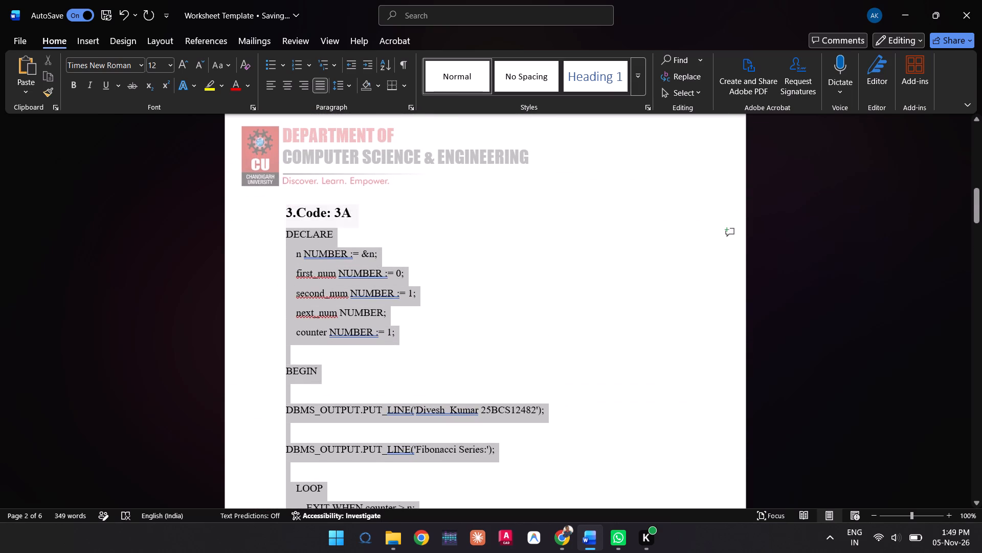
{"action": "left_click_drag", "start_coordinate": [286, 232], "coordinate": [286, 233]}
{"action": "key", "text": "ctrl+c"}
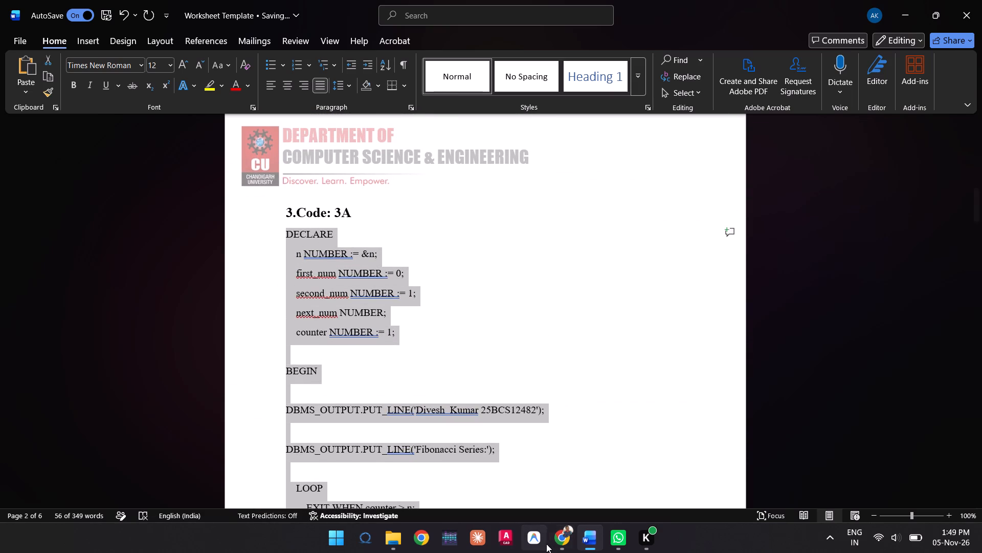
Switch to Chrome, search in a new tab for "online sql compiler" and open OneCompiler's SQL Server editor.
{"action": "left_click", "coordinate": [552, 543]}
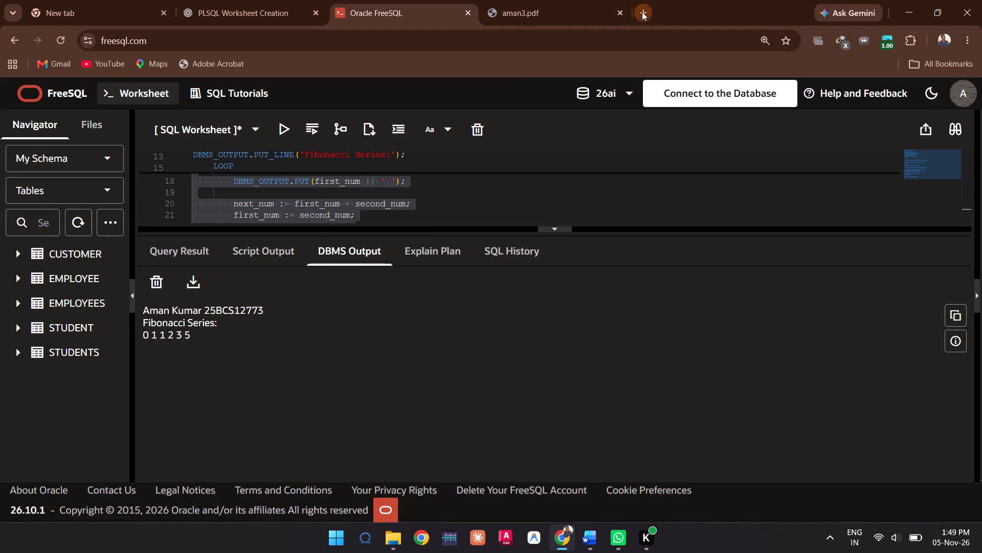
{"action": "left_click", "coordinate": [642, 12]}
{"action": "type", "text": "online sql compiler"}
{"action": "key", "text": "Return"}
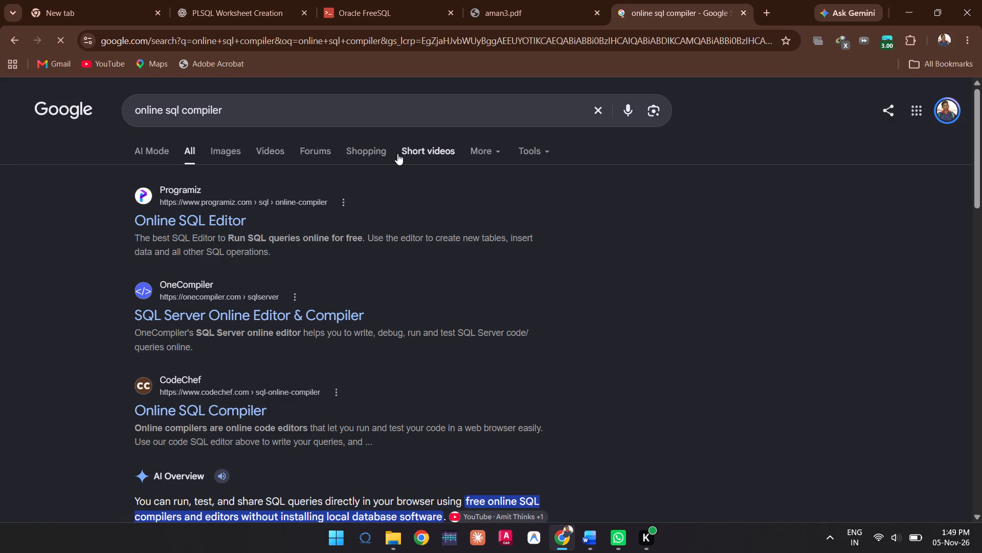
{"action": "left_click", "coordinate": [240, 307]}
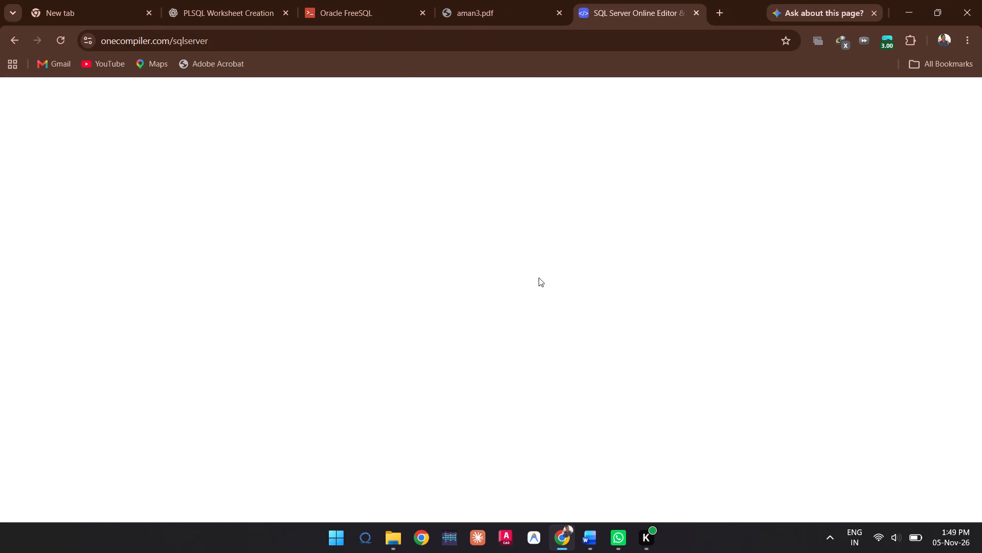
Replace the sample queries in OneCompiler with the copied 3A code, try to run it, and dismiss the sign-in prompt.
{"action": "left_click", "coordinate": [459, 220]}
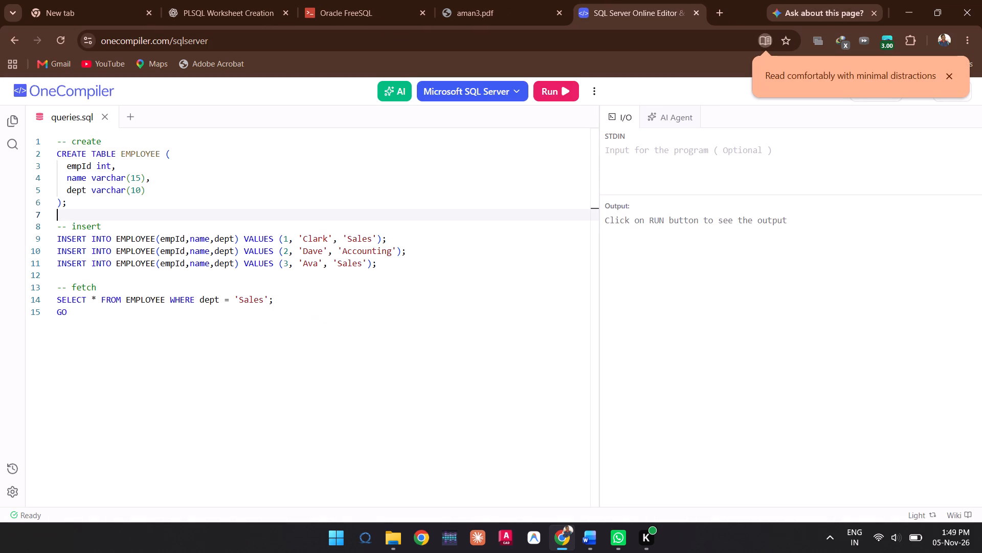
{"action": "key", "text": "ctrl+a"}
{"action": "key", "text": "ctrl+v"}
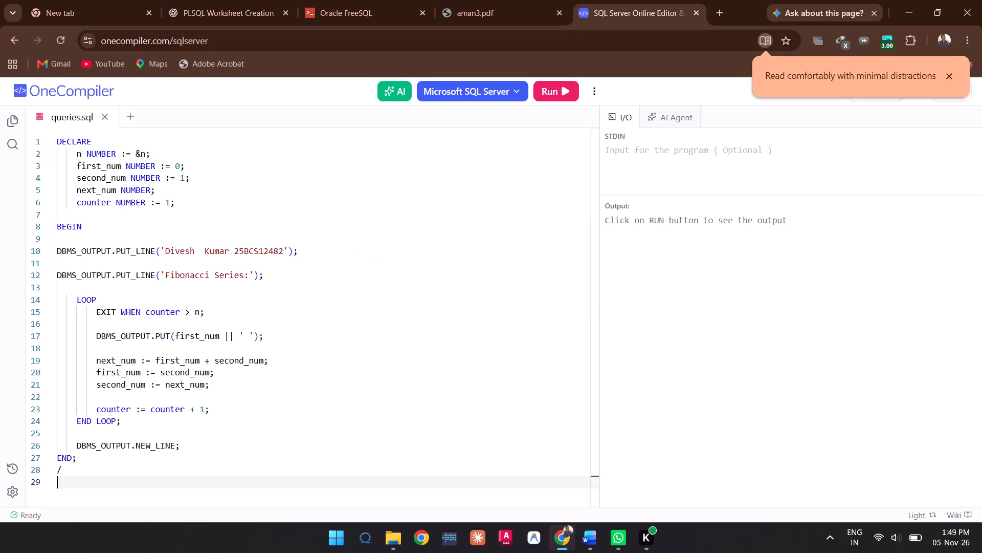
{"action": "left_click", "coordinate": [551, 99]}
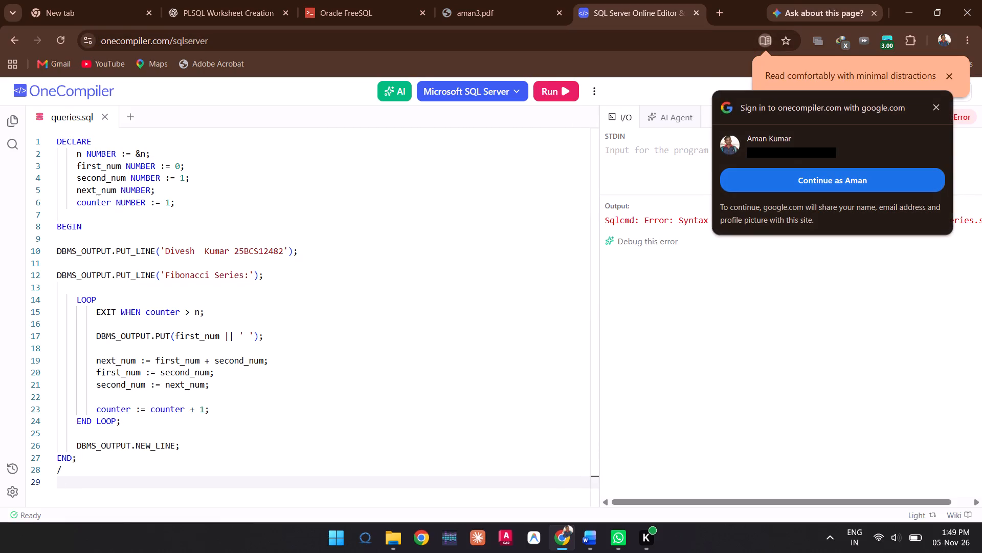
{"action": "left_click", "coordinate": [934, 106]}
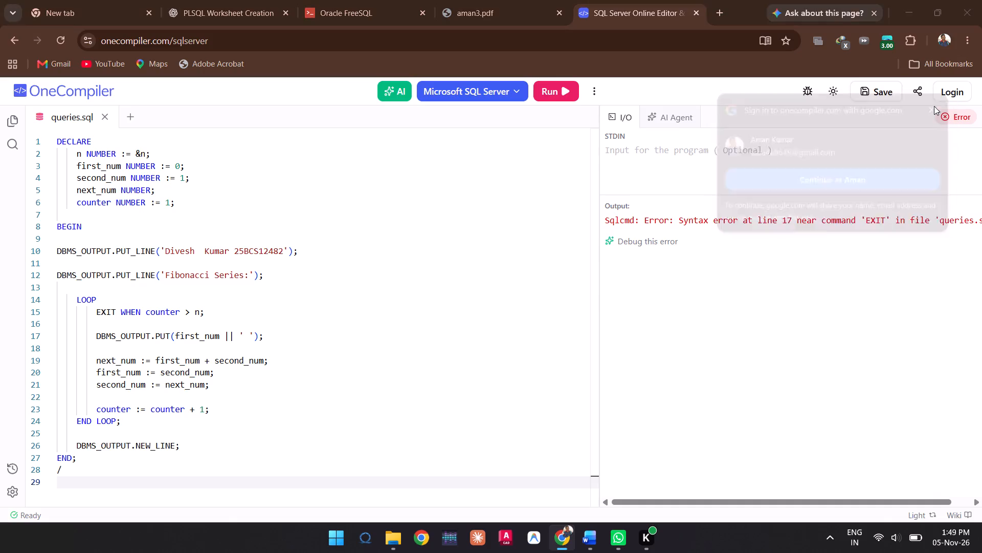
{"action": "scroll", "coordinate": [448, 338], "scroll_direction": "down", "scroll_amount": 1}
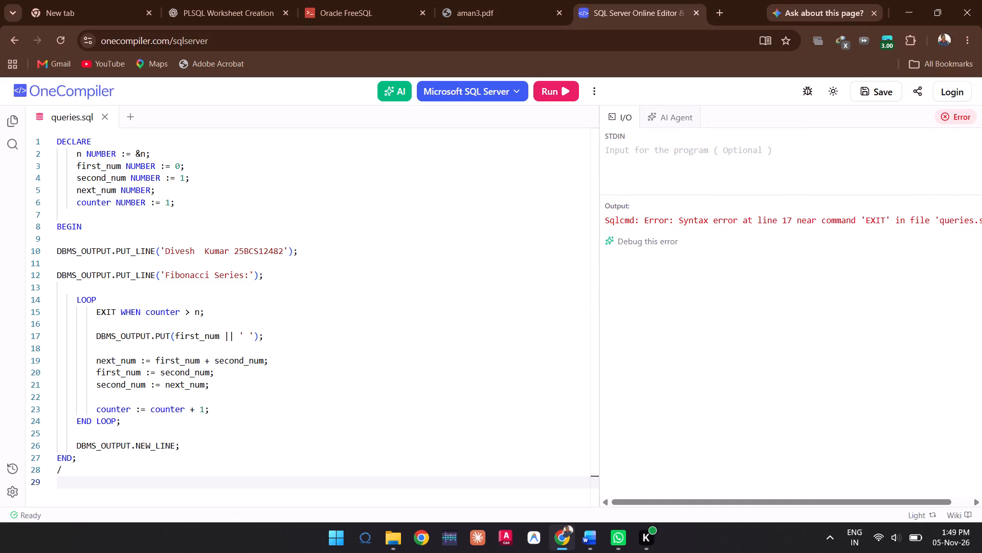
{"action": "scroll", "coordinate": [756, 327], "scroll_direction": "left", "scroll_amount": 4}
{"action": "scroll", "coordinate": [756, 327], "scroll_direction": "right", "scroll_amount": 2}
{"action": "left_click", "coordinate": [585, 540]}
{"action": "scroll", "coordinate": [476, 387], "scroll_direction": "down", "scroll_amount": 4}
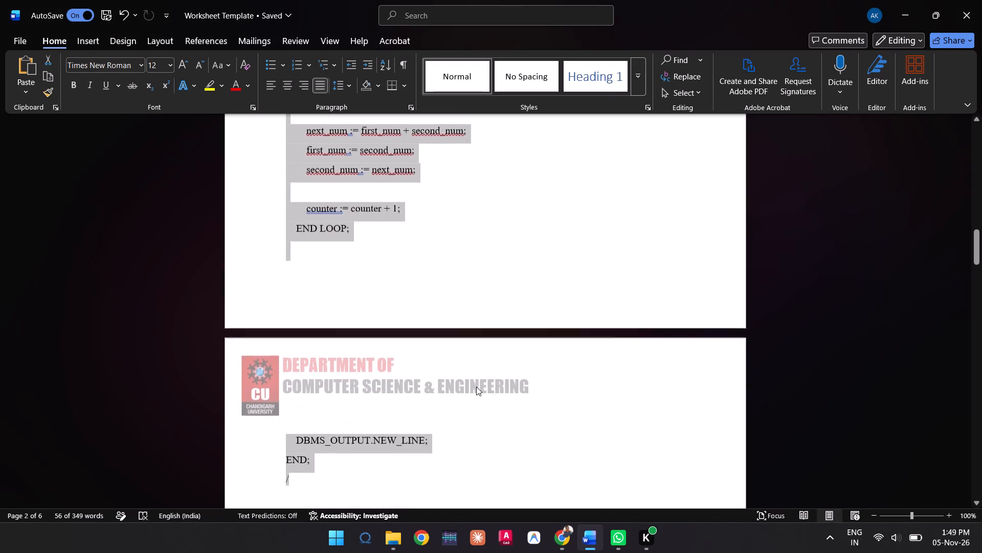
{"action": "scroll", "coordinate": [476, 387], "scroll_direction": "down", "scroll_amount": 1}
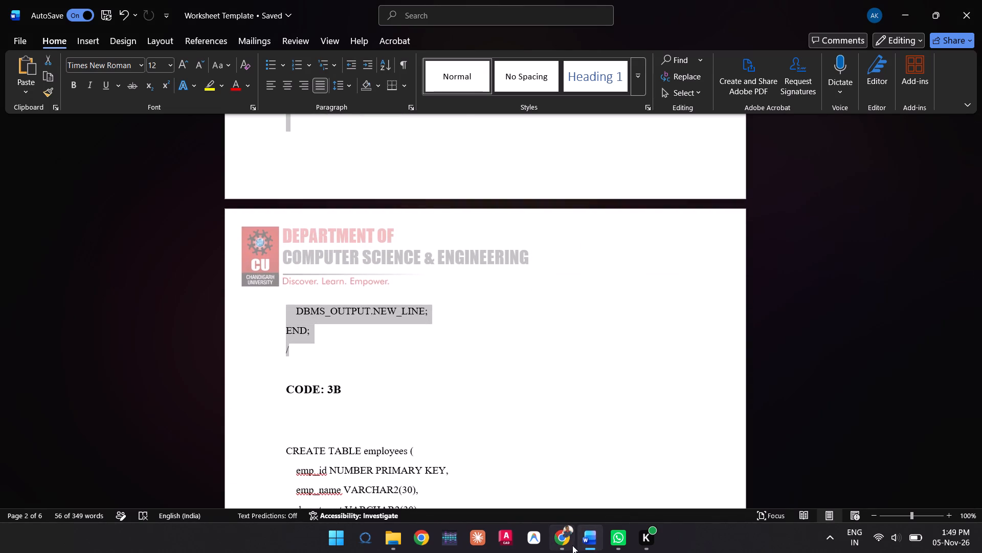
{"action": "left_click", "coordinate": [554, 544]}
Replace all code in the Oracle FreeSQL worksheet with the copied 3A Fibonacci code.
{"action": "left_click", "coordinate": [381, 0]}
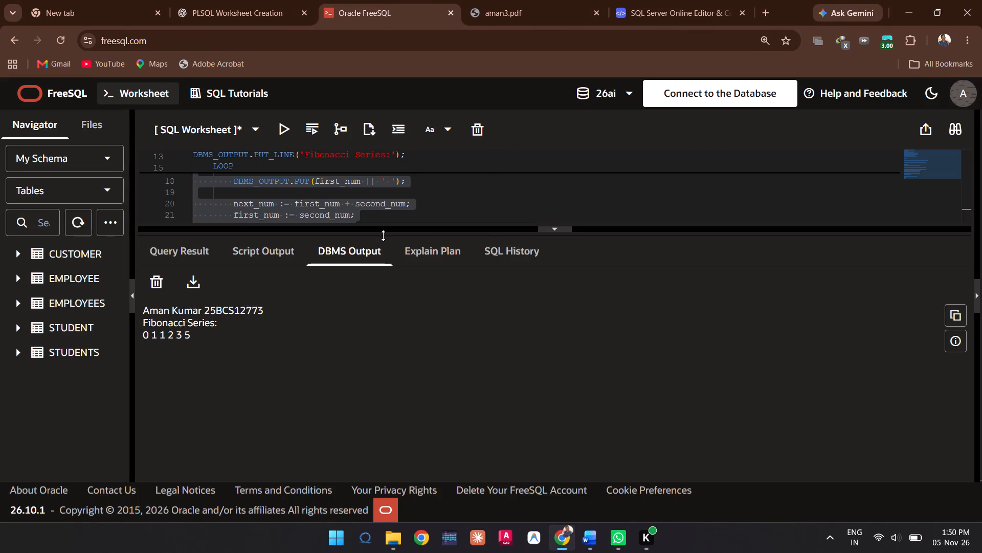
{"action": "scroll", "coordinate": [395, 301], "scroll_direction": "up", "scroll_amount": 3}
{"action": "left_click", "coordinate": [488, 206]}
{"action": "key", "text": "ctrl+a"}
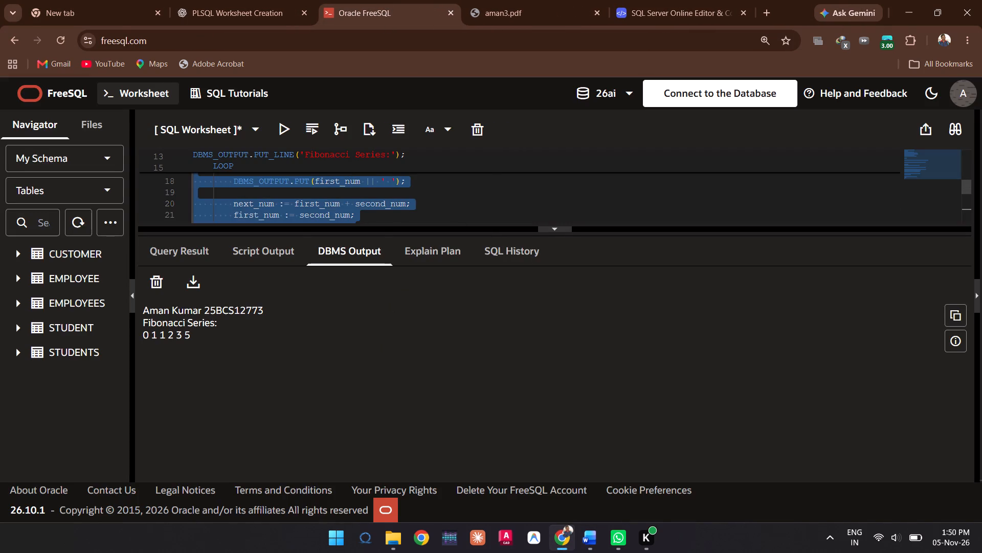
{"action": "key", "text": "ctrl+v"}
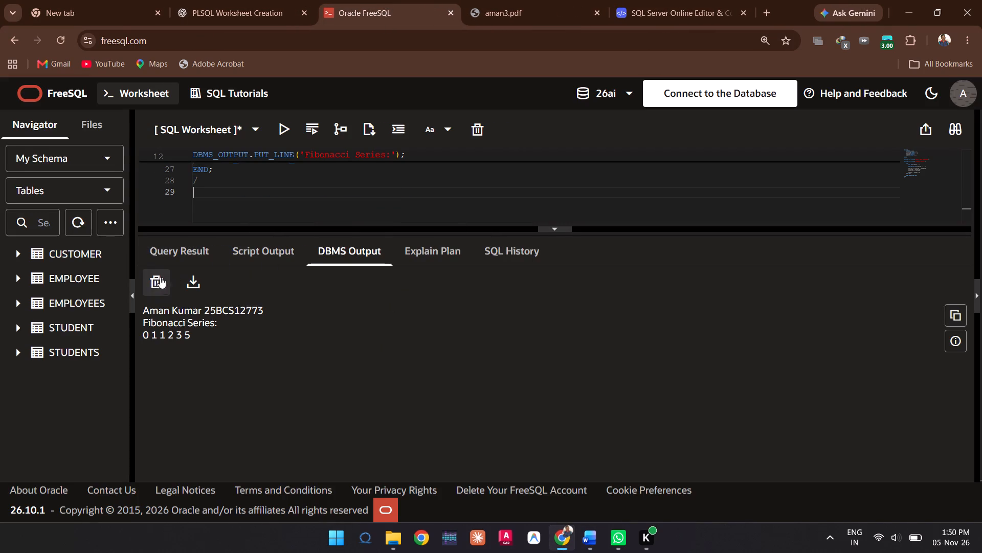
Clear the old DBMS output, run the 3A code with the substitution variable n set to 9, and show its DBMS output.
{"action": "left_click", "coordinate": [154, 279]}
{"action": "left_click", "coordinate": [281, 132]}
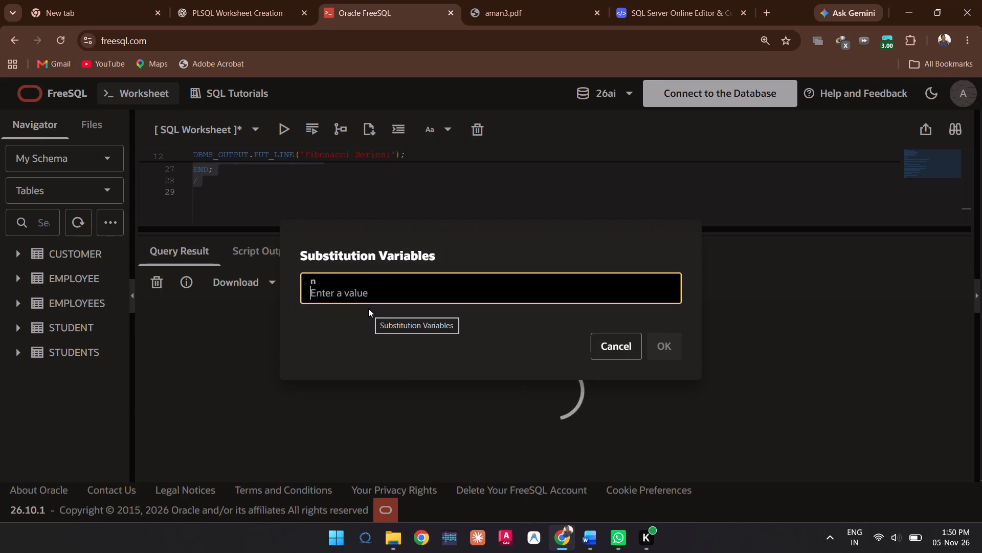
{"action": "key", "text": "9"}
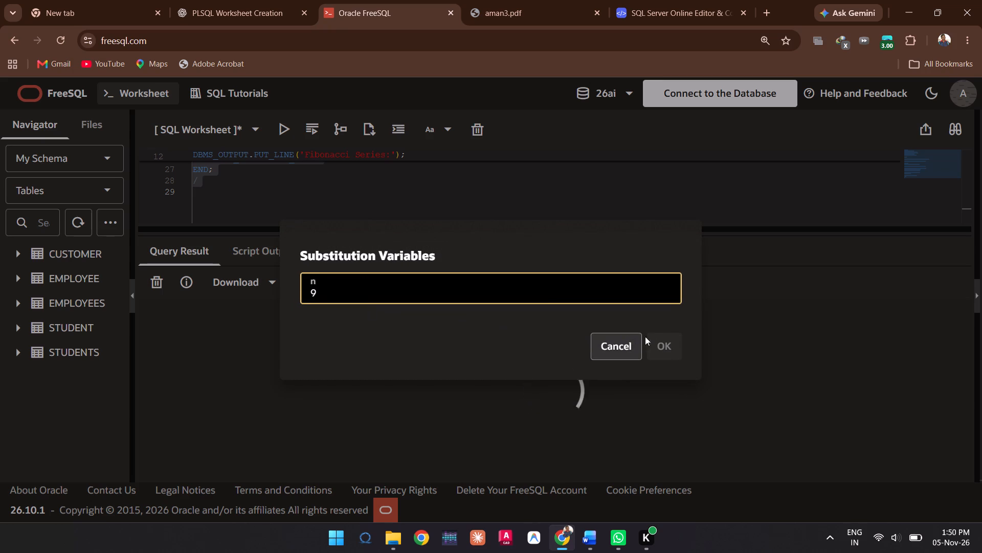
{"action": "left_click", "coordinate": [668, 347]}
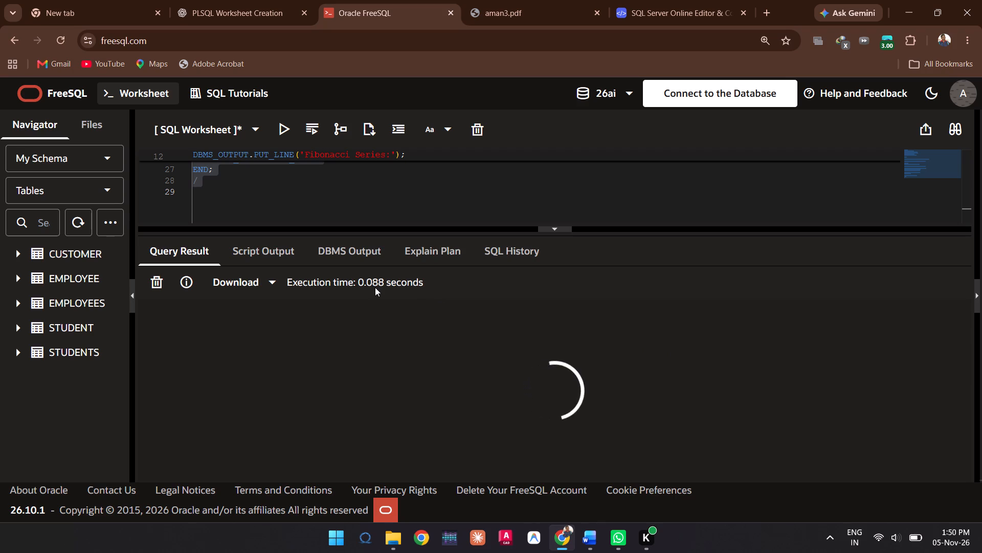
{"action": "left_click", "coordinate": [369, 257]}
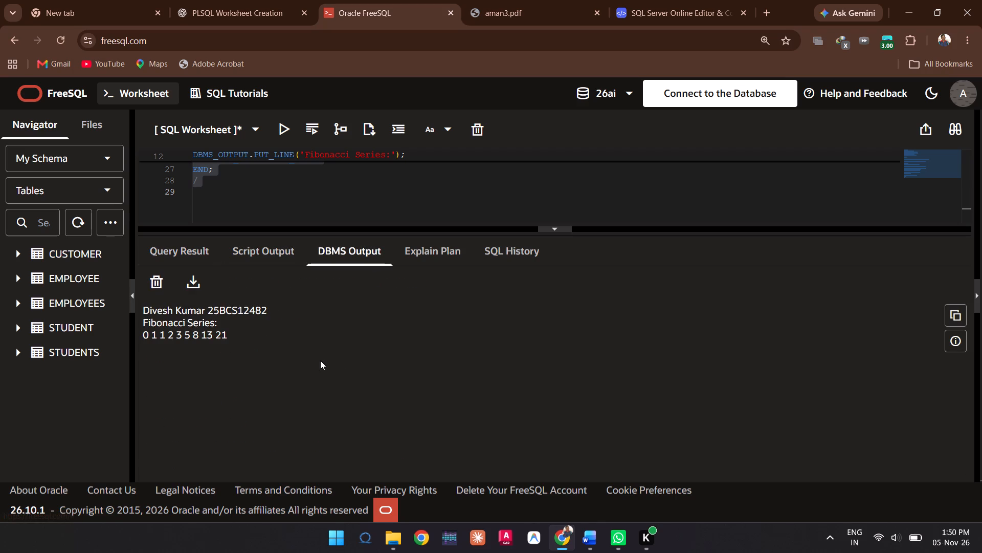
Capture a screenshot of the DBMS Output area showing the student line and the Fibonacci series.
{"action": "key", "text": "shift+super+s"}
{"action": "left_click_drag", "start_coordinate": [137, 239], "coordinate": [138, 240]}
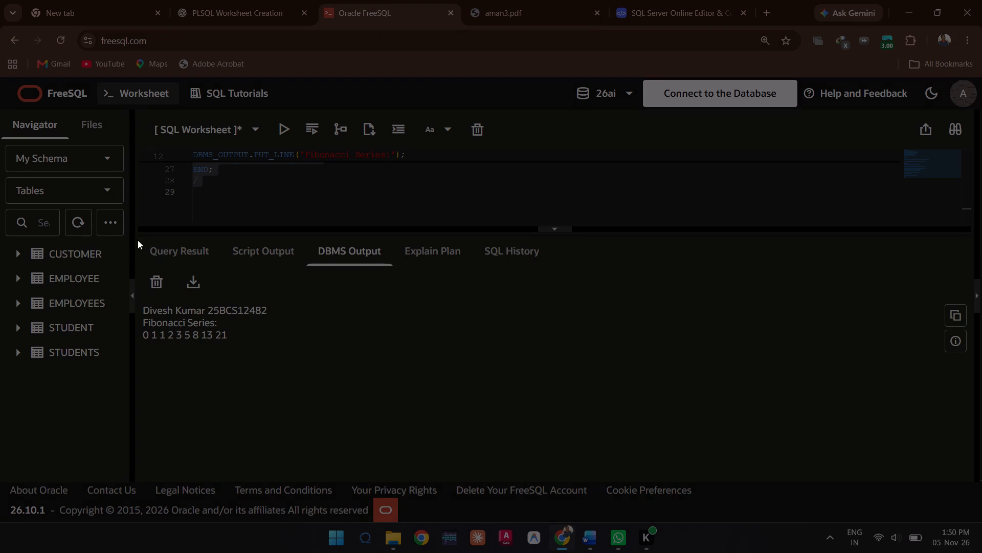
{"action": "left_click_drag", "start_coordinate": [138, 240], "coordinate": [589, 440]}
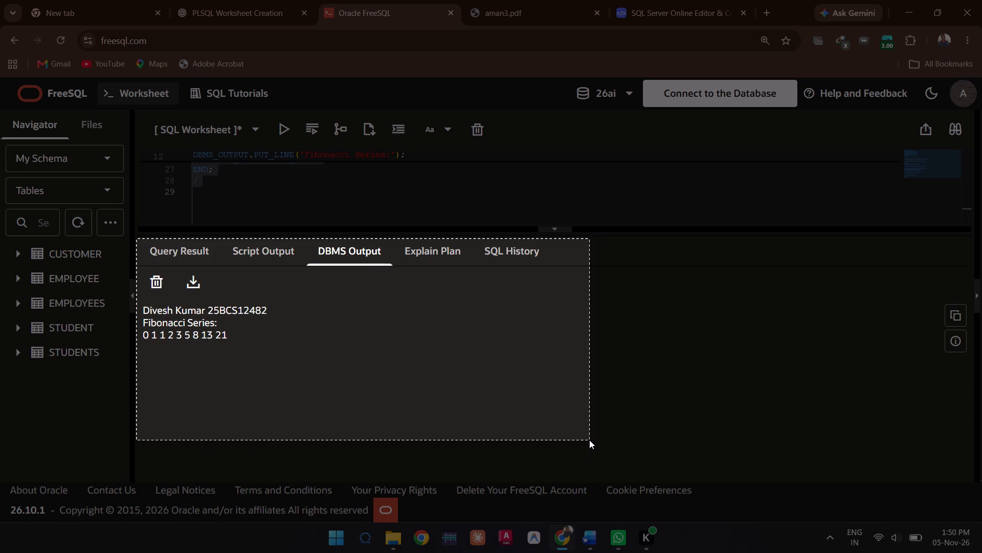
{"action": "left_click_drag", "start_coordinate": [589, 440], "coordinate": [564, 434]}
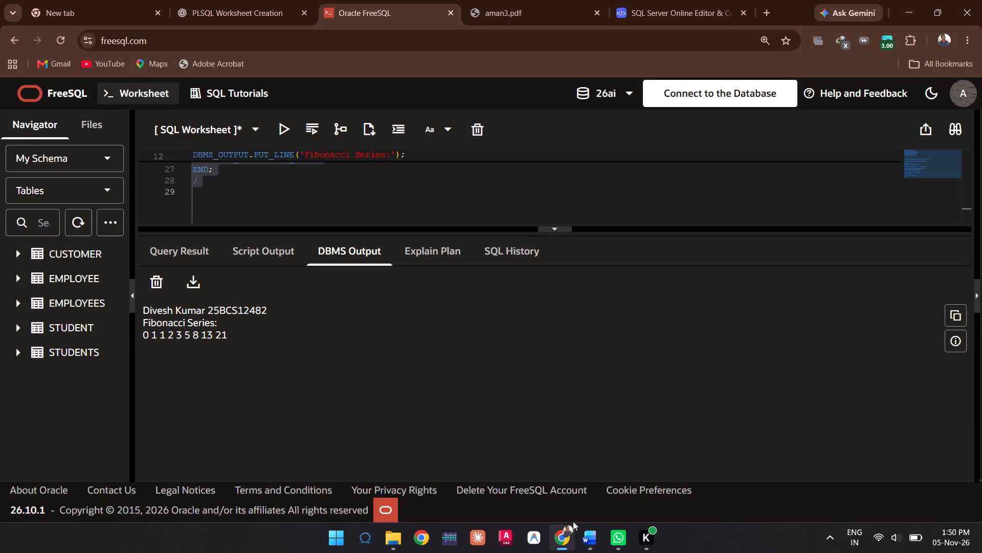
In the Word worksheet, replace the picture under Output: 3A with the captured screenshot from the clipboard.
{"action": "left_click", "coordinate": [593, 545]}
{"action": "scroll", "coordinate": [466, 322], "scroll_direction": "down", "scroll_amount": 2}
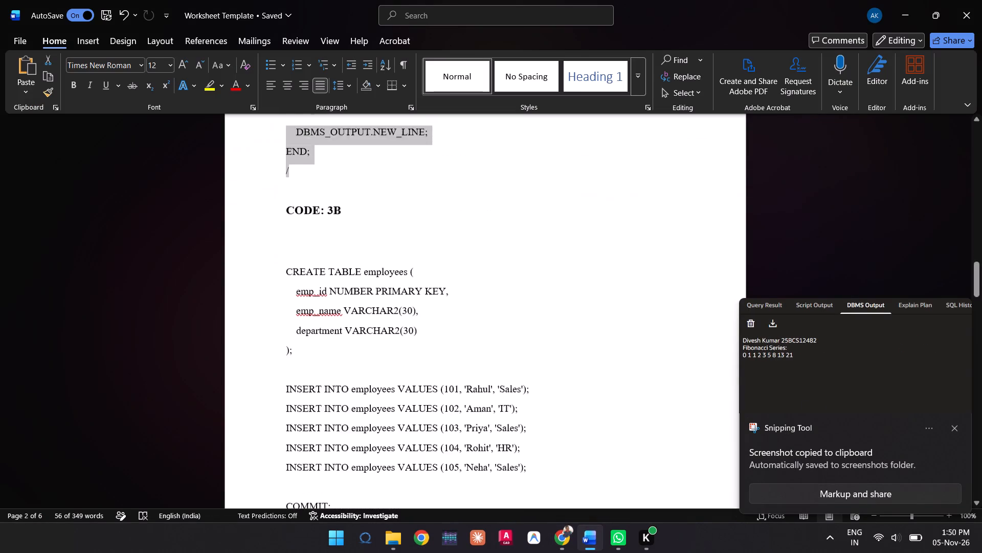
{"action": "scroll", "coordinate": [466, 322], "scroll_direction": "down", "scroll_amount": 5}
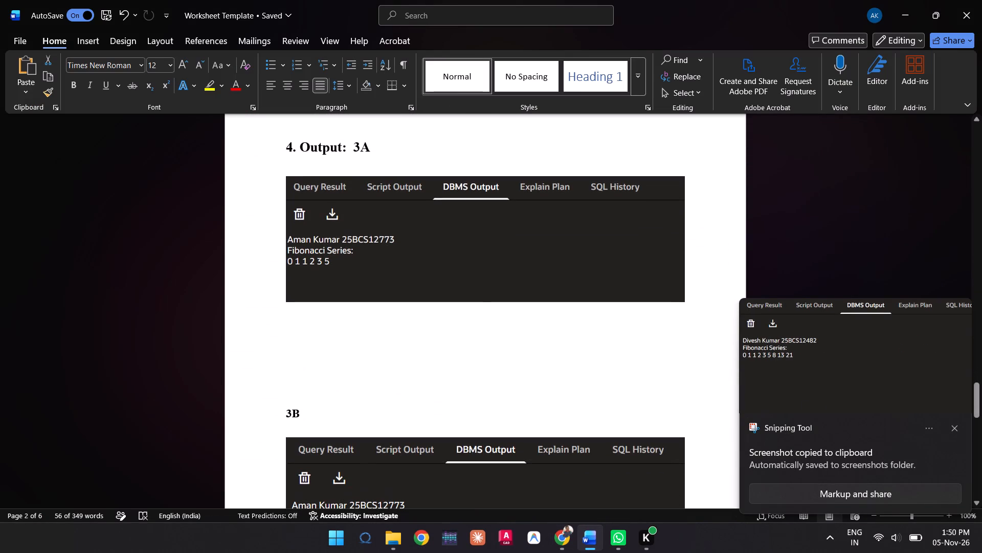
{"action": "left_click", "coordinate": [412, 237]}
{"action": "right_click", "coordinate": [412, 237]}
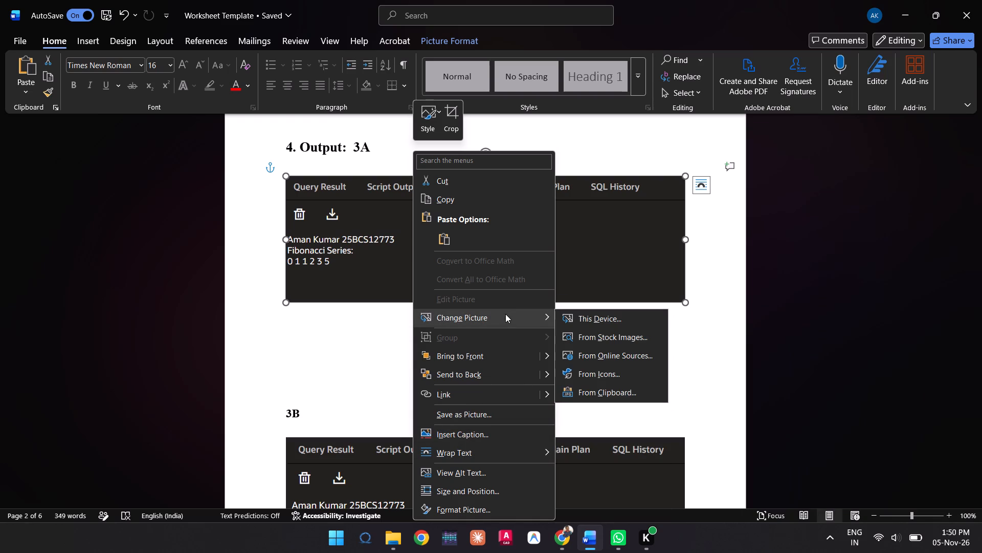
{"action": "left_click", "coordinate": [615, 392]}
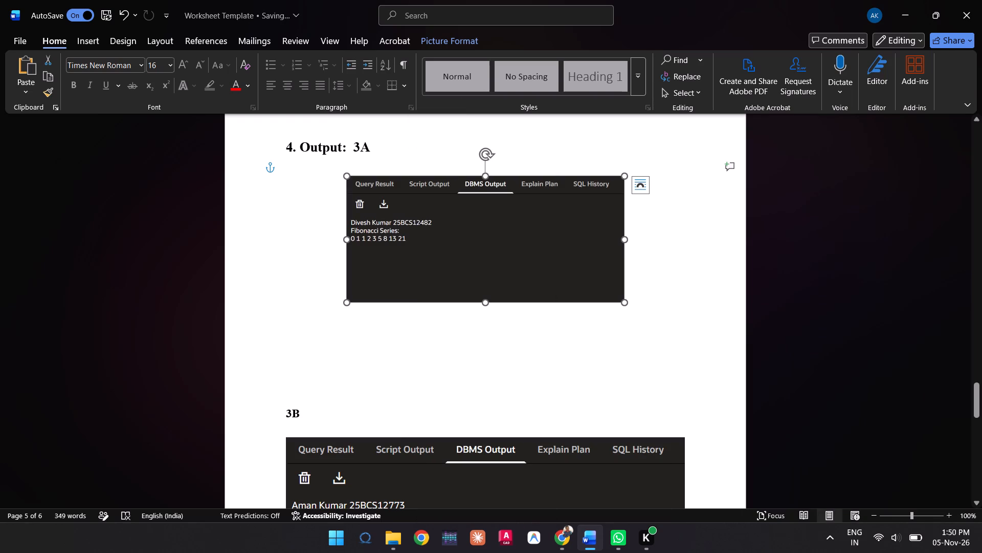
Enlarge the new 3A output picture to nearly the full text width and centre it under the Output: 3A heading.
{"action": "left_click_drag", "start_coordinate": [623, 302], "coordinate": [686, 327]}
{"action": "left_click_drag", "start_coordinate": [515, 278], "coordinate": [506, 275]}
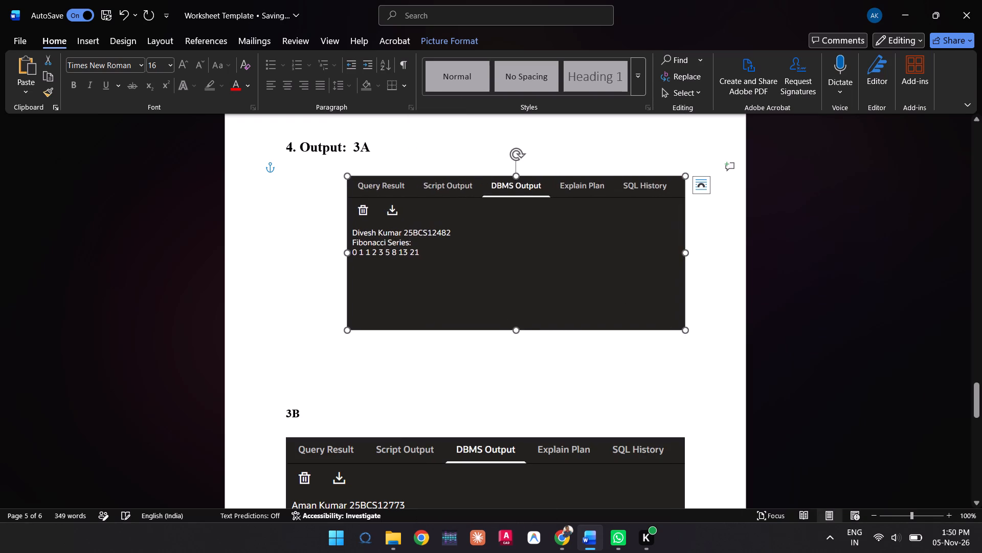
{"action": "left_click_drag", "start_coordinate": [506, 275], "coordinate": [467, 272]}
{"action": "left_click_drag", "start_coordinate": [636, 324], "coordinate": [682, 336]}
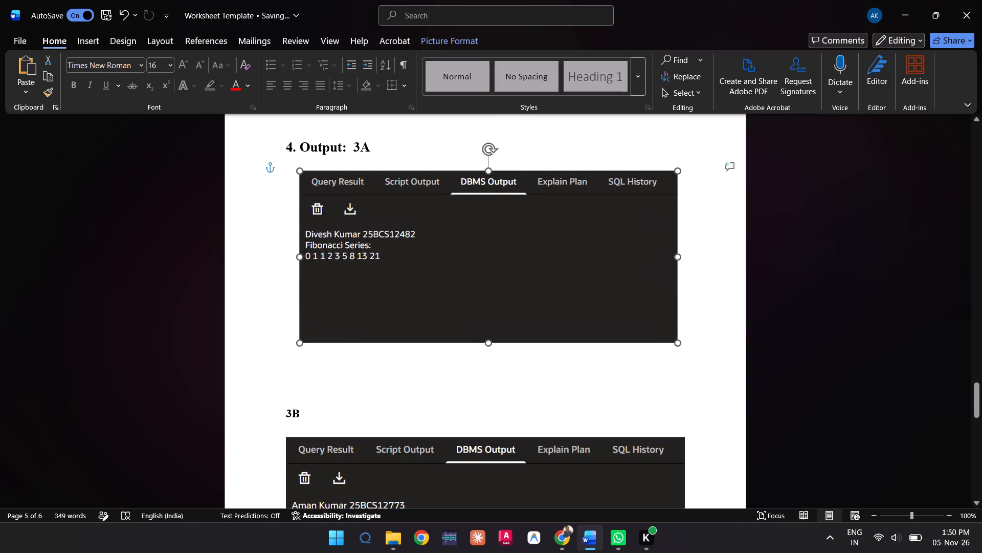
{"action": "left_click_drag", "start_coordinate": [682, 336], "coordinate": [682, 337]}
{"action": "left_click_drag", "start_coordinate": [514, 307], "coordinate": [507, 306]}
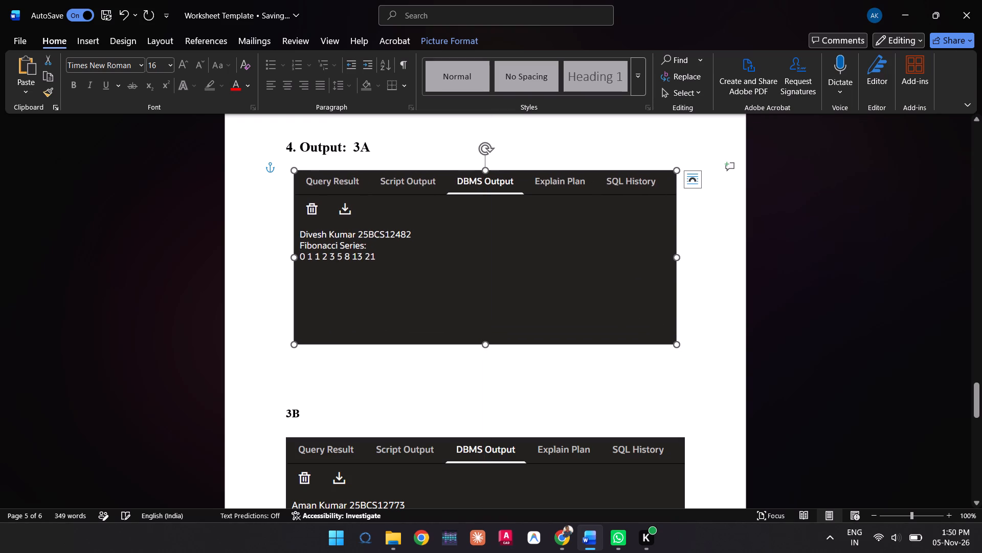
{"action": "left_click", "coordinate": [545, 373]}
Copy the whole CODE: 3B listing, from CREATE TABLE employees through the final SELECT * FROM employees statement.
{"action": "scroll", "coordinate": [545, 373], "scroll_direction": "up", "scroll_amount": 3}
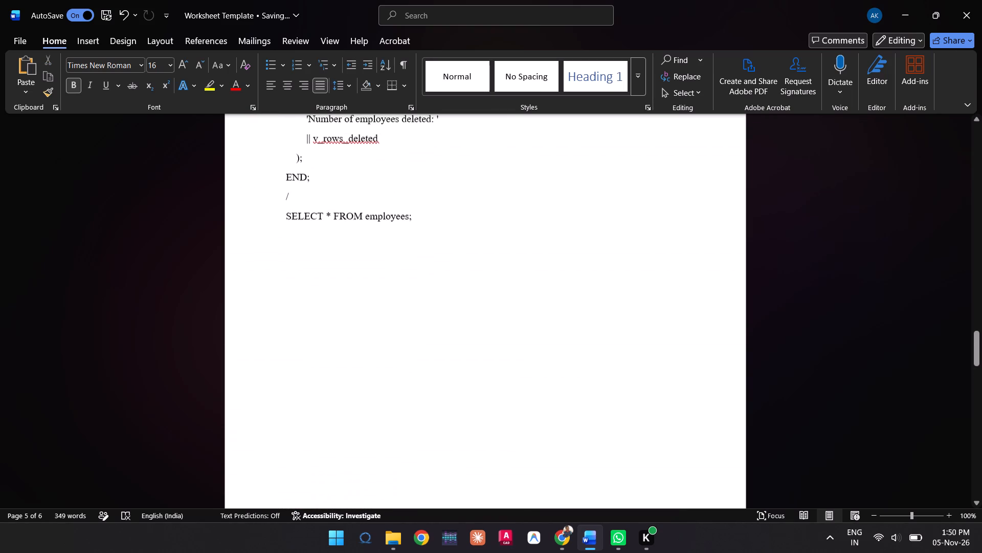
{"action": "scroll", "coordinate": [545, 373], "scroll_direction": "up", "scroll_amount": 2}
{"action": "left_click_drag", "start_coordinate": [429, 407], "coordinate": [309, 209]}
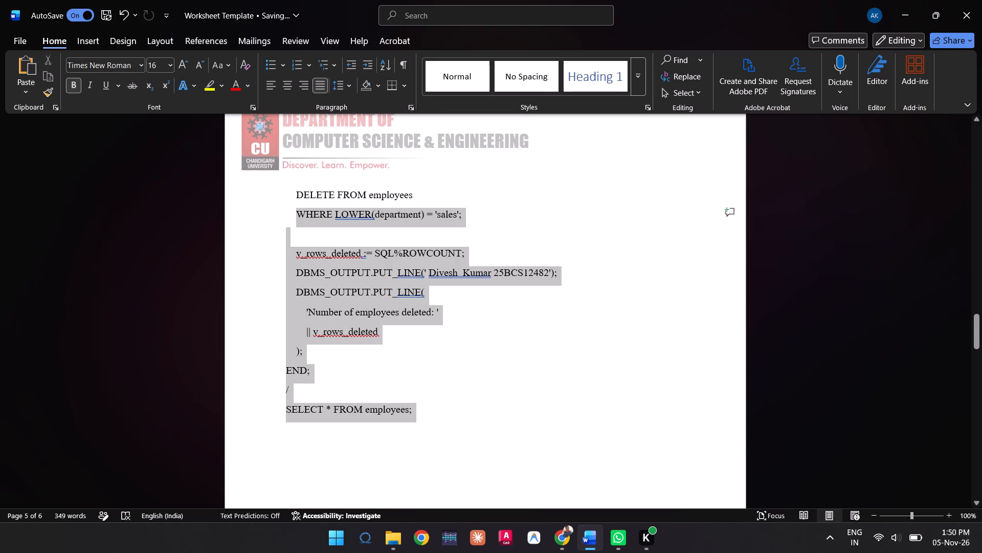
{"action": "left_click_drag", "start_coordinate": [309, 209], "coordinate": [289, 100]}
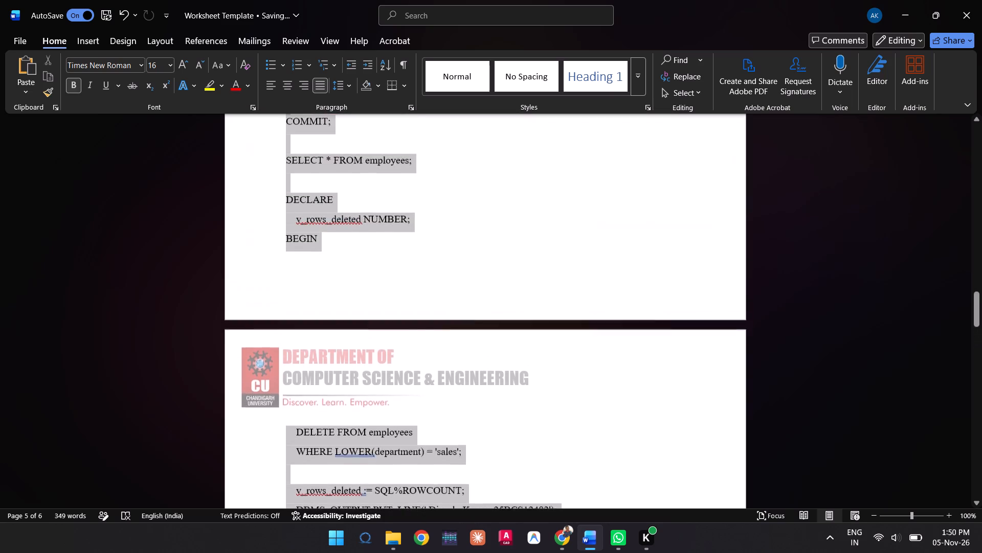
{"action": "left_click_drag", "start_coordinate": [289, 100], "coordinate": [282, 132]}
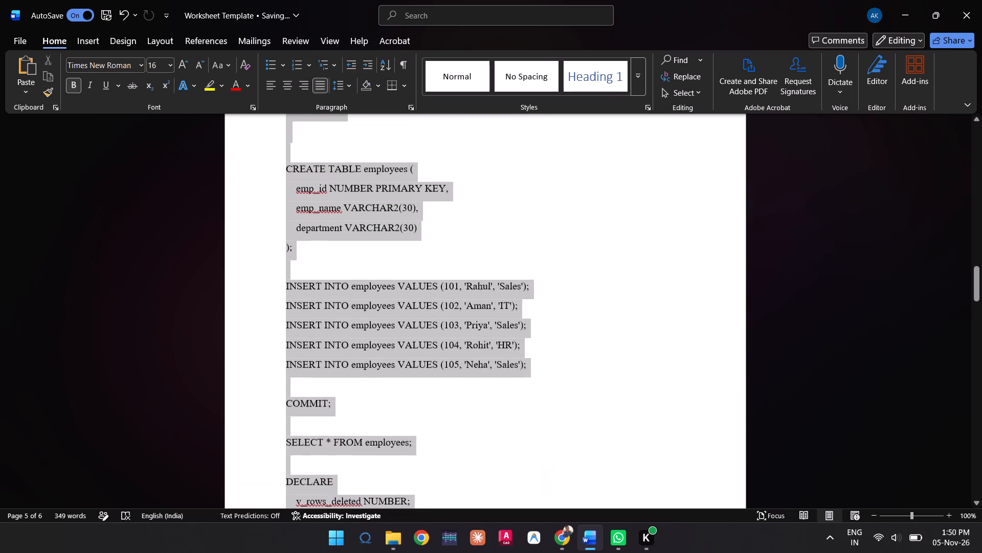
{"action": "left_click_drag", "start_coordinate": [282, 132], "coordinate": [280, 174]}
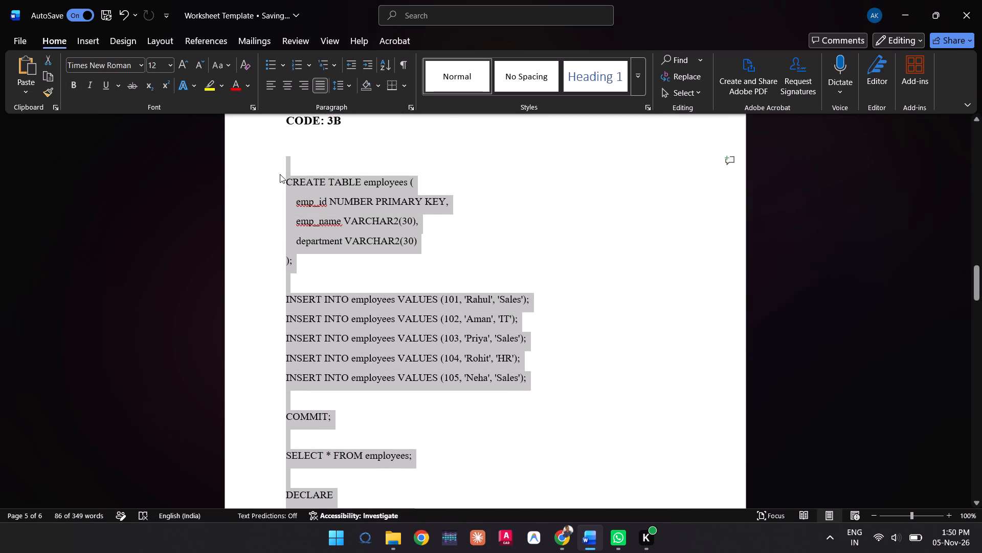
{"action": "key", "text": "ctrl+c"}
In Oracle FreeSQL in Chrome, clear the old DBMS output and replace all worksheet code with the copied 3B code.
{"action": "left_click", "coordinate": [568, 530]}
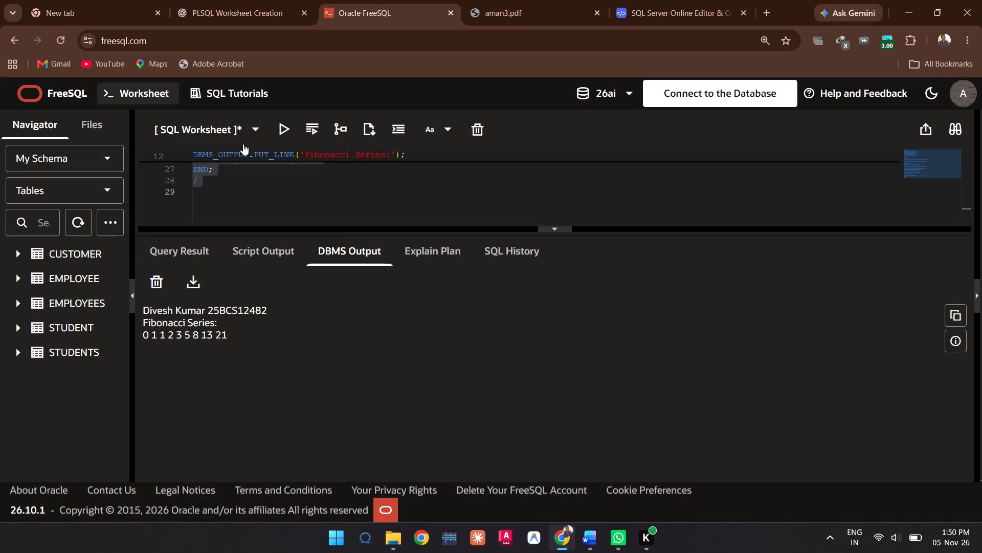
{"action": "left_click", "coordinate": [165, 273]}
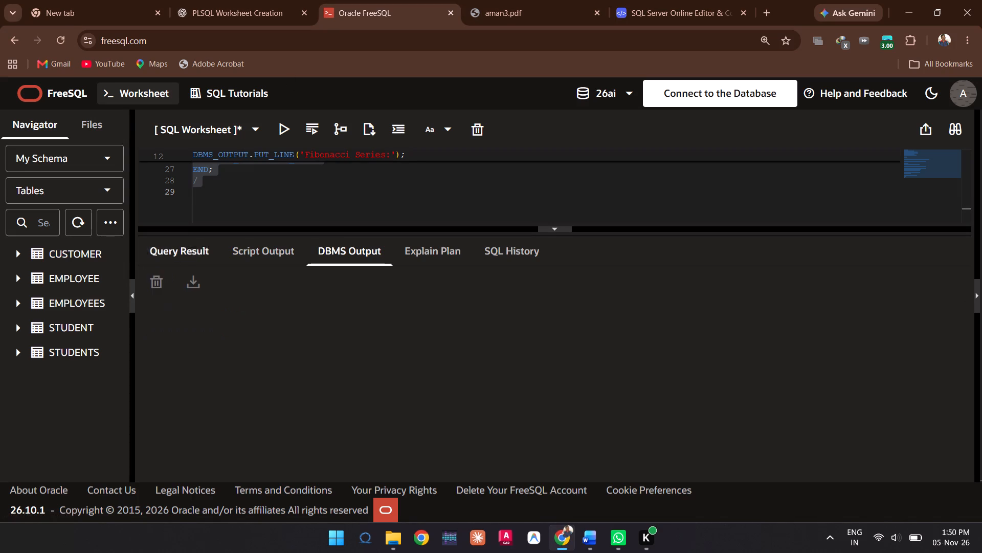
{"action": "left_click", "coordinate": [229, 192]}
{"action": "key", "text": "ctrl+a"}
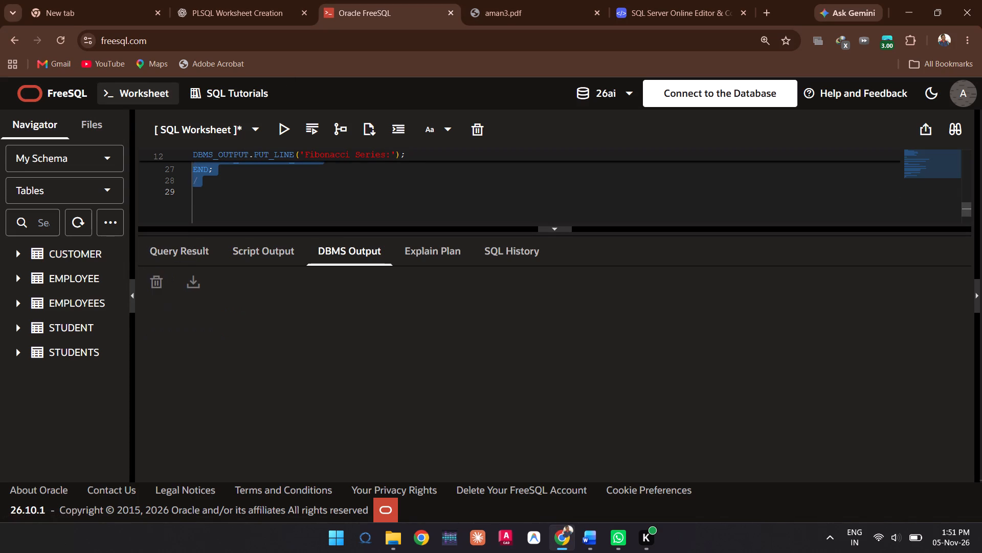
{"action": "key", "text": "ctrl+v"}
Run the 3B employees code and show its DBMS output.
{"action": "left_click", "coordinate": [277, 135]}
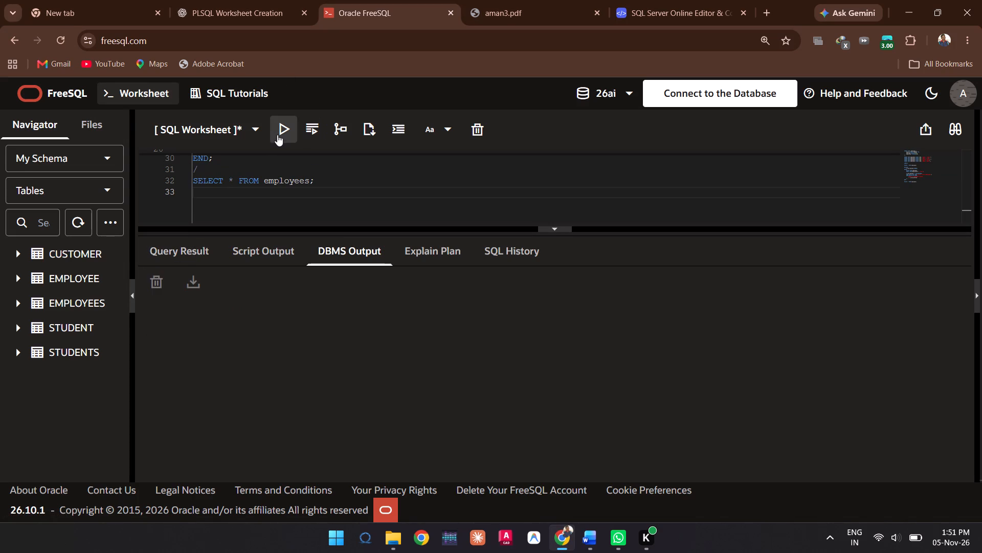
{"action": "scroll", "coordinate": [344, 190], "scroll_direction": "up", "scroll_amount": 6}
{"action": "scroll", "coordinate": [344, 190], "scroll_direction": "down", "scroll_amount": 2}
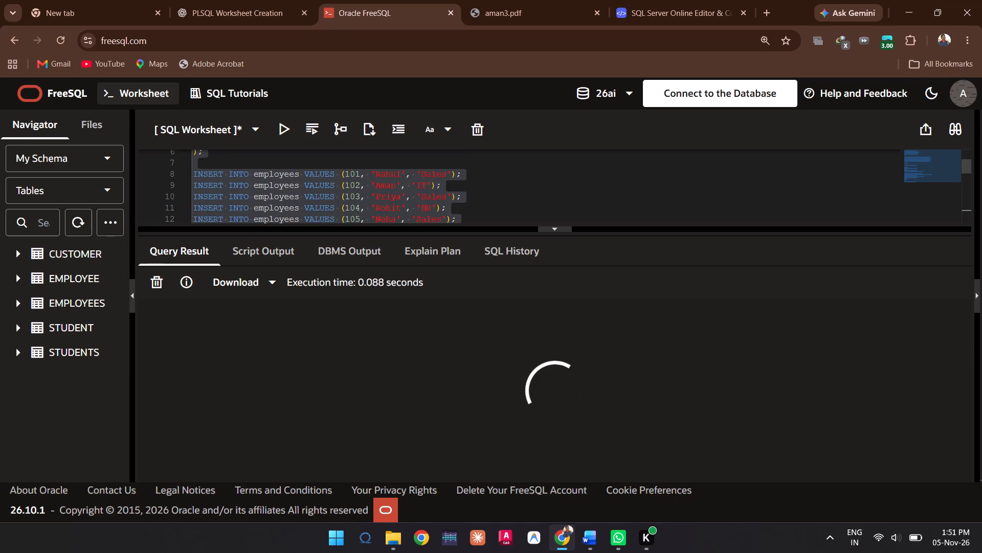
{"action": "scroll", "coordinate": [344, 190], "scroll_direction": "down", "scroll_amount": 2}
{"action": "left_click", "coordinate": [359, 252]}
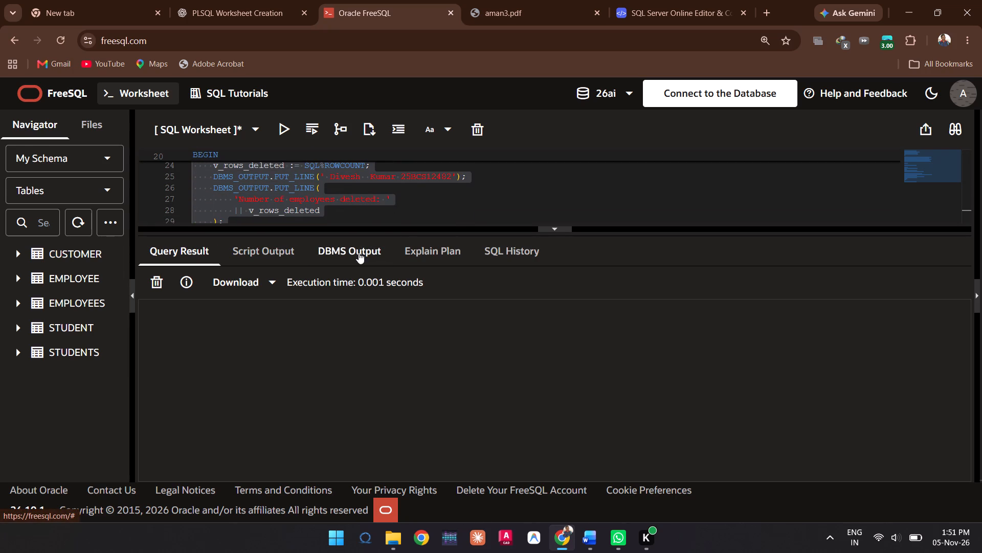
{"action": "left_click", "coordinate": [359, 252]}
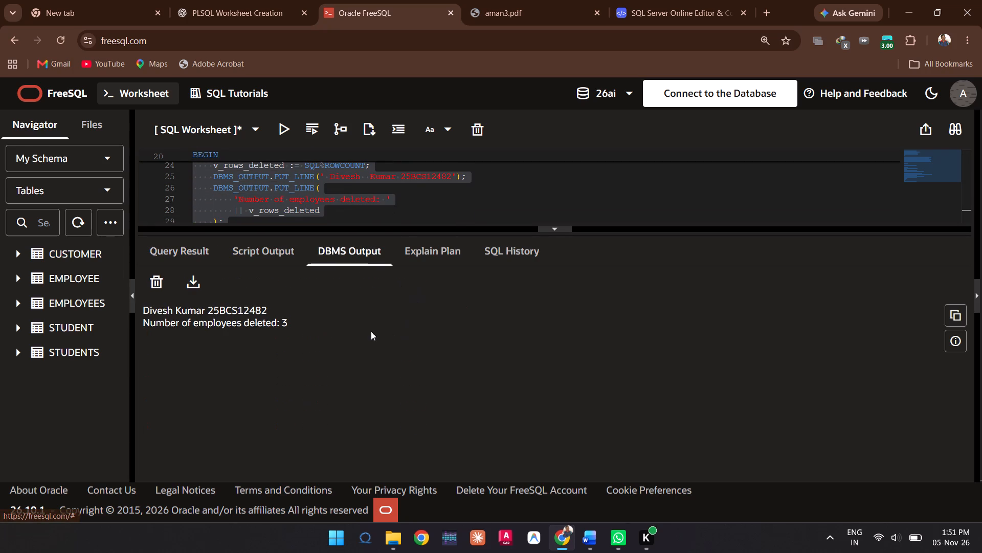
Capture a screenshot of the DBMS Output area showing the student line and the number of employees deleted.
{"action": "scroll", "coordinate": [371, 331], "scroll_direction": "up", "scroll_amount": 1}
{"action": "key", "text": "shift+super+s"}
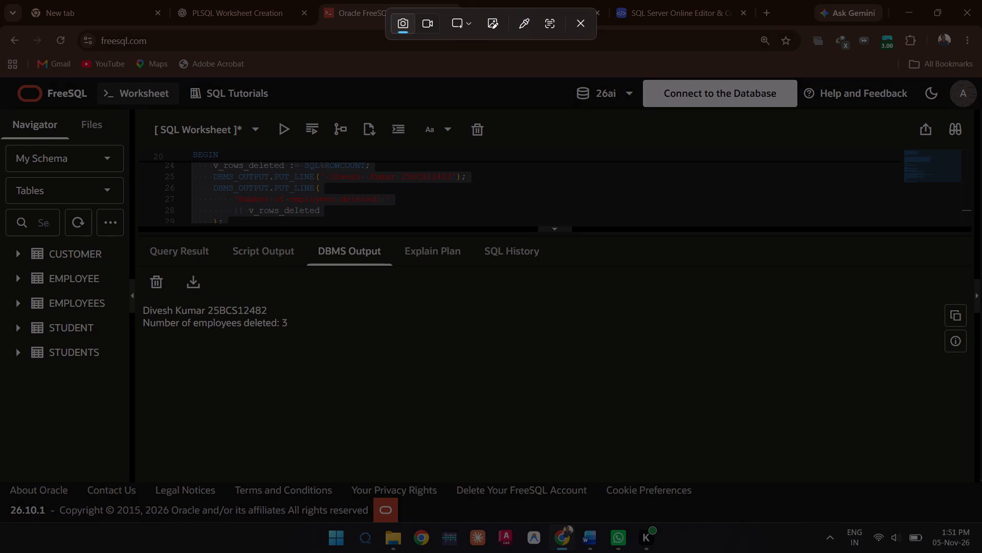
{"action": "left_click_drag", "start_coordinate": [132, 234], "coordinate": [577, 439]}
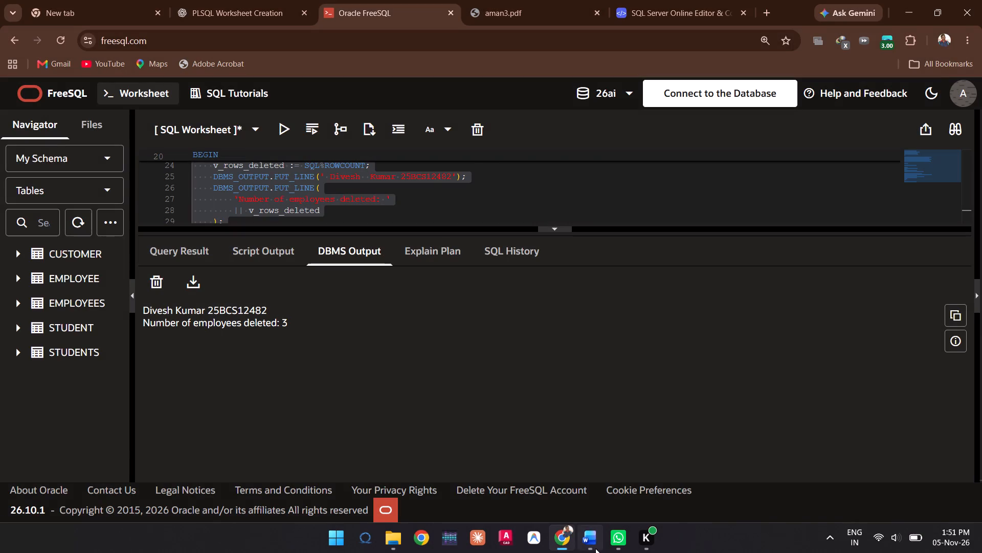
In the Word worksheet, replace the picture under the 3B heading with the captured screenshot from the clipboard.
{"action": "left_click", "coordinate": [592, 544]}
{"action": "scroll", "coordinate": [497, 424], "scroll_direction": "down", "scroll_amount": 4}
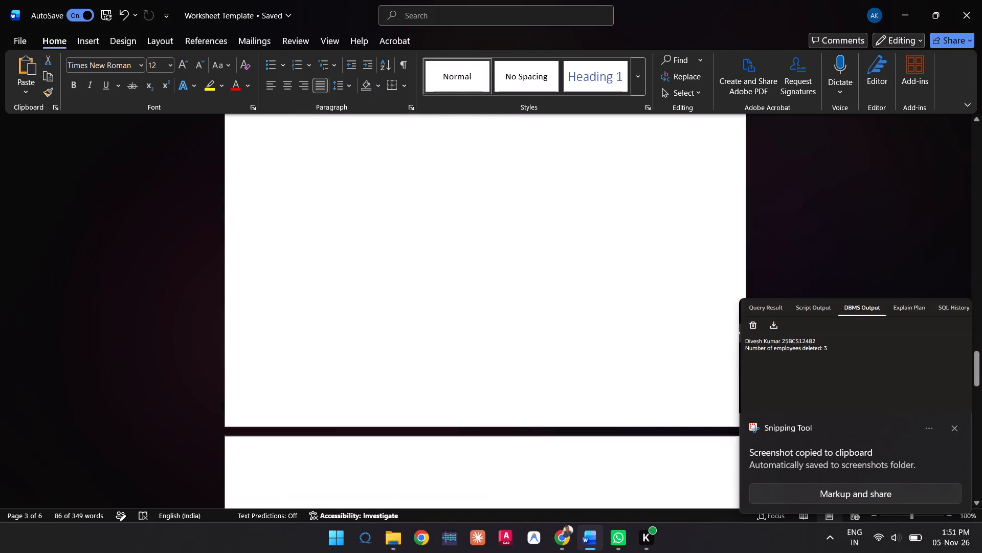
{"action": "scroll", "coordinate": [497, 424], "scroll_direction": "down", "scroll_amount": 2}
{"action": "left_click", "coordinate": [458, 365]}
{"action": "right_click", "coordinate": [458, 365]}
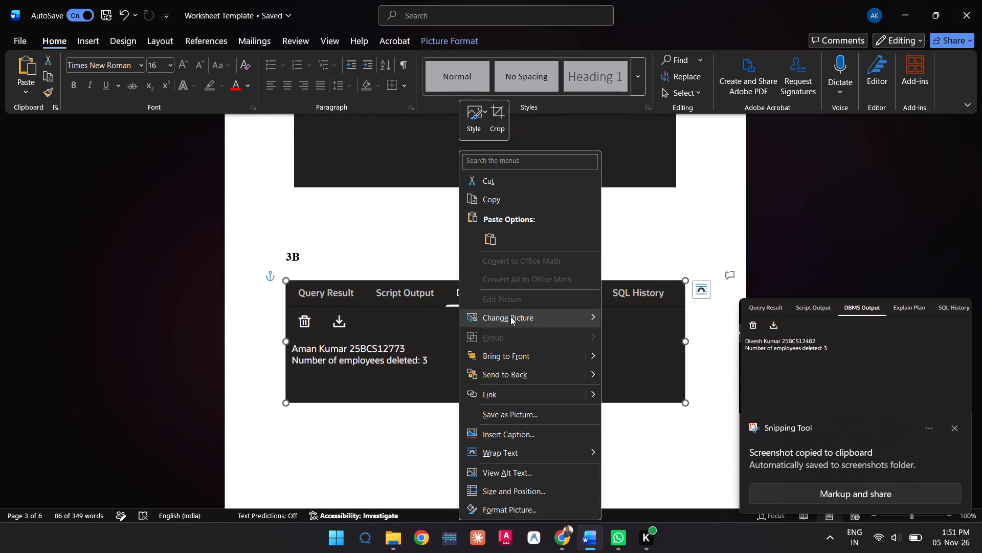
{"action": "left_click", "coordinate": [510, 316]}
{"action": "left_click", "coordinate": [683, 393]}
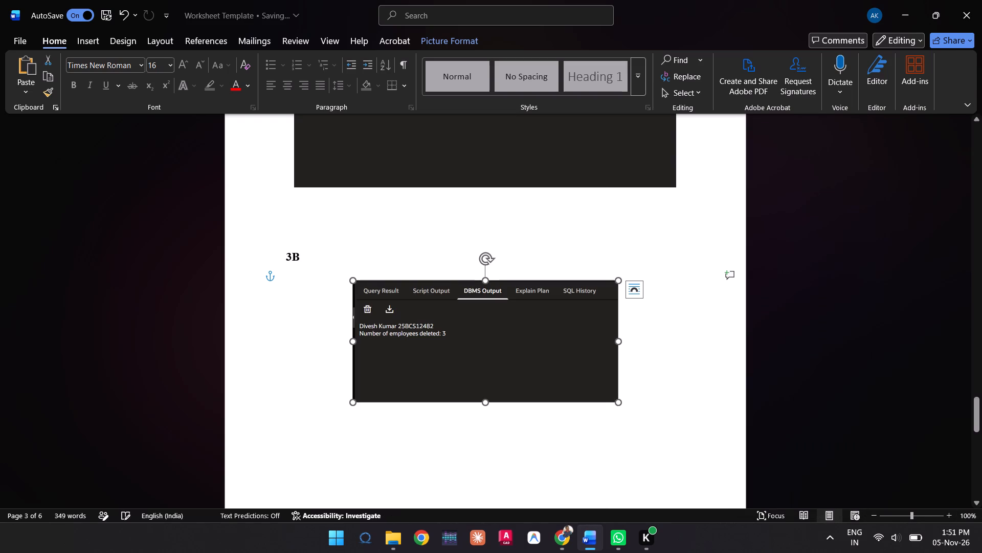
Enlarge the new 3B output picture to nearly the full text width and centre it on the page.
{"action": "left_click_drag", "start_coordinate": [617, 400], "coordinate": [706, 444]}
{"action": "left_click_drag", "start_coordinate": [602, 411], "coordinate": [561, 412]}
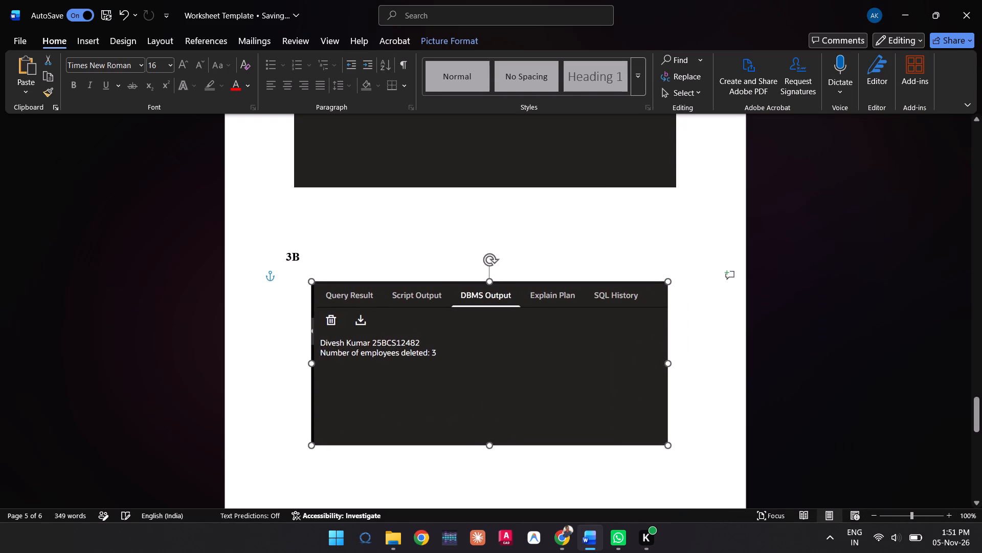
{"action": "left_click_drag", "start_coordinate": [561, 412], "coordinate": [543, 417]}
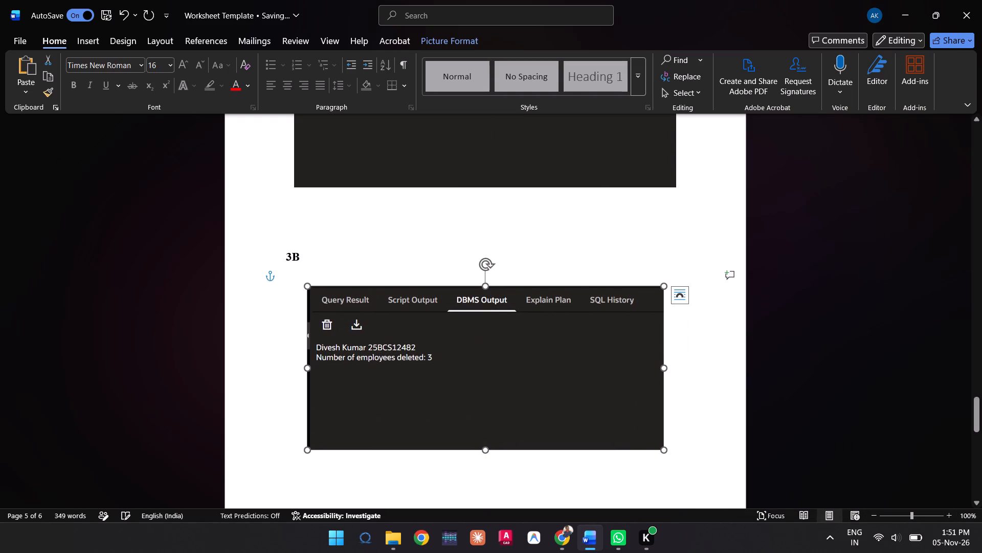
{"action": "left_click_drag", "start_coordinate": [663, 451], "coordinate": [704, 452]}
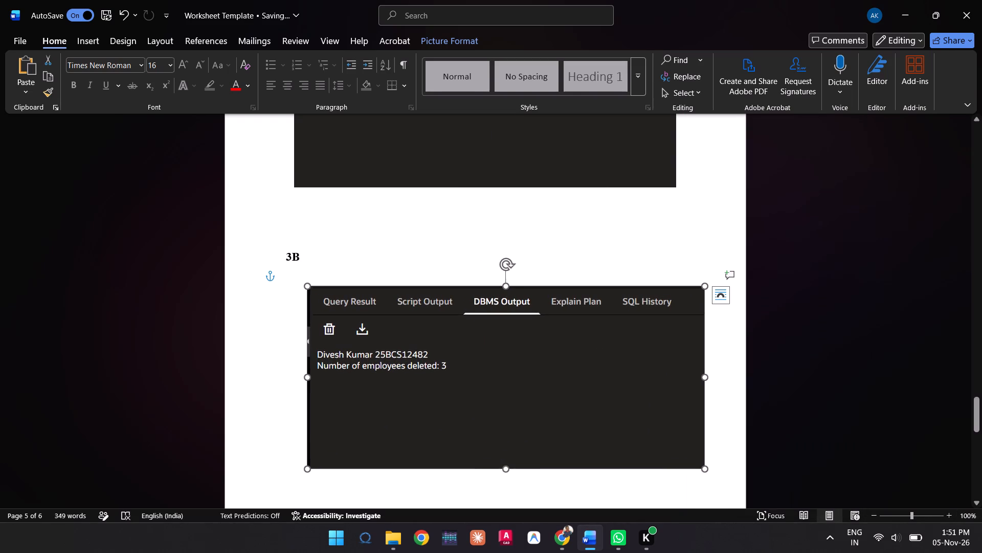
{"action": "left_click_drag", "start_coordinate": [704, 469], "coordinate": [684, 458]}
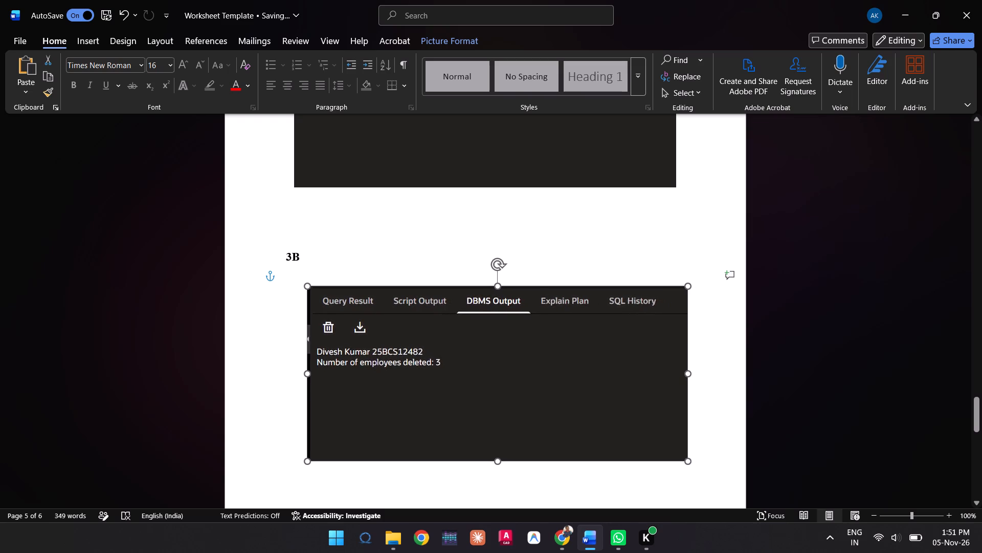
{"action": "left_click_drag", "start_coordinate": [684, 458], "coordinate": [689, 457]}
{"action": "left_click_drag", "start_coordinate": [669, 452], "coordinate": [641, 450]}
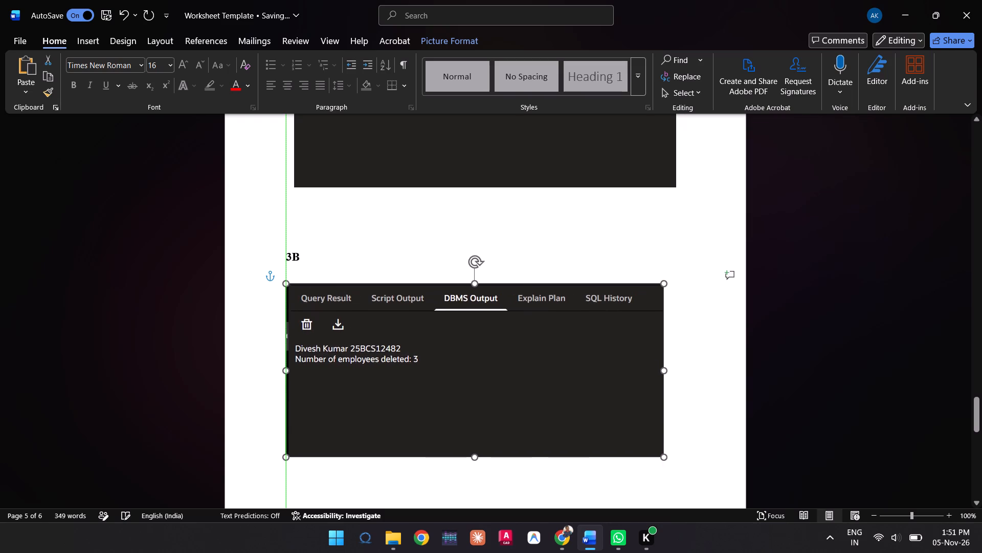
{"action": "left_click_drag", "start_coordinate": [641, 450], "coordinate": [656, 447]}
Bring the 3B picture up against the bottom edge of the 3A picture and resize it to match that picture's width.
{"action": "left_click_drag", "start_coordinate": [609, 370], "coordinate": [612, 286]}
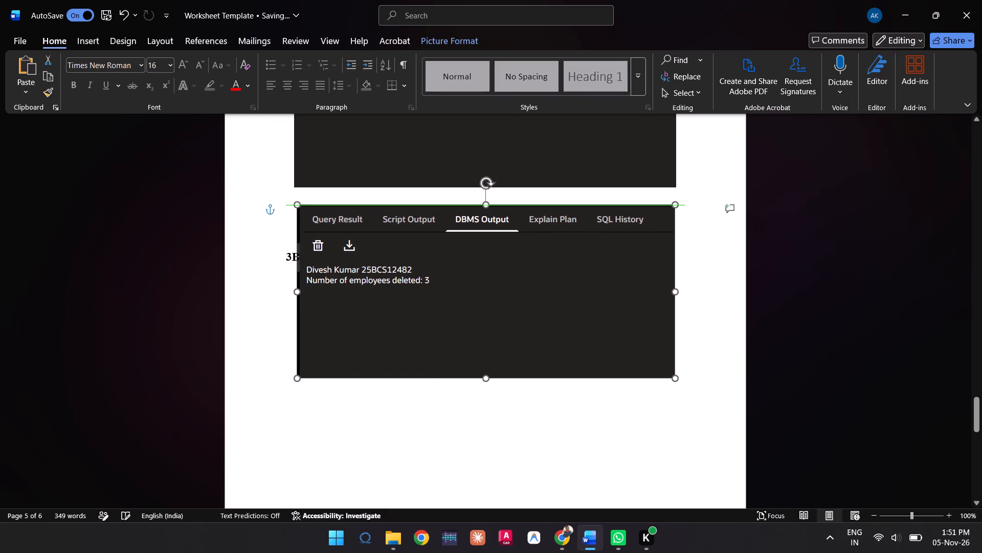
{"action": "left_click_drag", "start_coordinate": [612, 286], "coordinate": [610, 269]}
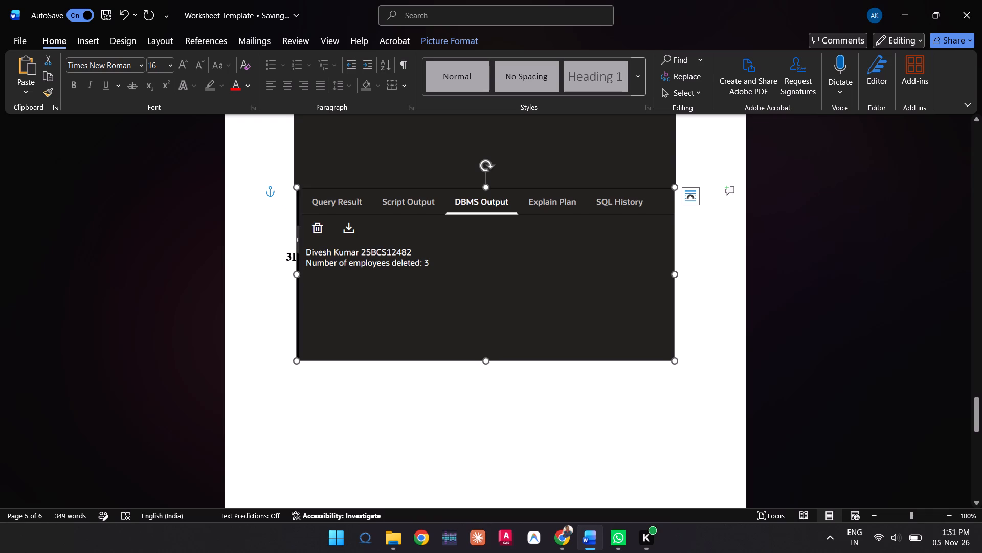
{"action": "left_click_drag", "start_coordinate": [675, 360], "coordinate": [674, 367]}
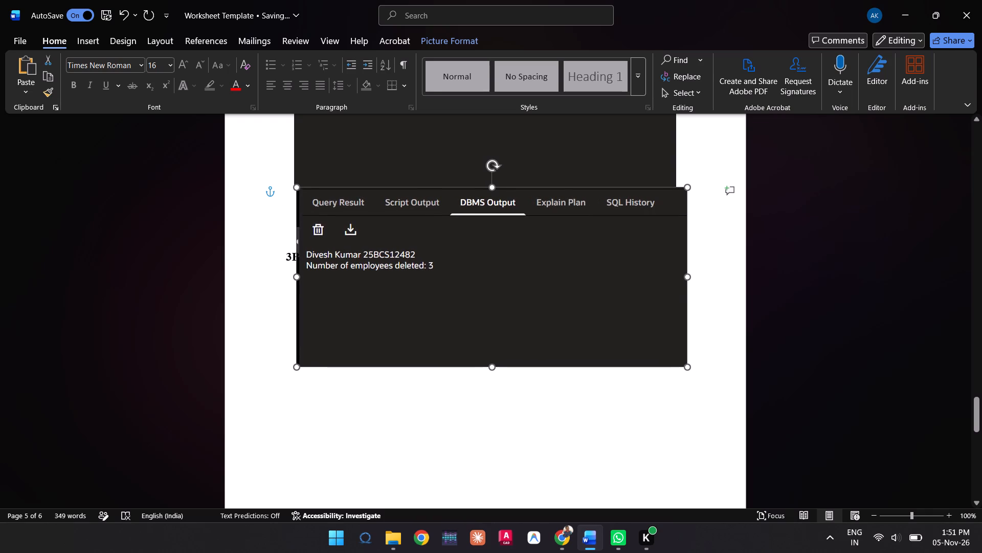
{"action": "left_click_drag", "start_coordinate": [674, 367], "coordinate": [663, 363]}
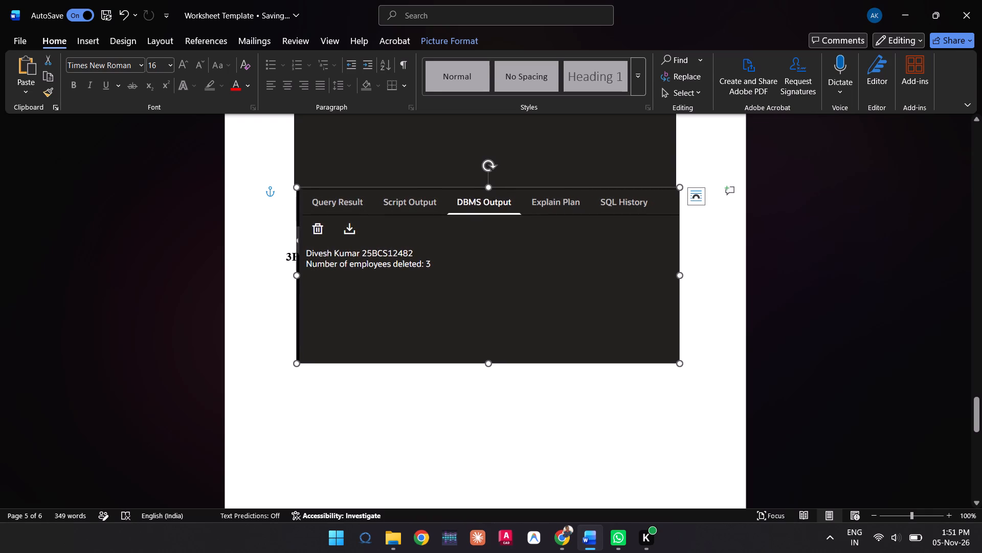
Nudge the 3B picture into horizontal alignment with the 3A picture and back down to just below the 3B heading.
{"action": "key", "text": "Left"}
{"action": "key", "text": "Left"}
{"action": "key", "text": "Left"}
{"action": "key", "text": "Left"}
{"action": "key", "text": "Down"}
{"action": "key", "text": "Down"}
{"action": "key", "text": "Down"}
{"action": "key", "text": "Down"}
{"action": "key", "text": "Down"}
{"action": "key", "text": "Down"}
{"action": "key", "text": "Down"}
{"action": "key", "text": "Down"}
{"action": "key", "text": "Down"}
{"action": "key", "text": "Down"}
{"action": "key", "text": "Down"}
{"action": "key", "text": "Down"}
{"action": "key", "text": "Down"}
{"action": "key", "text": "Down"}
{"action": "key", "text": "Down"}
{"action": "key", "text": "Down"}
{"action": "key", "text": "Down"}
{"action": "key", "text": "Down"}
{"action": "key", "text": "Down"}
{"action": "key", "text": "Down"}
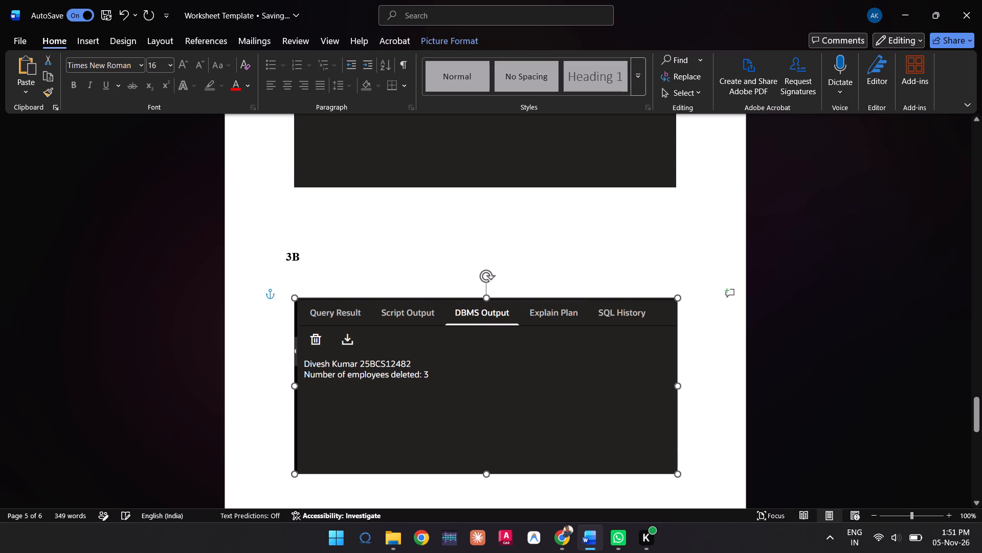
{"action": "key", "text": "Up"}
{"action": "key", "text": "Up"}
{"action": "key", "text": "Up"}
{"action": "key", "text": "Up"}
{"action": "key", "text": "Up"}
{"action": "key", "text": "Up"}
{"action": "key", "text": "Up"}
{"action": "key", "text": "Up"}
{"action": "key", "text": "Up"}
{"action": "key", "text": "Up"}
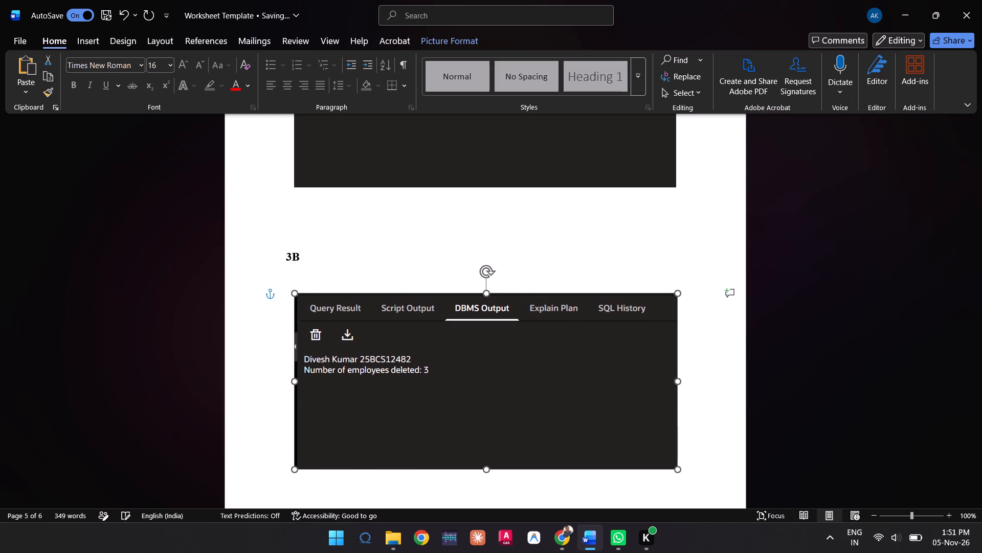
Nudge the 3B output picture slightly upward beneath its heading and deselect it.
{"action": "key", "text": "Up"}
{"action": "left_click", "coordinate": [933, 307]}
Review the whole worksheet, from the Program 3 title page through the code and outputs to the learning outcomes.
{"action": "scroll", "coordinate": [736, 323], "scroll_direction": "up", "scroll_amount": 5}
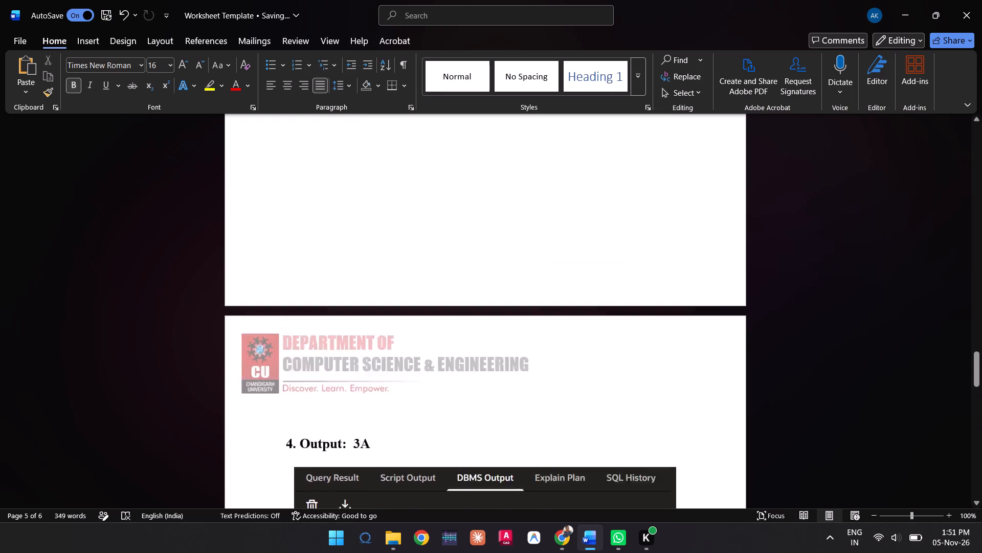
{"action": "scroll", "coordinate": [736, 323], "scroll_direction": "down", "scroll_amount": 1}
{"action": "scroll", "coordinate": [736, 323], "scroll_direction": "up", "scroll_amount": 6}
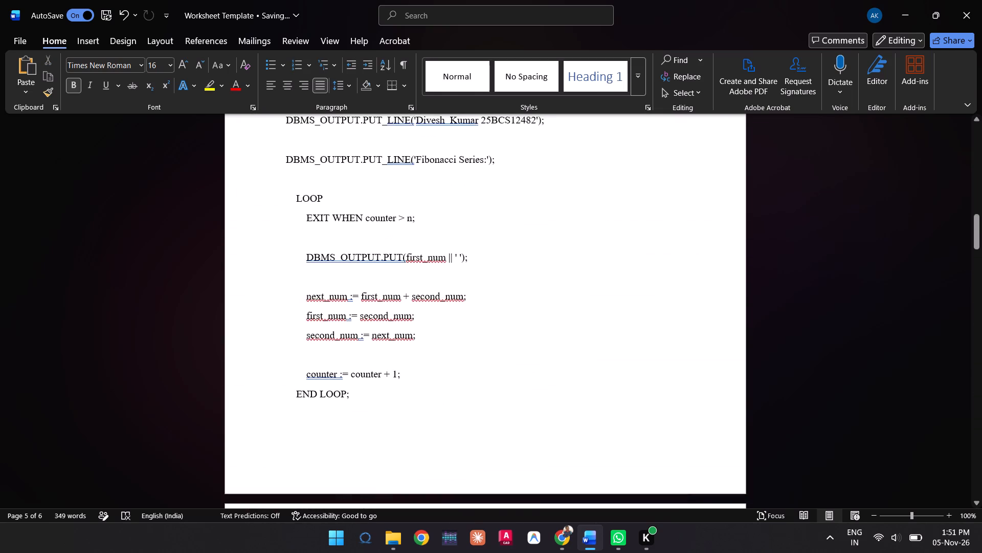
{"action": "scroll", "coordinate": [736, 323], "scroll_direction": "up", "scroll_amount": 13}
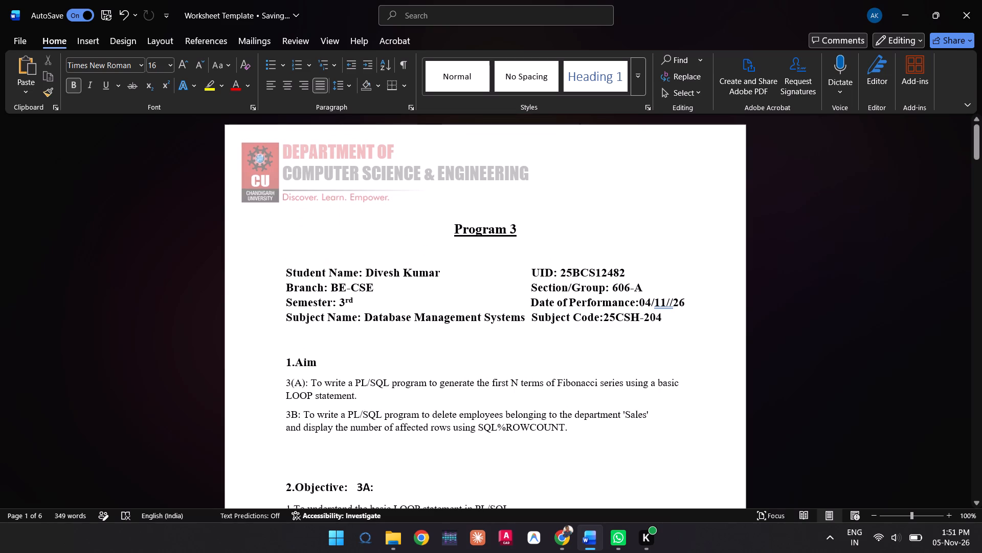
{"action": "scroll", "coordinate": [582, 306], "scroll_direction": "down", "scroll_amount": 15}
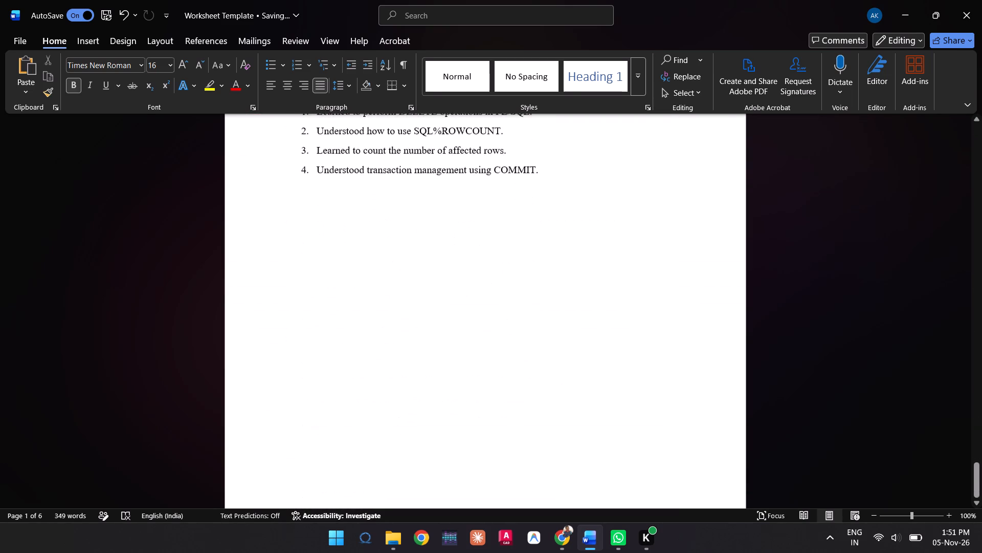
{"action": "scroll", "coordinate": [582, 306], "scroll_direction": "up", "scroll_amount": 2}
Export the worksheet as a PDF document named divesh3 in the Desktop folder.
{"action": "left_click", "coordinate": [18, 35]}
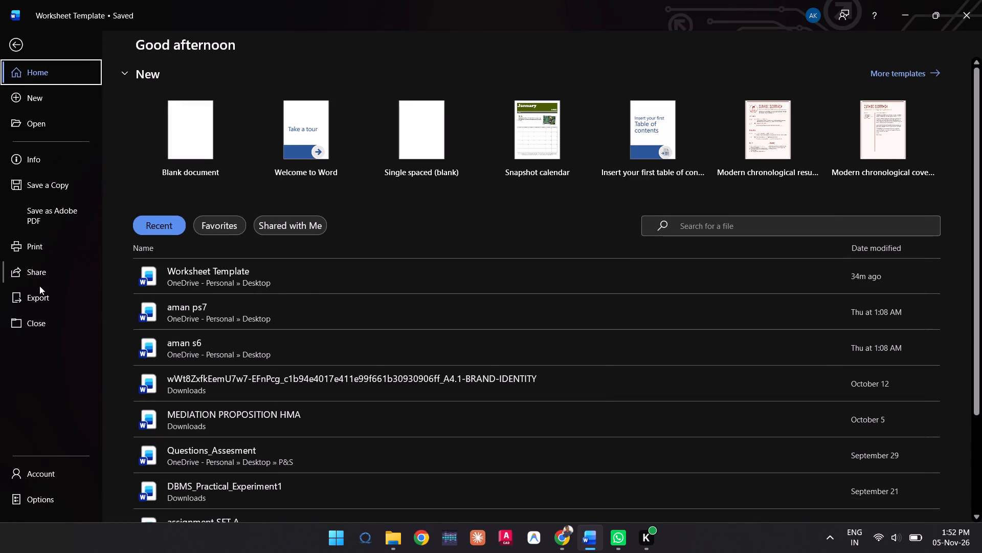
{"action": "left_click", "coordinate": [39, 286]}
{"action": "left_click", "coordinate": [260, 131]}
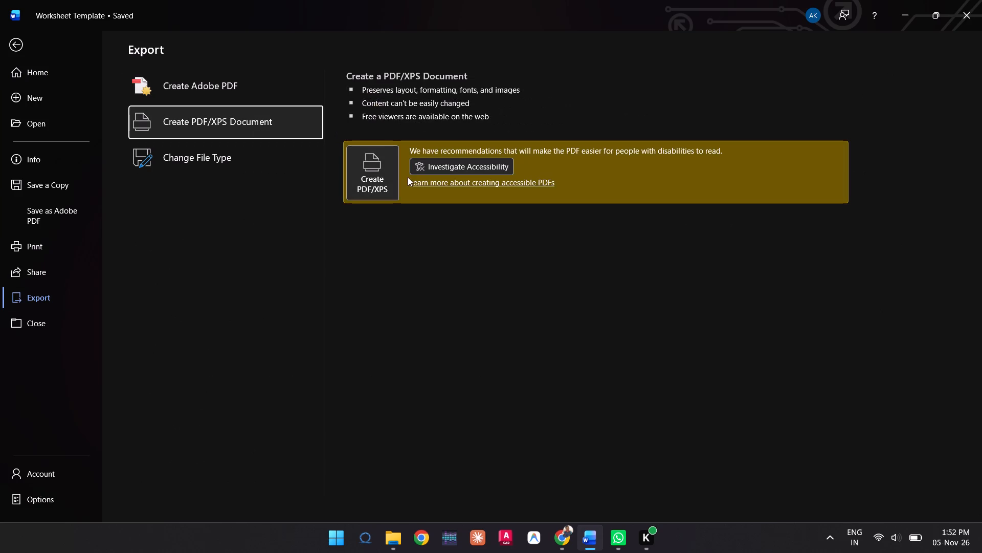
{"action": "left_click", "coordinate": [385, 177]}
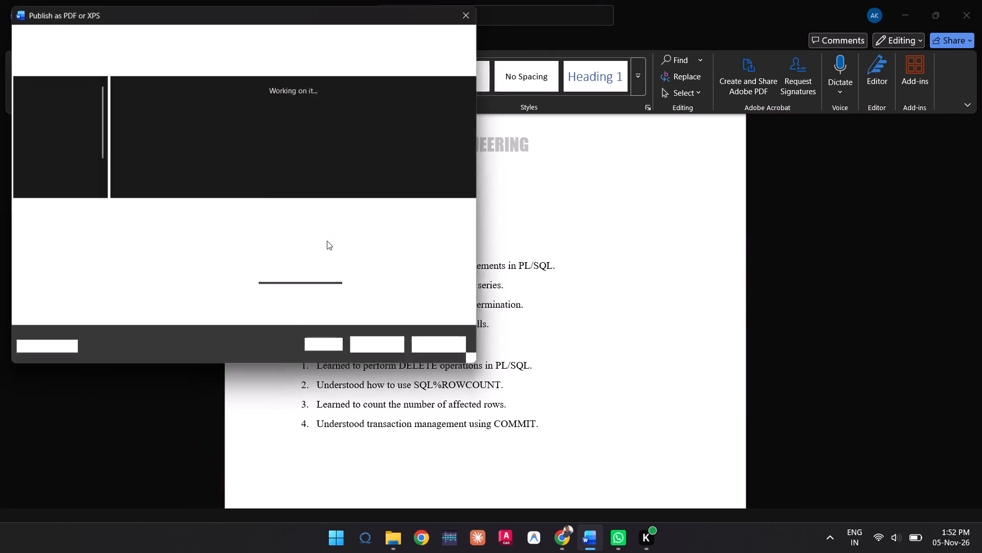
{"action": "key", "text": "BackSpace"}
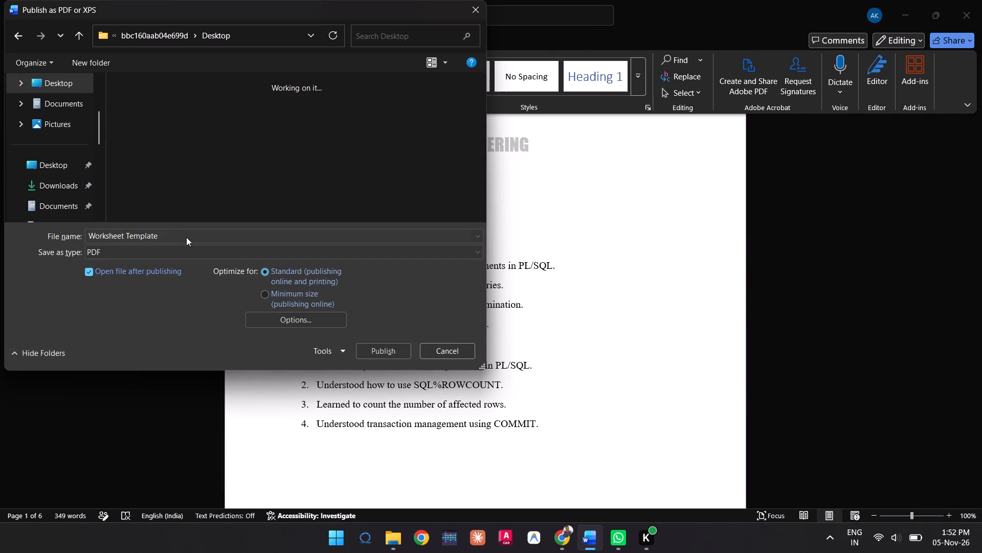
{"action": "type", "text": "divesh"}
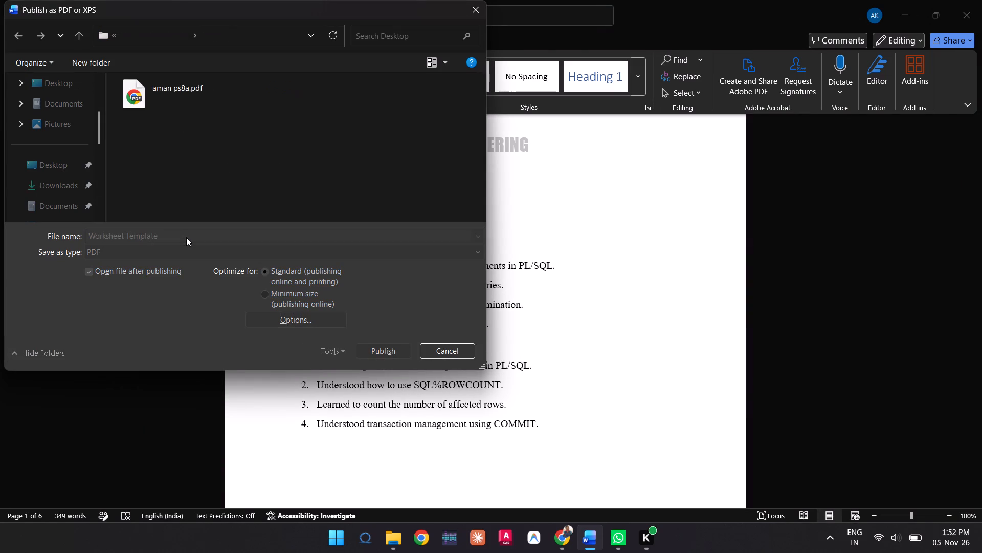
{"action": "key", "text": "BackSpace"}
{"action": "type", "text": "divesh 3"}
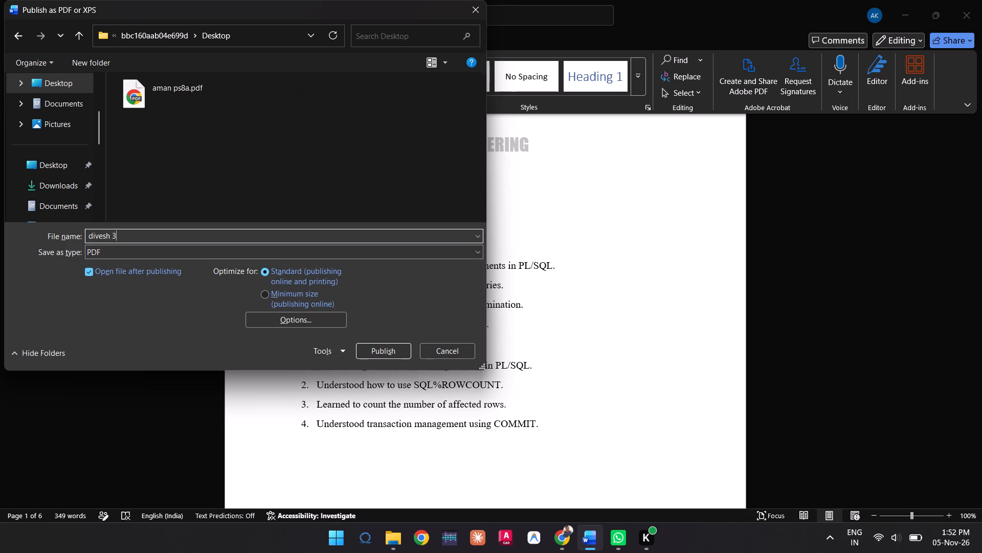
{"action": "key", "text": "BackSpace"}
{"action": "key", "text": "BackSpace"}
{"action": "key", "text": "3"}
{"action": "left_click", "coordinate": [366, 355]}
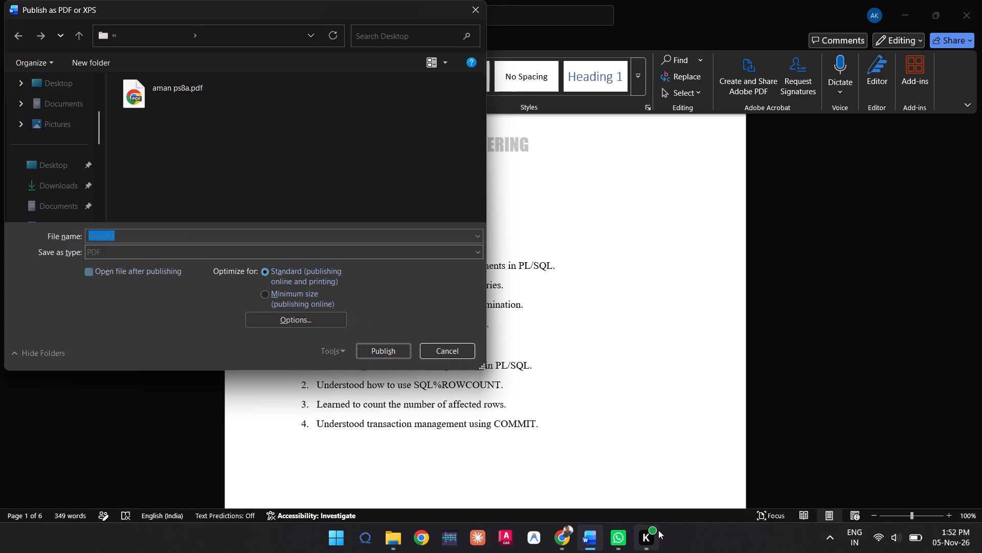
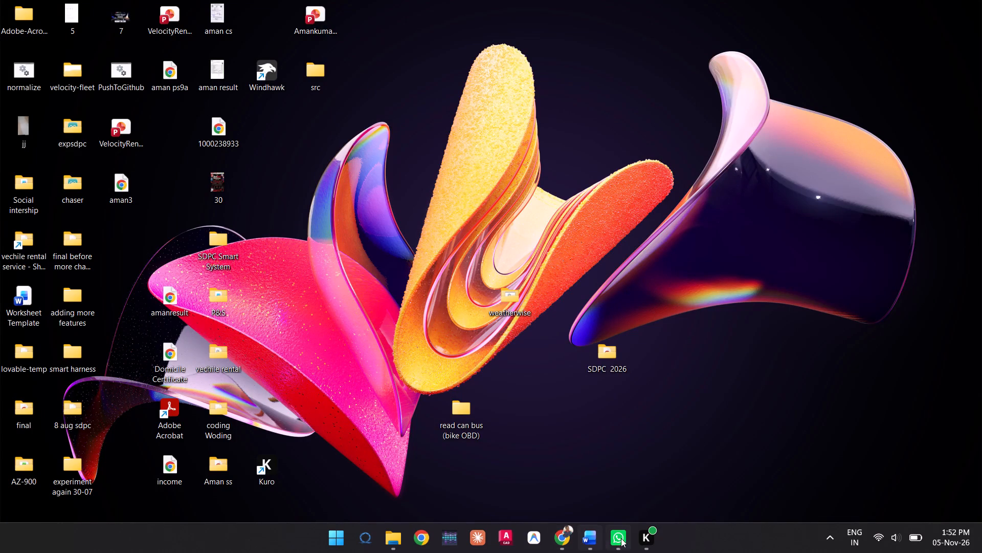
Switch back to the Worksheet Template document in Word.
{"action": "left_click", "coordinate": [587, 541]}
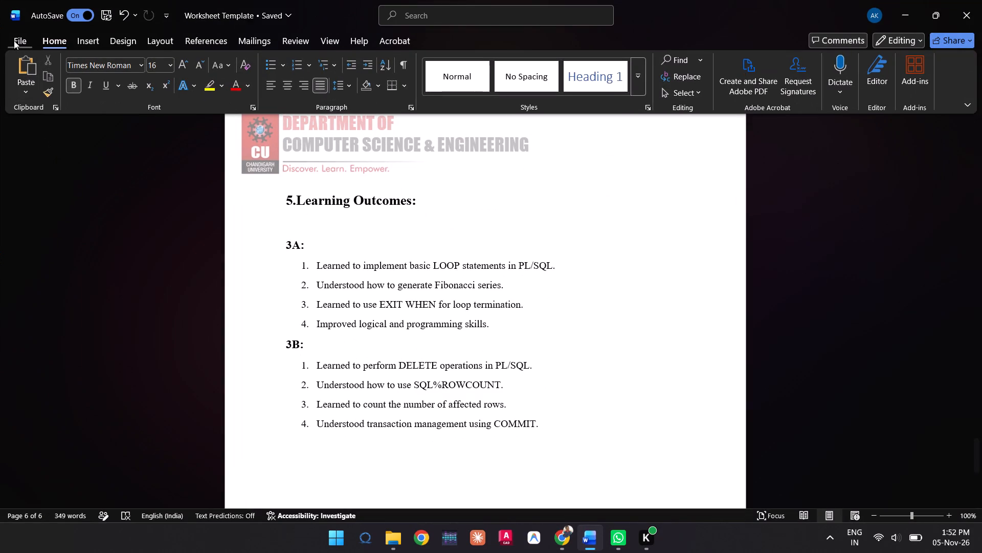
Export the worksheet as a PDF named divesh3 in the OneDrive Desktop folder, with standard optimisation.
{"action": "left_click", "coordinate": [14, 40]}
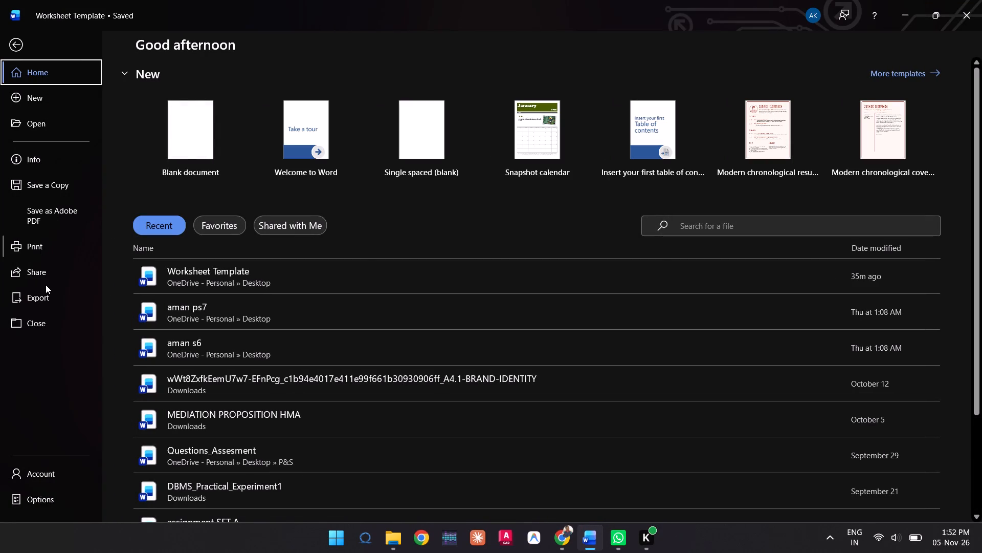
{"action": "left_click", "coordinate": [49, 288]}
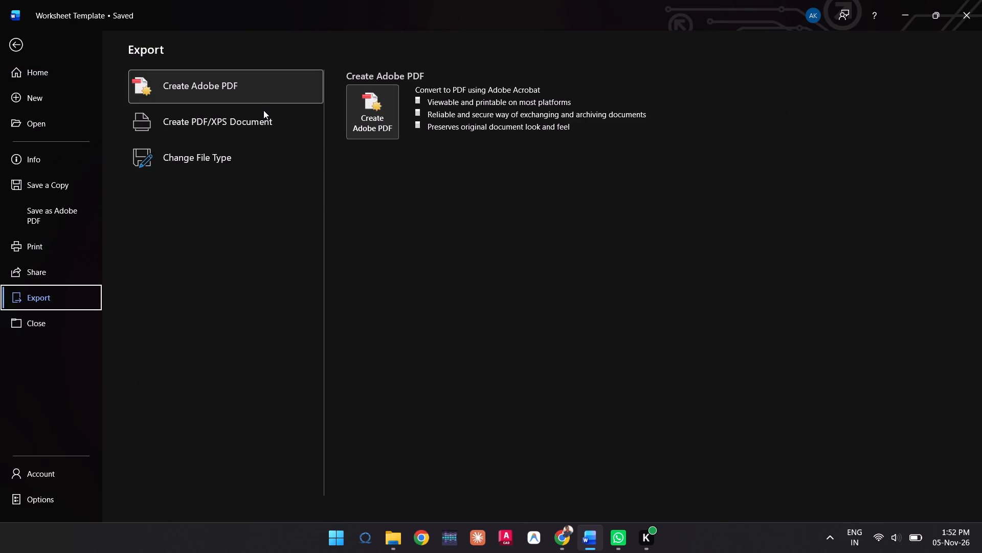
{"action": "left_click", "coordinate": [263, 110]}
{"action": "left_click", "coordinate": [377, 165]}
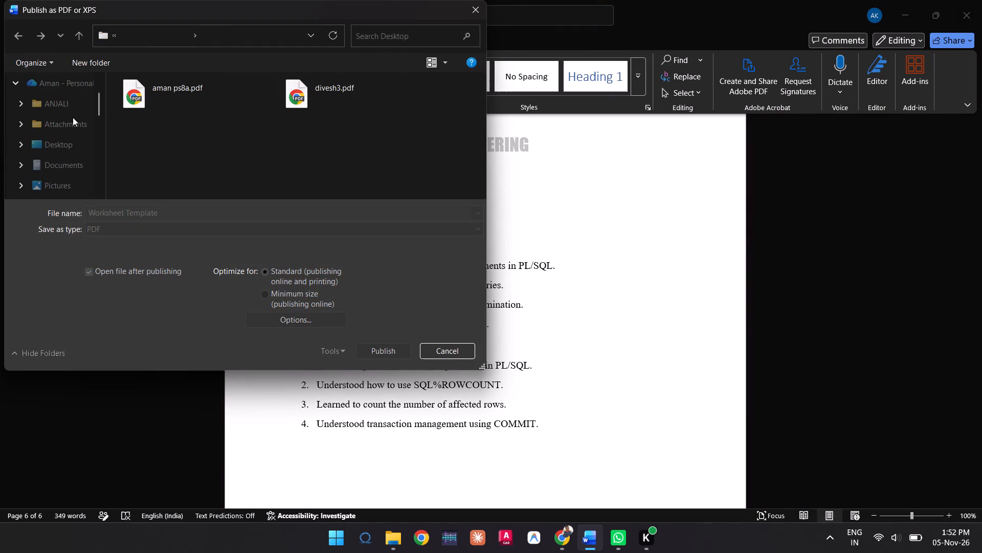
{"action": "left_click", "coordinate": [50, 140]}
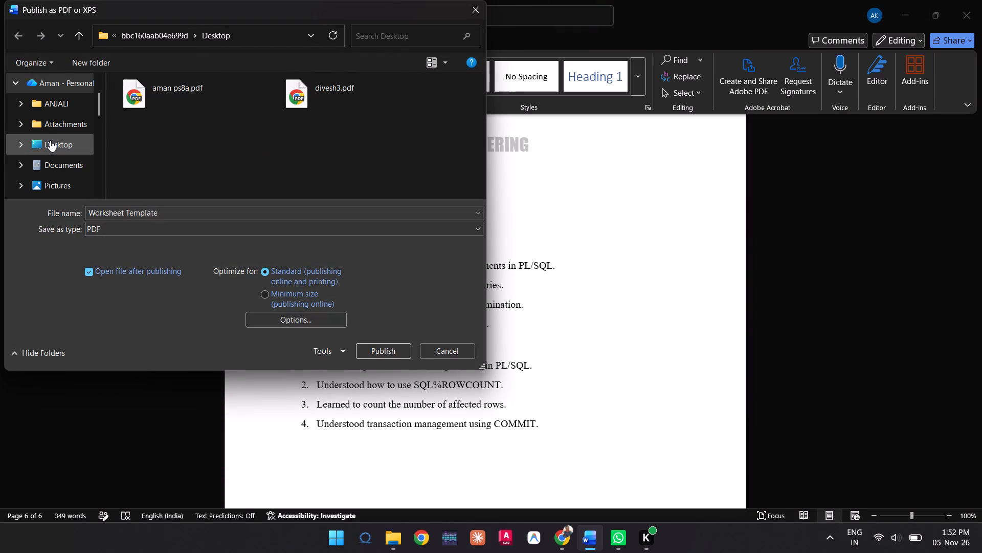
{"action": "left_click", "coordinate": [225, 235]}
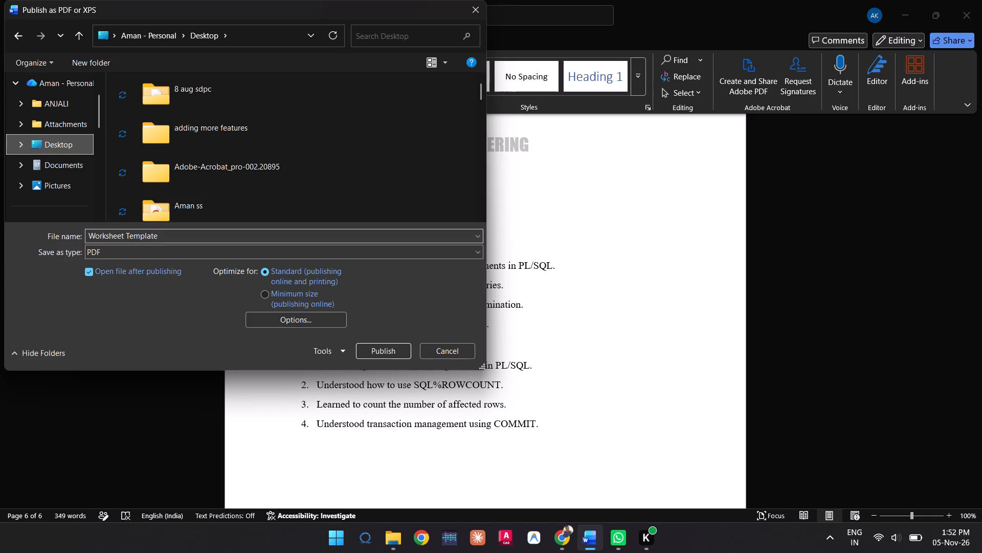
{"action": "key", "text": "BackSpace"}
{"action": "type", "text": "divesh3"}
{"action": "left_click", "coordinate": [395, 345]}
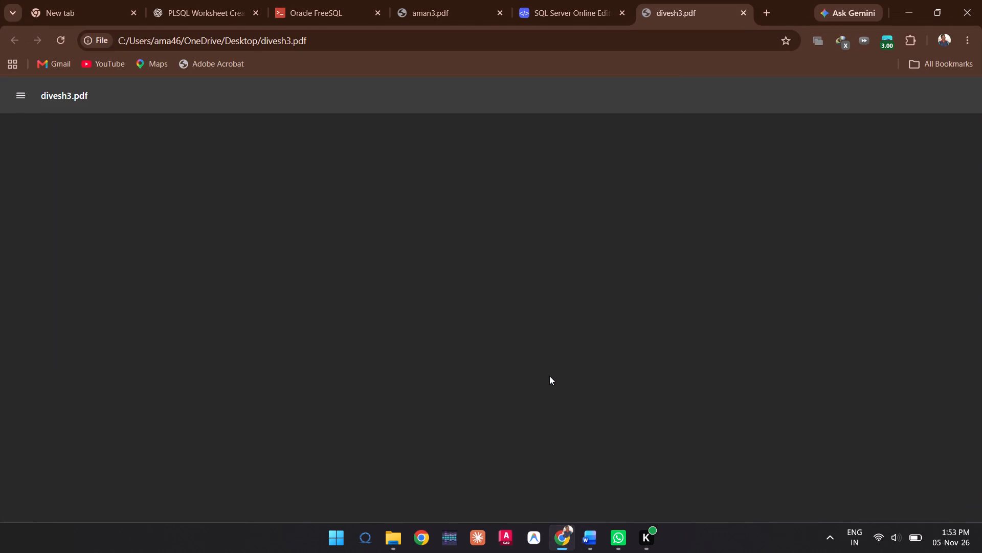
Review all pages of the exported divesh3.pdf, checking the student details, code and output pictures, and close it.
{"action": "scroll", "coordinate": [520, 345], "scroll_direction": "down", "scroll_amount": 3}
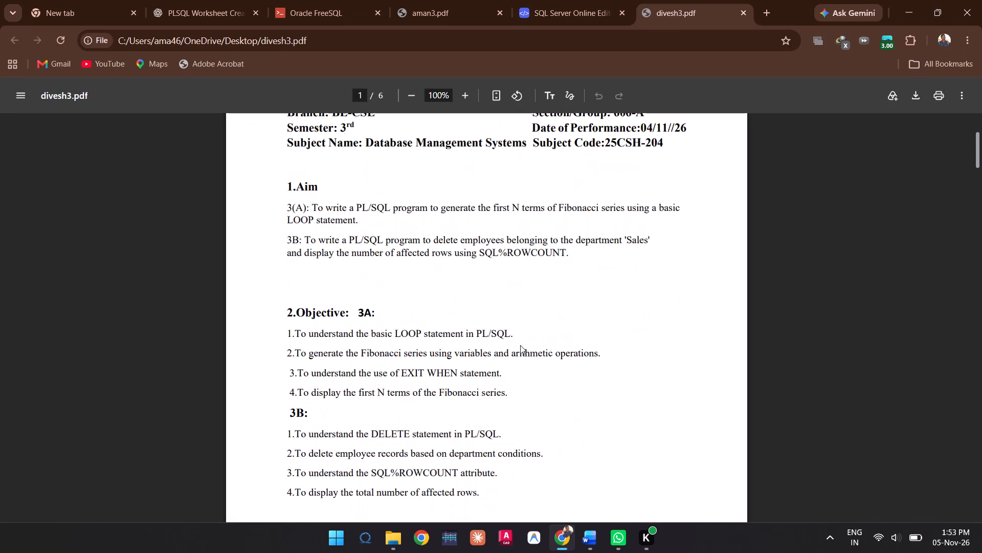
{"action": "scroll", "coordinate": [520, 345], "scroll_direction": "down", "scroll_amount": 7}
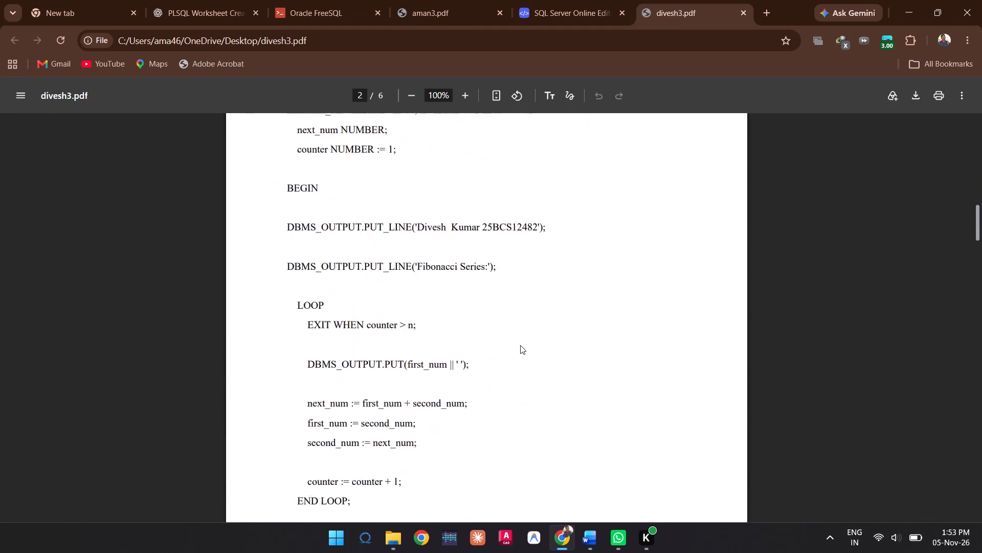
{"action": "scroll", "coordinate": [520, 345], "scroll_direction": "down", "scroll_amount": 6}
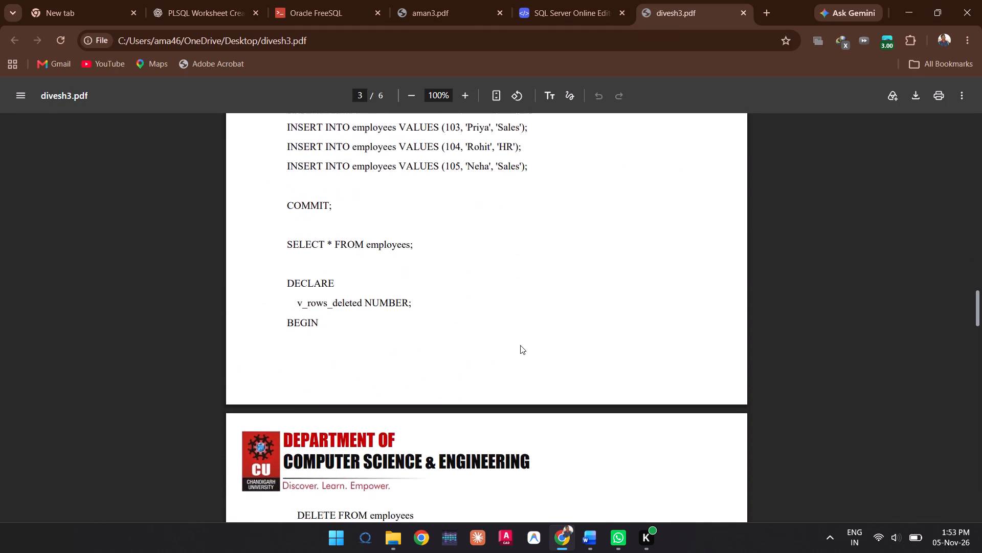
{"action": "scroll", "coordinate": [520, 345], "scroll_direction": "down", "scroll_amount": 5}
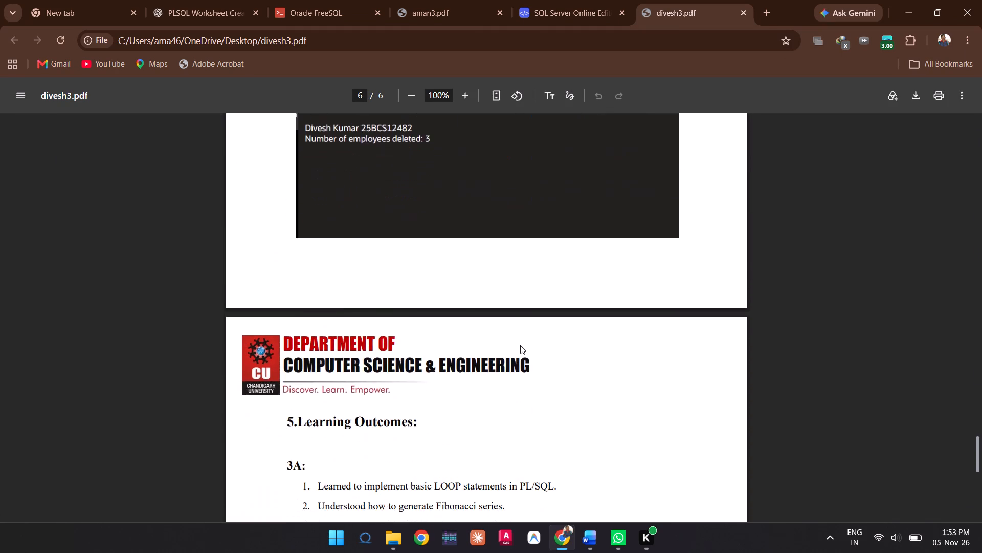
{"action": "scroll", "coordinate": [520, 345], "scroll_direction": "down", "scroll_amount": 3}
{"action": "scroll", "coordinate": [520, 345], "scroll_direction": "up", "scroll_amount": 6}
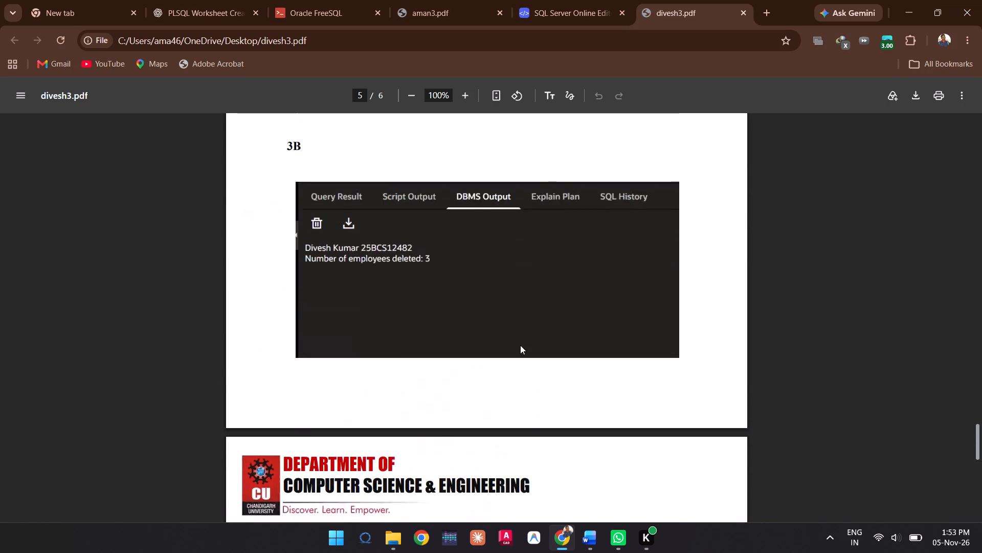
{"action": "scroll", "coordinate": [520, 345], "scroll_direction": "up", "scroll_amount": 7}
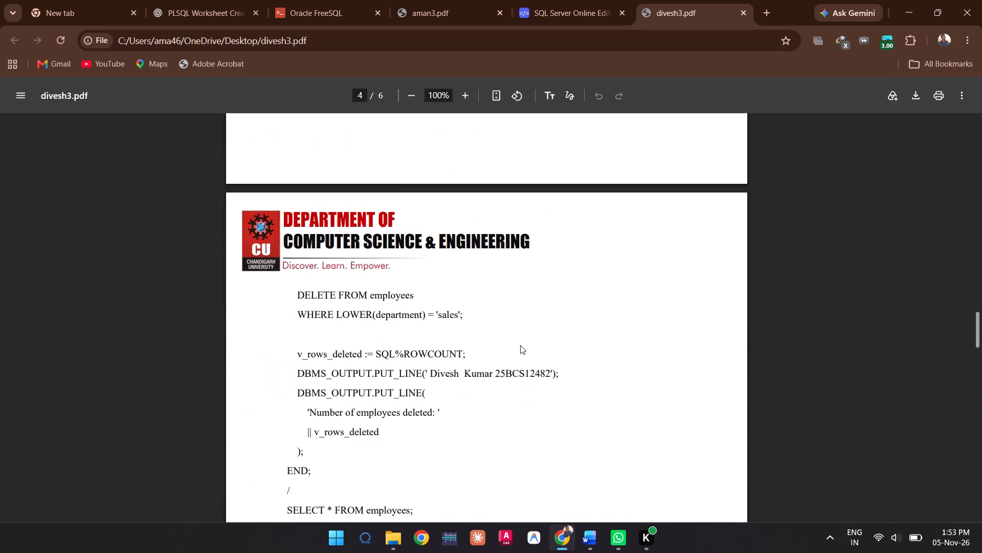
{"action": "scroll", "coordinate": [520, 345], "scroll_direction": "up", "scroll_amount": 6}
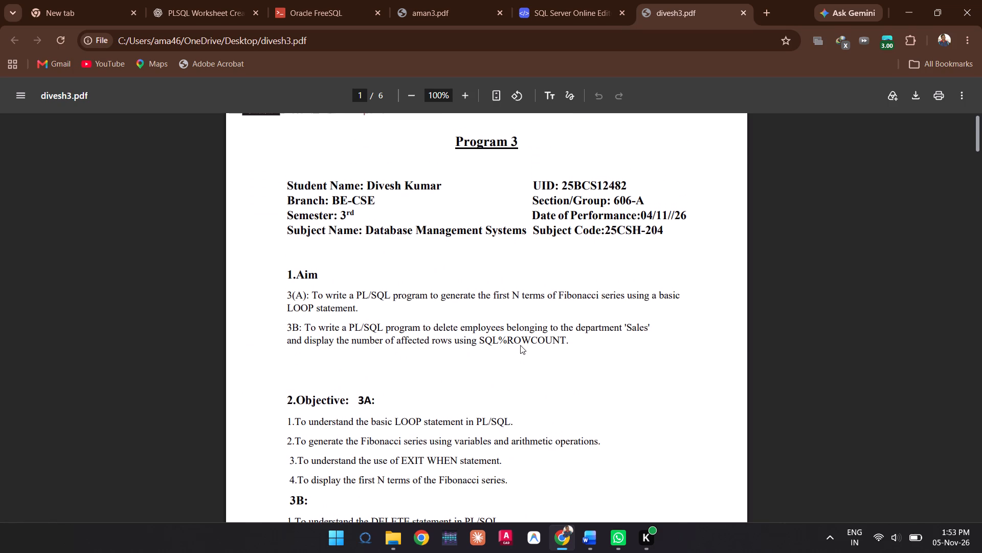
{"action": "scroll", "coordinate": [520, 345], "scroll_direction": "up", "scroll_amount": 1}
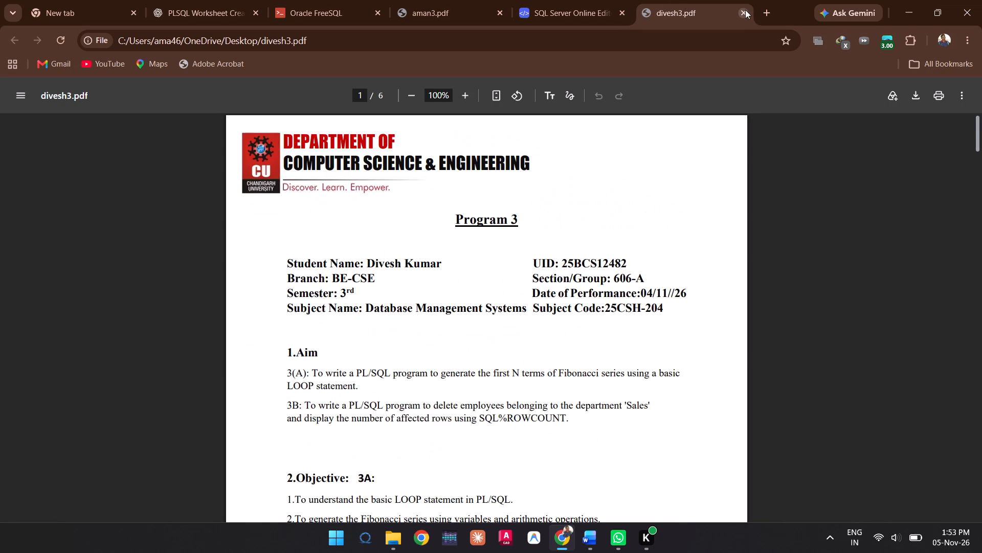
{"action": "left_click", "coordinate": [744, 12]}
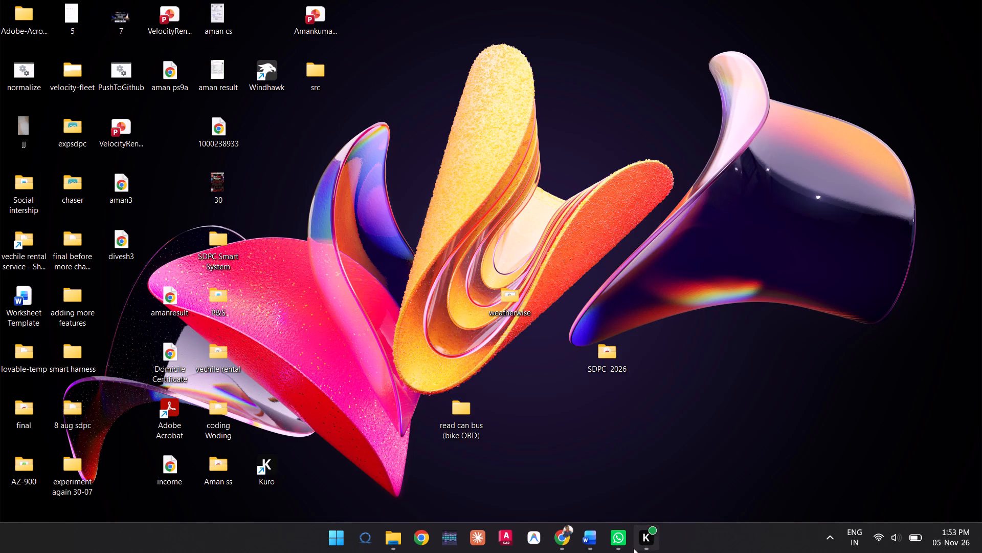
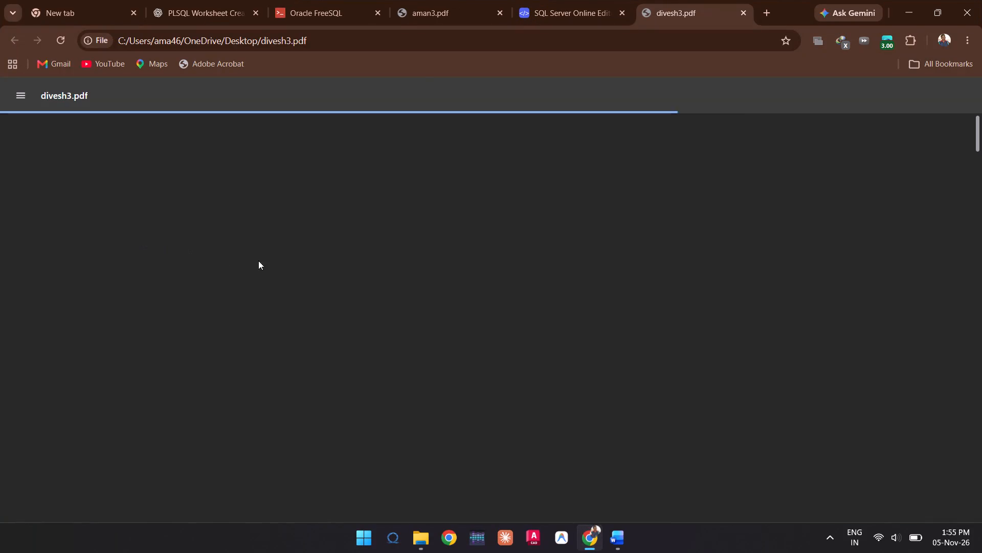
Read through divesh3.pdf in Chrome from first to last page, checking the student details, aim, objectives, code and learning outcomes.
{"action": "scroll", "coordinate": [613, 365], "scroll_direction": "down", "scroll_amount": 1}
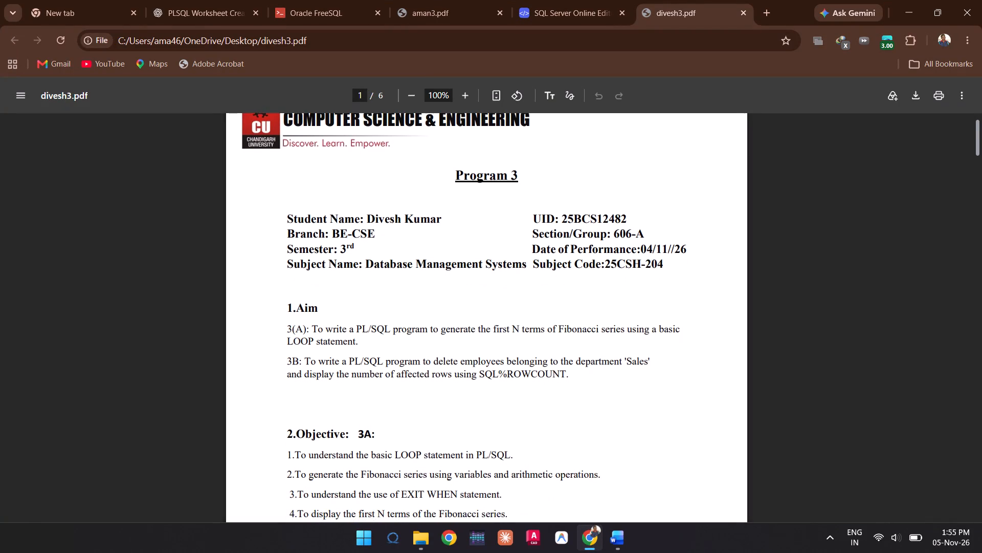
{"action": "scroll", "coordinate": [613, 365], "scroll_direction": "down", "scroll_amount": 3}
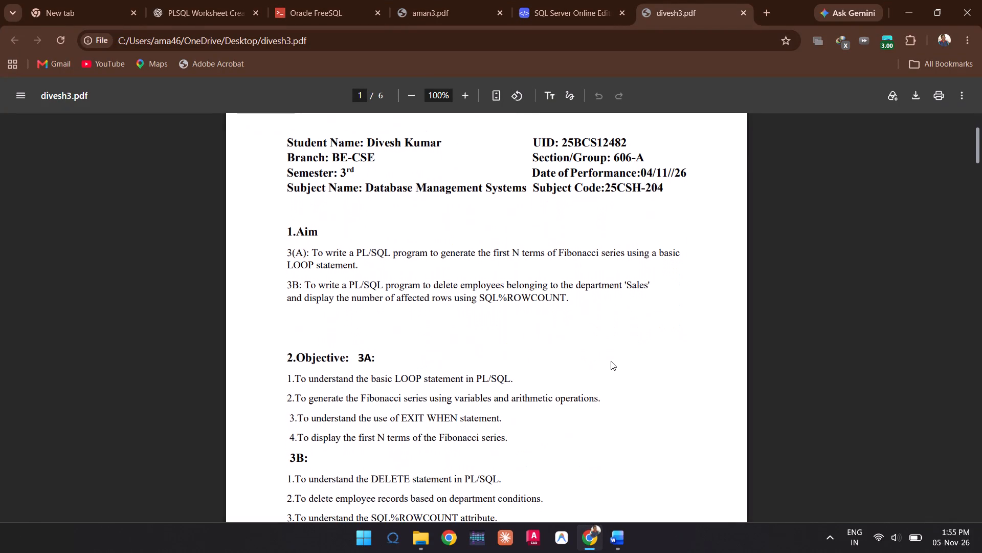
{"action": "scroll", "coordinate": [611, 361], "scroll_direction": "down", "scroll_amount": 3}
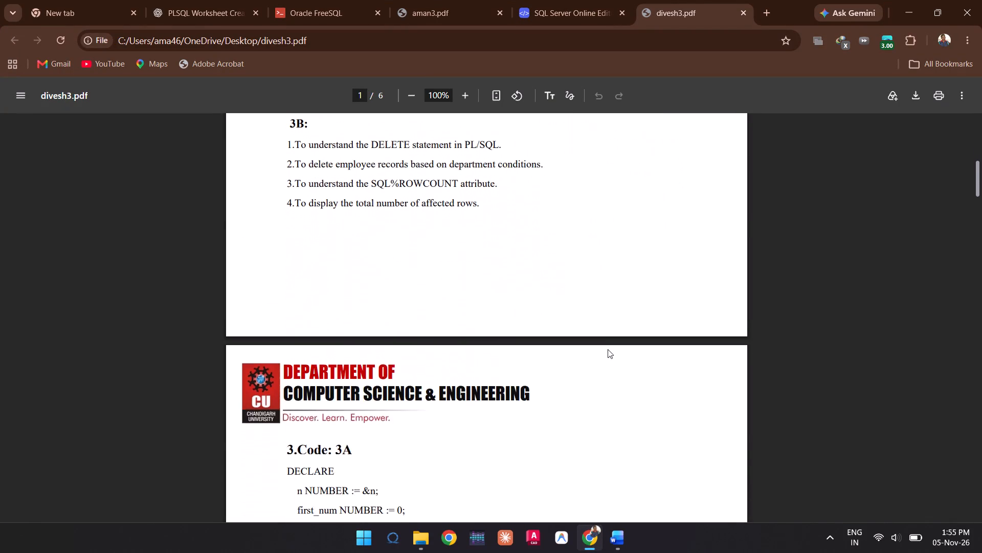
{"action": "scroll", "coordinate": [608, 349], "scroll_direction": "down", "scroll_amount": 3}
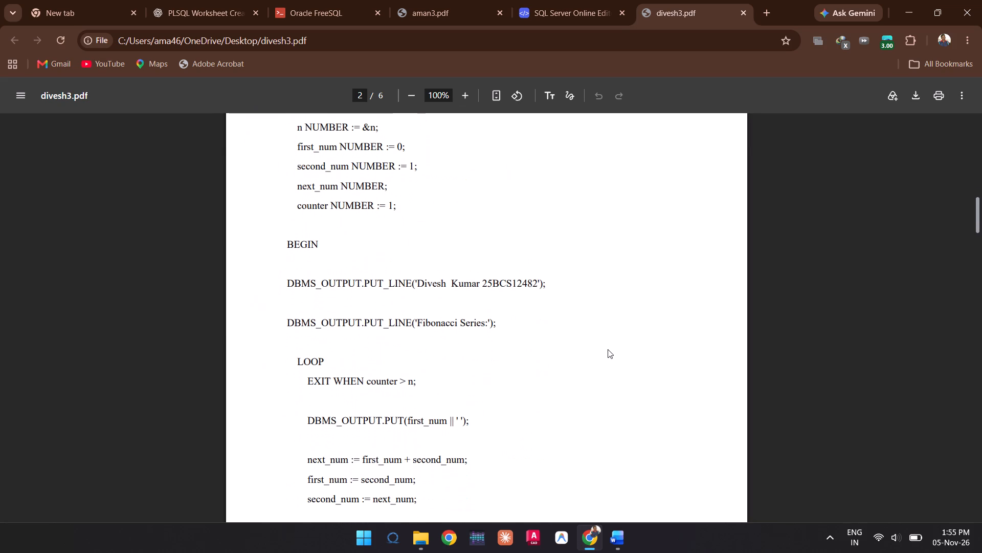
{"action": "scroll", "coordinate": [608, 349], "scroll_direction": "down", "scroll_amount": 5}
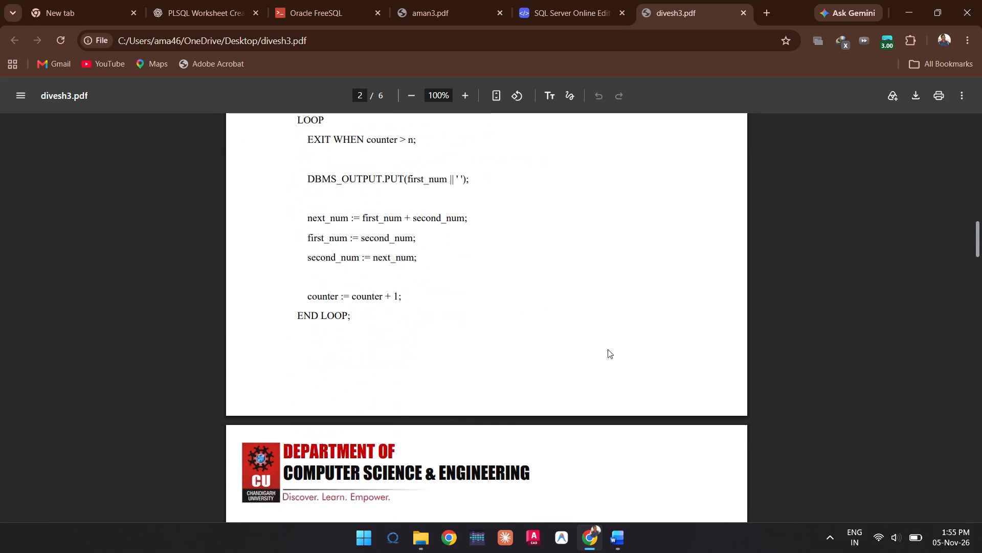
{"action": "scroll", "coordinate": [608, 349], "scroll_direction": "down", "scroll_amount": 5}
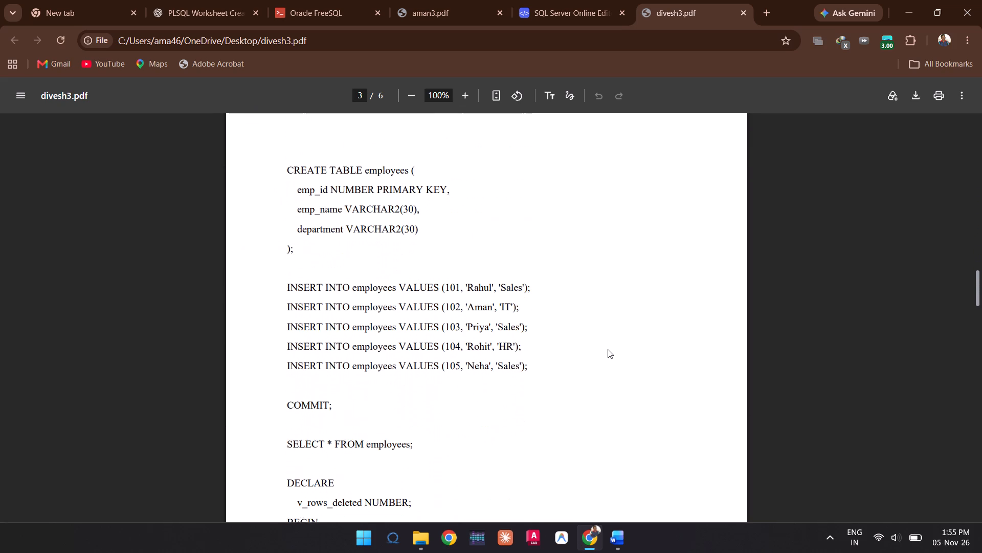
{"action": "scroll", "coordinate": [608, 349], "scroll_direction": "down", "scroll_amount": 5}
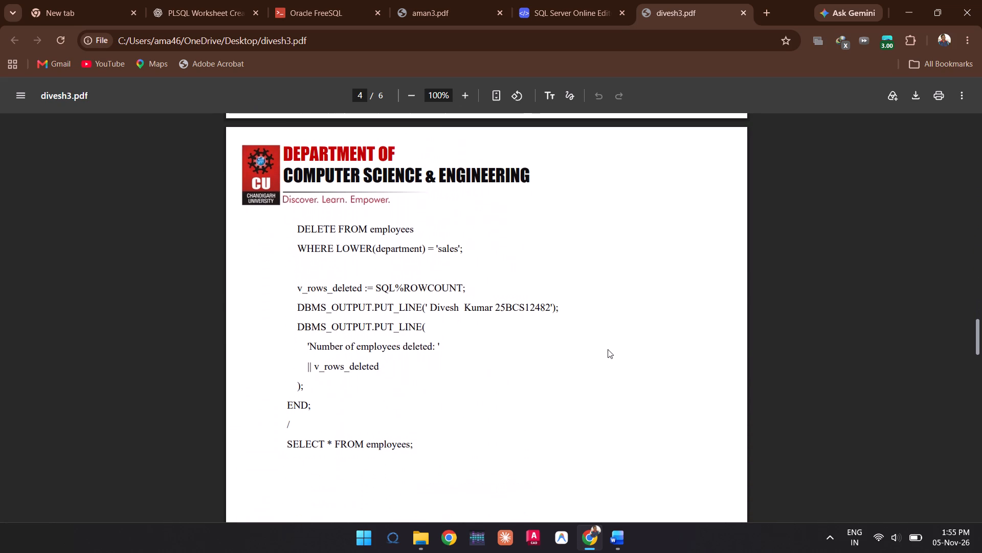
{"action": "scroll", "coordinate": [608, 349], "scroll_direction": "down", "scroll_amount": 5}
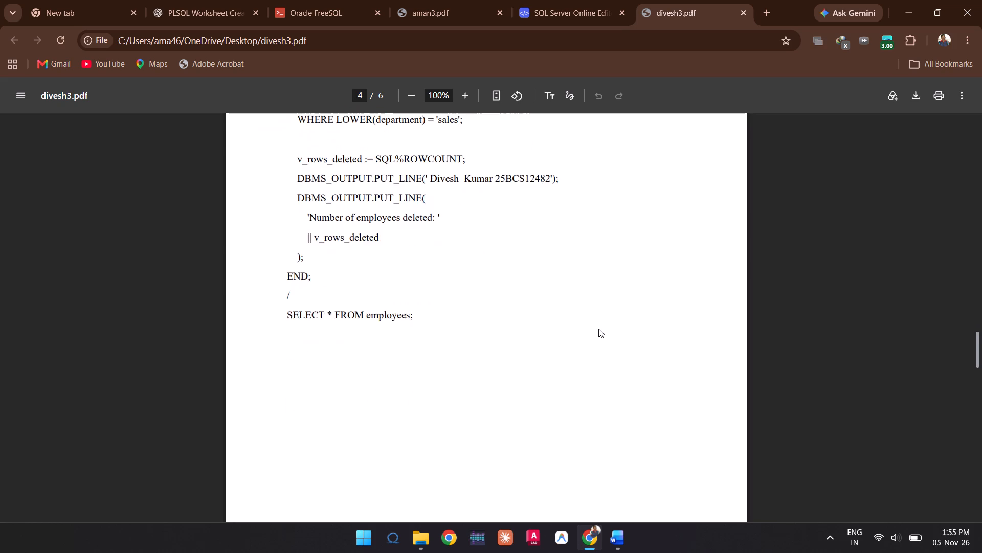
{"action": "scroll", "coordinate": [598, 329], "scroll_direction": "down", "scroll_amount": 6}
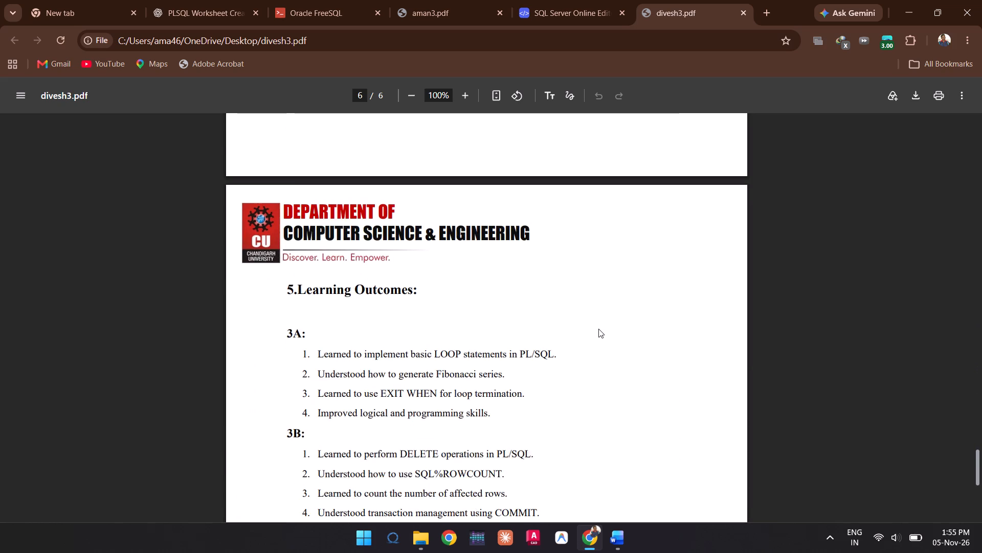
{"action": "scroll", "coordinate": [598, 329], "scroll_direction": "down", "scroll_amount": 4}
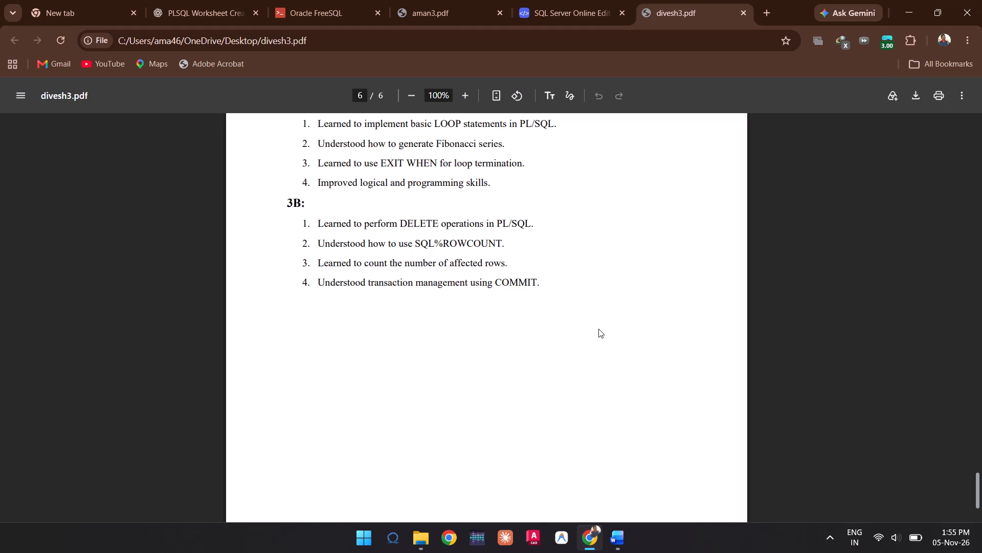
Close the browser with all its tabs, leaving the OneCompiler page without saving its changes.
{"action": "key", "text": "alt+F4"}
{"action": "key", "text": "alt+F4"}
{"action": "key", "text": "alt+F4"}
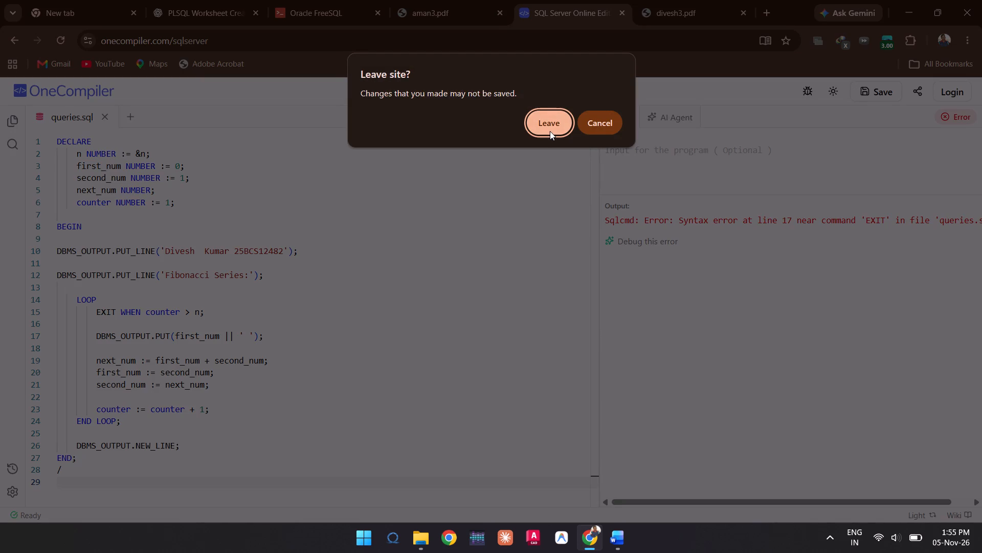
{"action": "left_click", "coordinate": [550, 131]}
{"action": "key", "text": "alt+F4"}
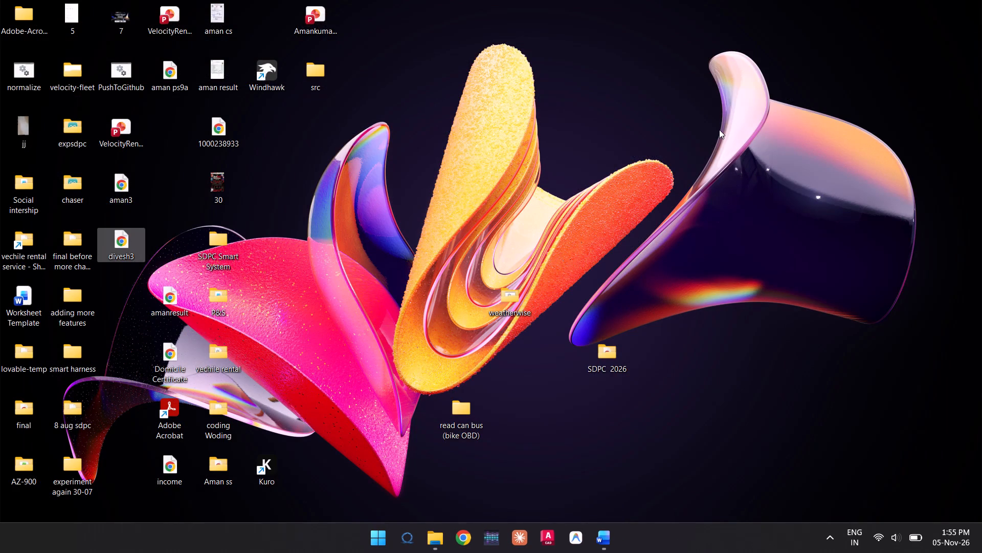
{"action": "key", "text": "alt+F4"}
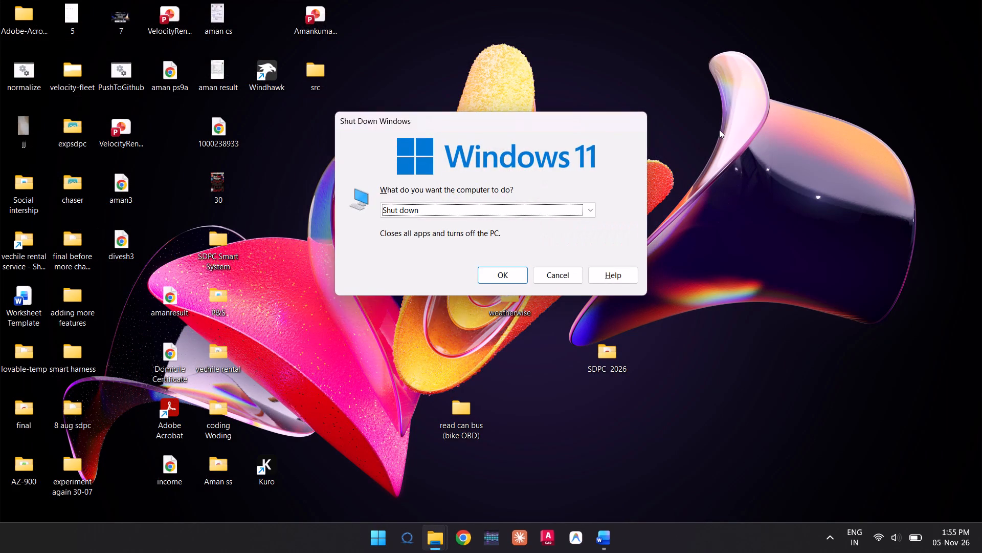